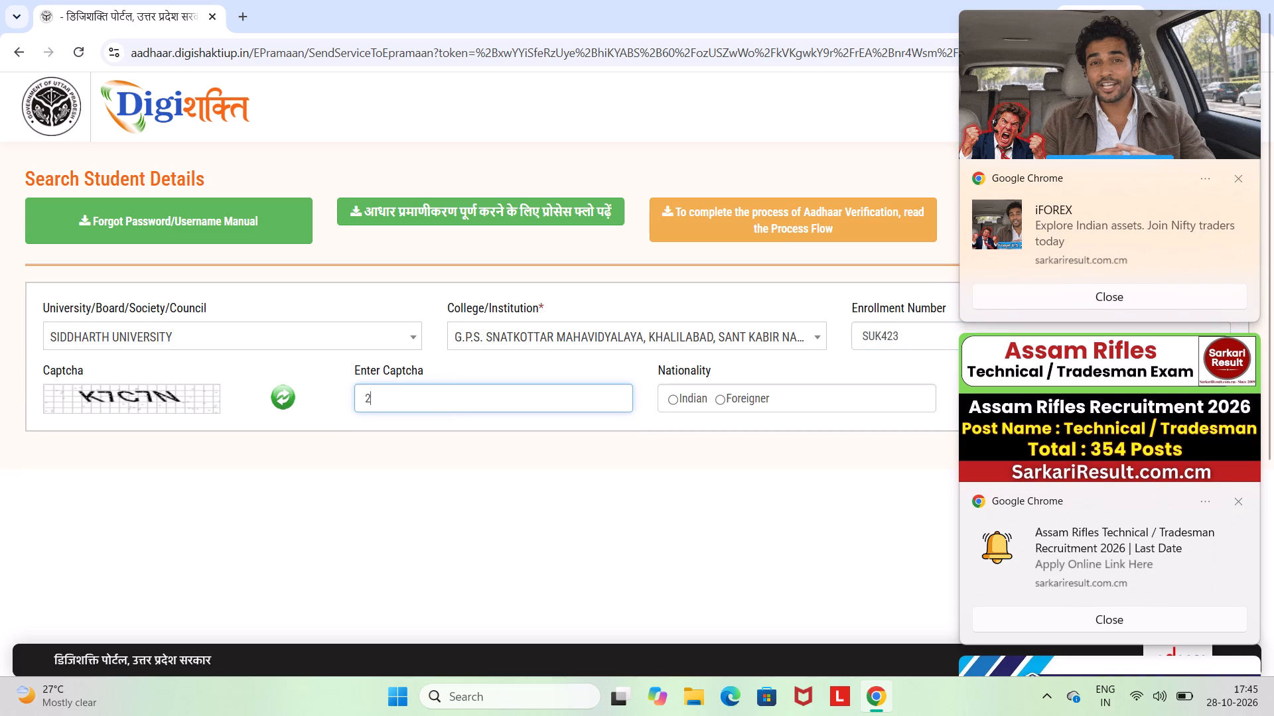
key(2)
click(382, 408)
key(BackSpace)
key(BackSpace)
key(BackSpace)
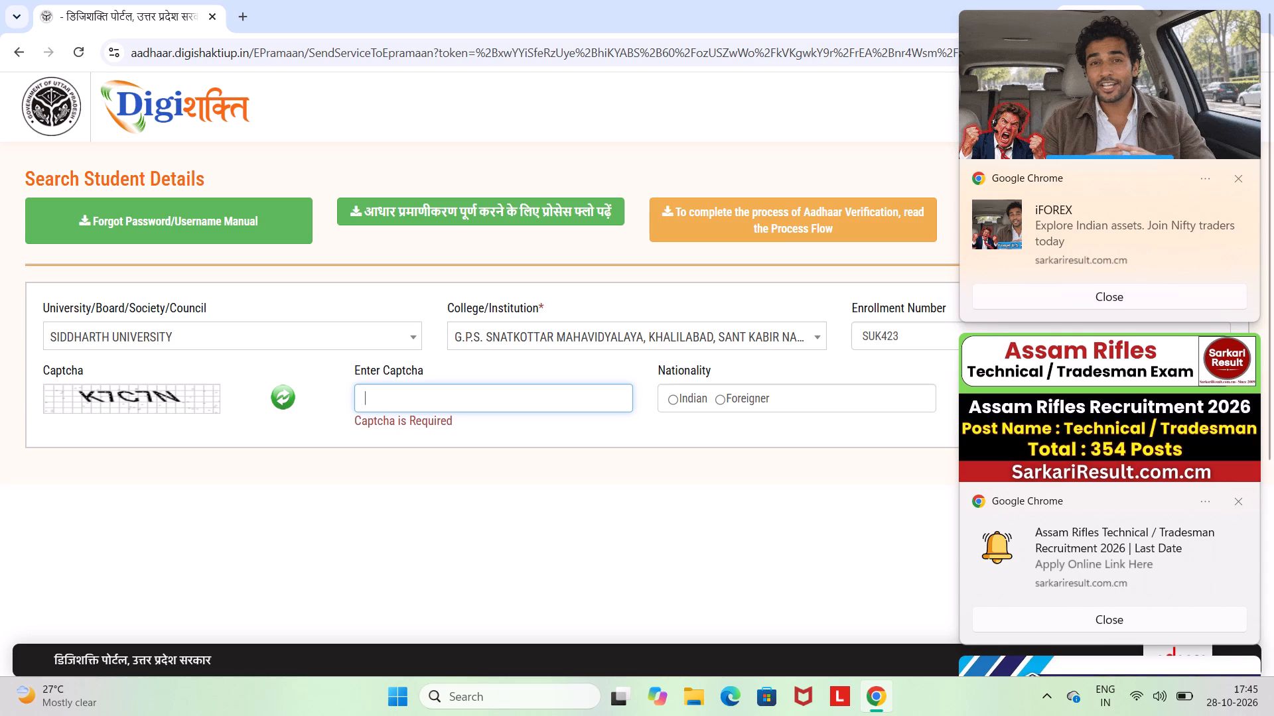
Continue the partially entered enrollment number with its following digits.
click(920, 328)
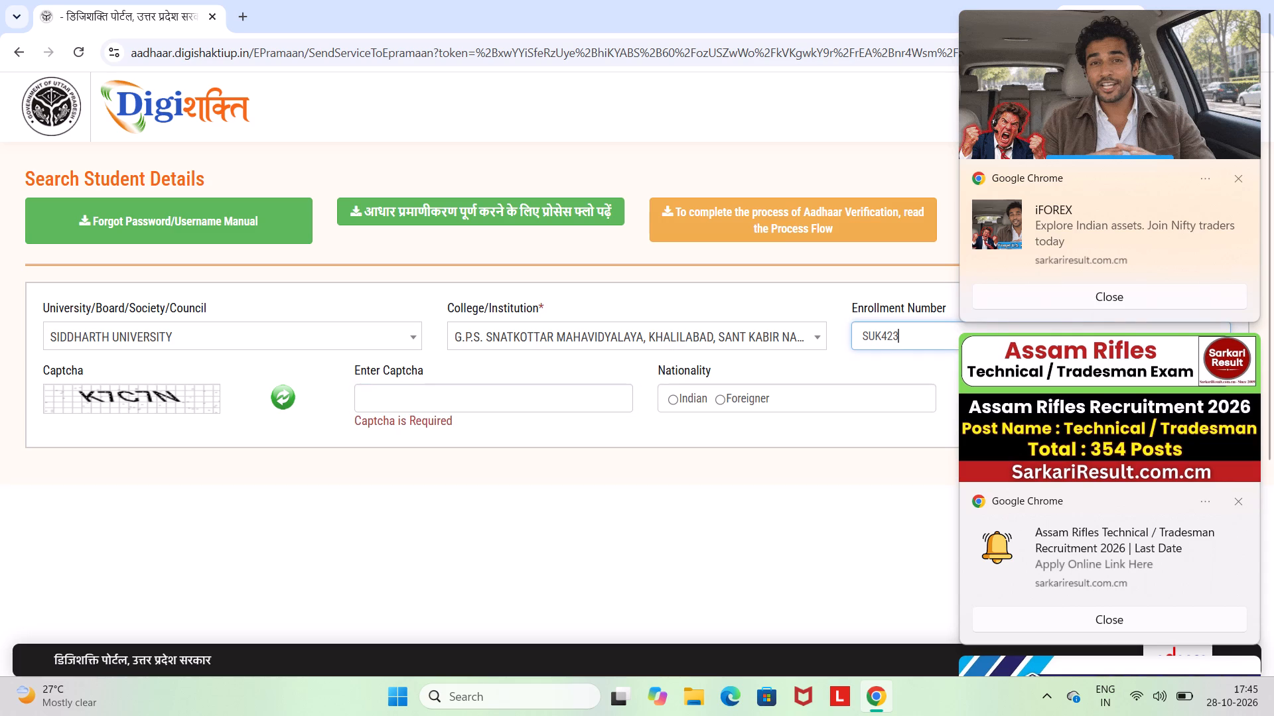
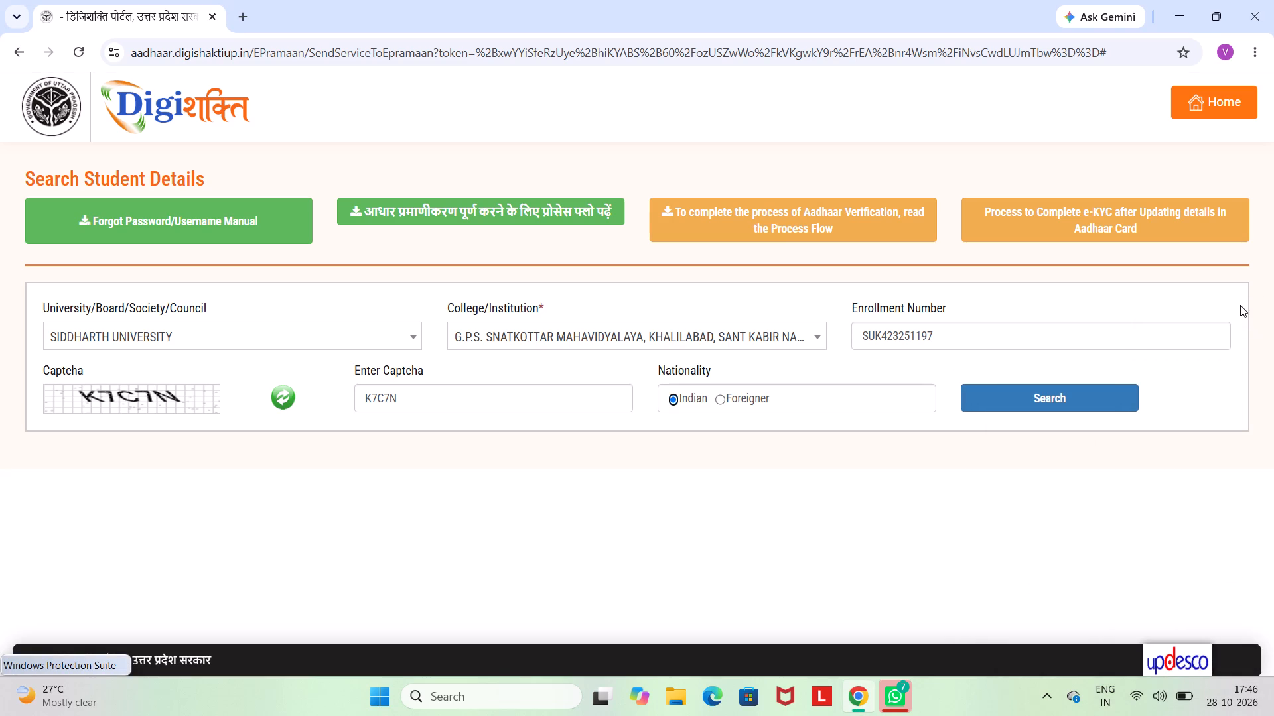
Submit the student search with the completed Siddharth University details.
click(1099, 390)
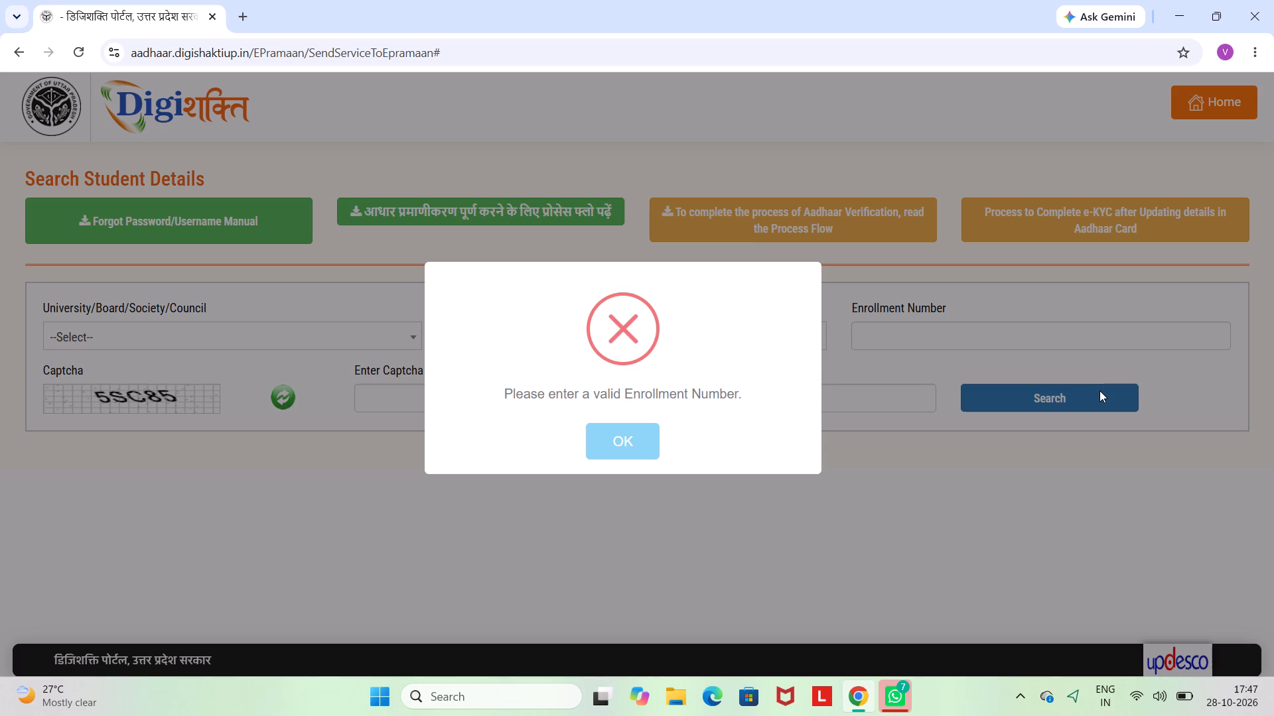
click(634, 438)
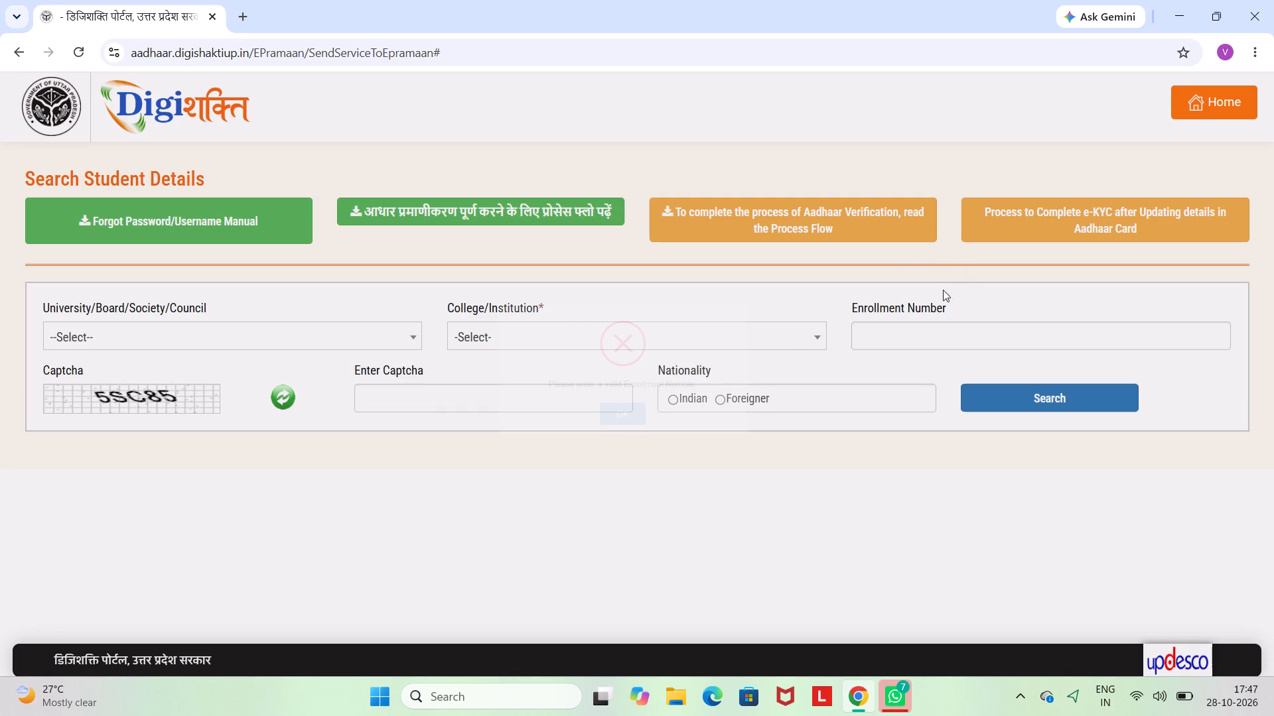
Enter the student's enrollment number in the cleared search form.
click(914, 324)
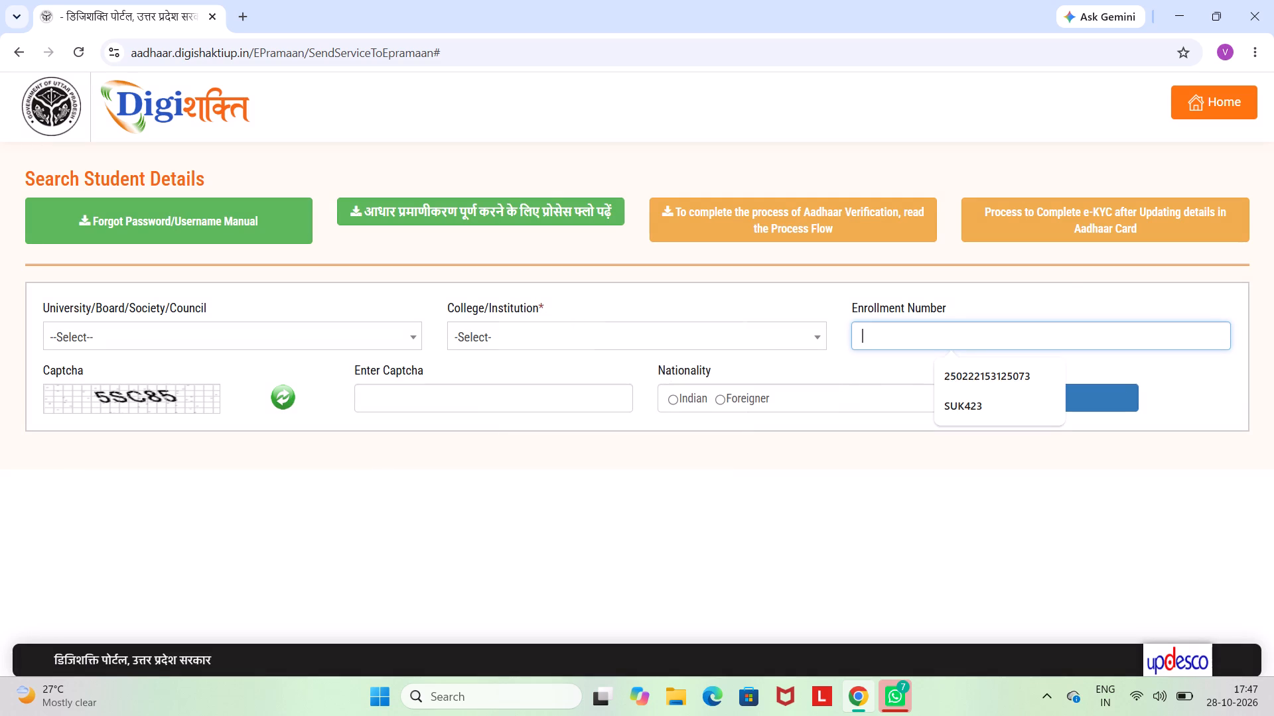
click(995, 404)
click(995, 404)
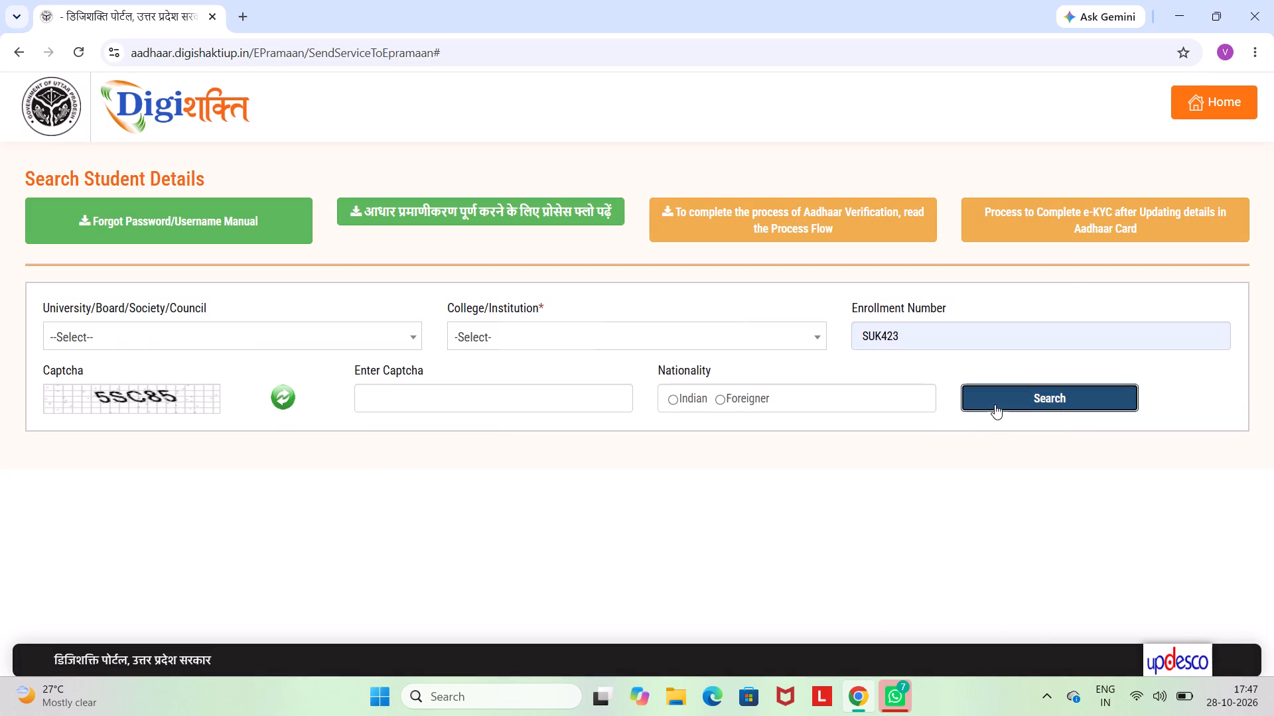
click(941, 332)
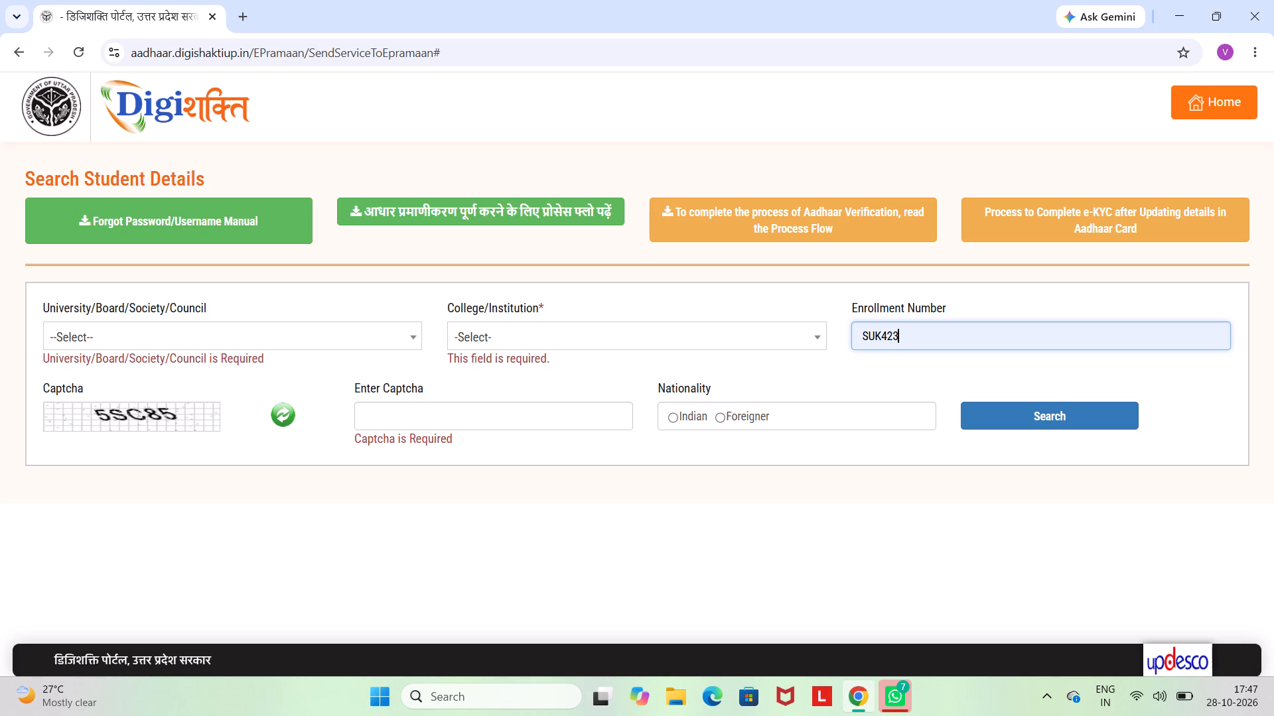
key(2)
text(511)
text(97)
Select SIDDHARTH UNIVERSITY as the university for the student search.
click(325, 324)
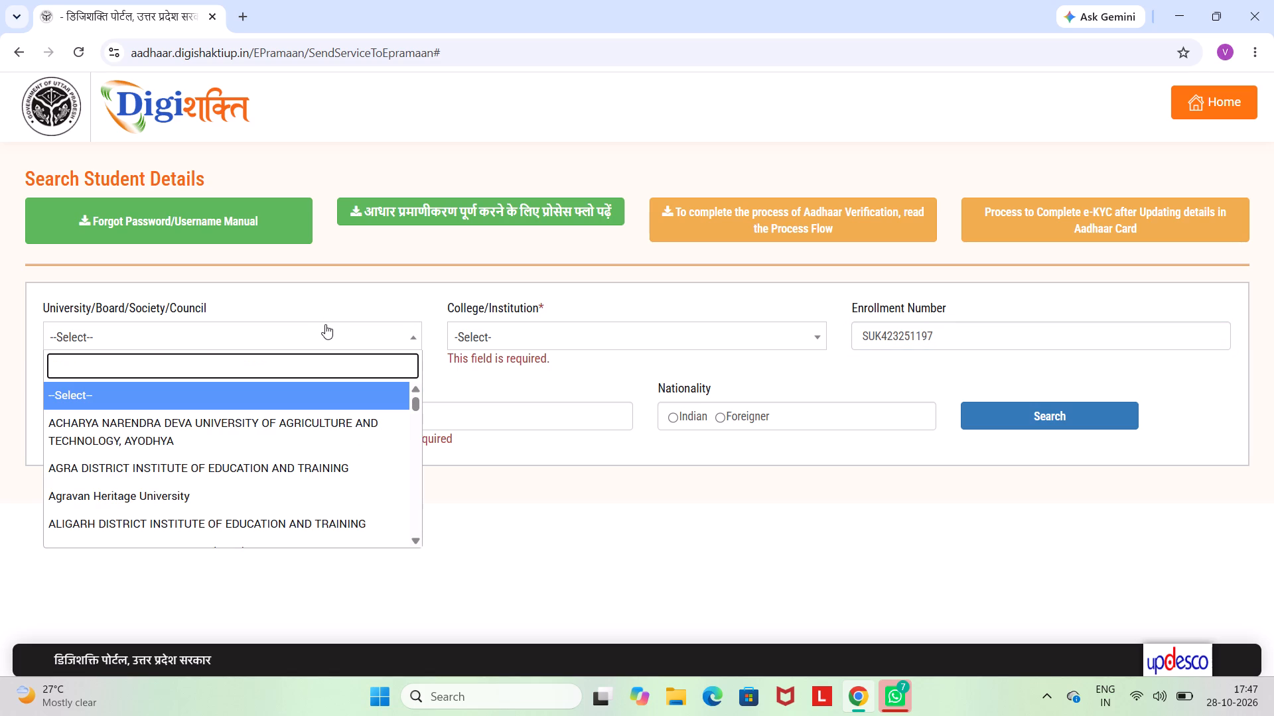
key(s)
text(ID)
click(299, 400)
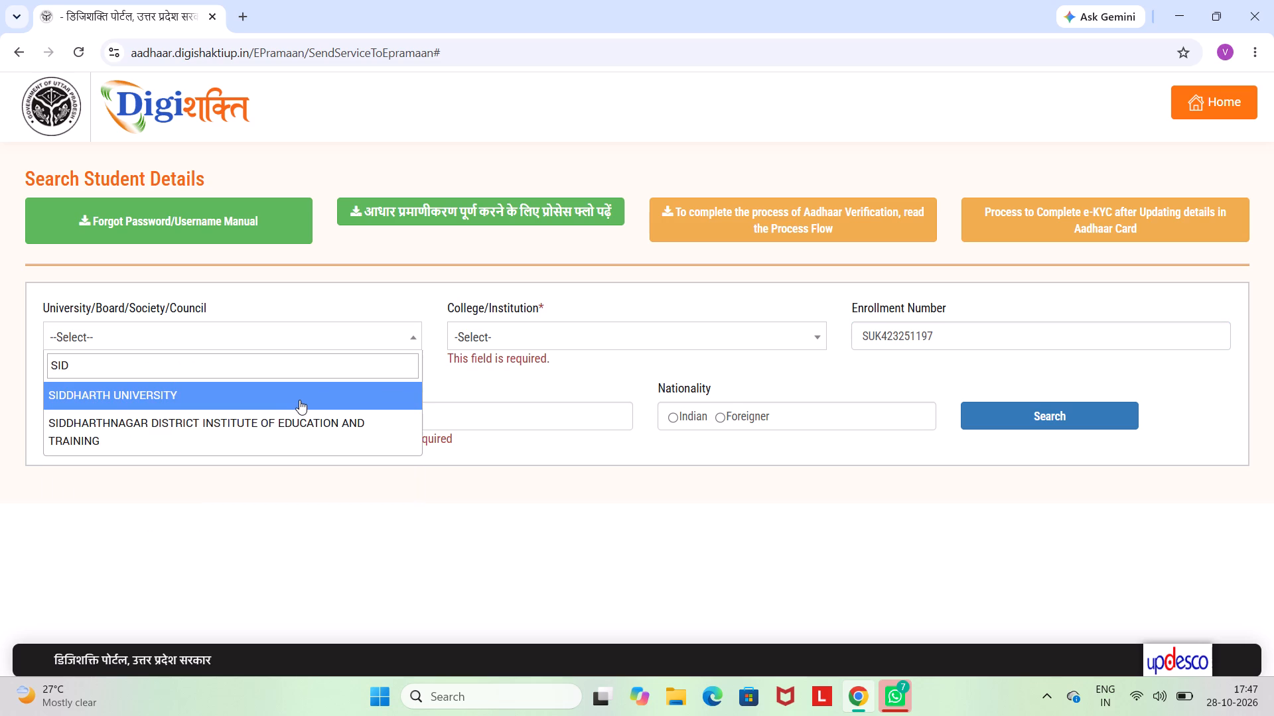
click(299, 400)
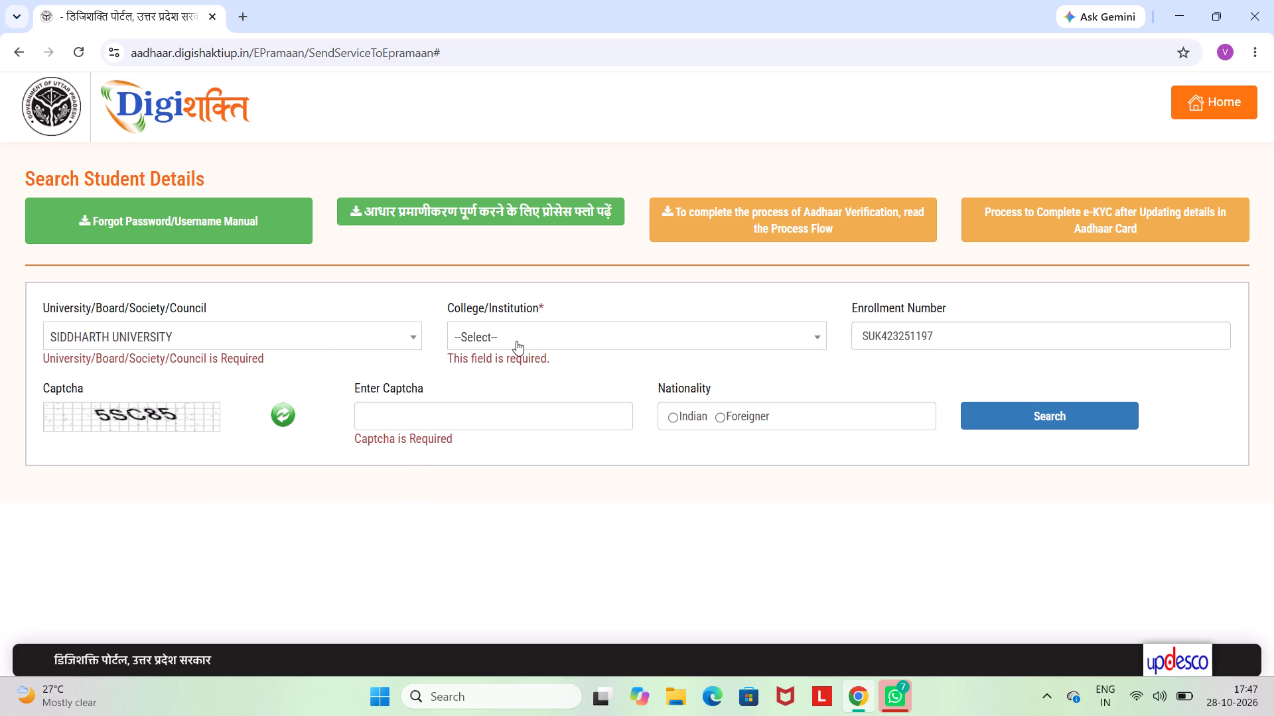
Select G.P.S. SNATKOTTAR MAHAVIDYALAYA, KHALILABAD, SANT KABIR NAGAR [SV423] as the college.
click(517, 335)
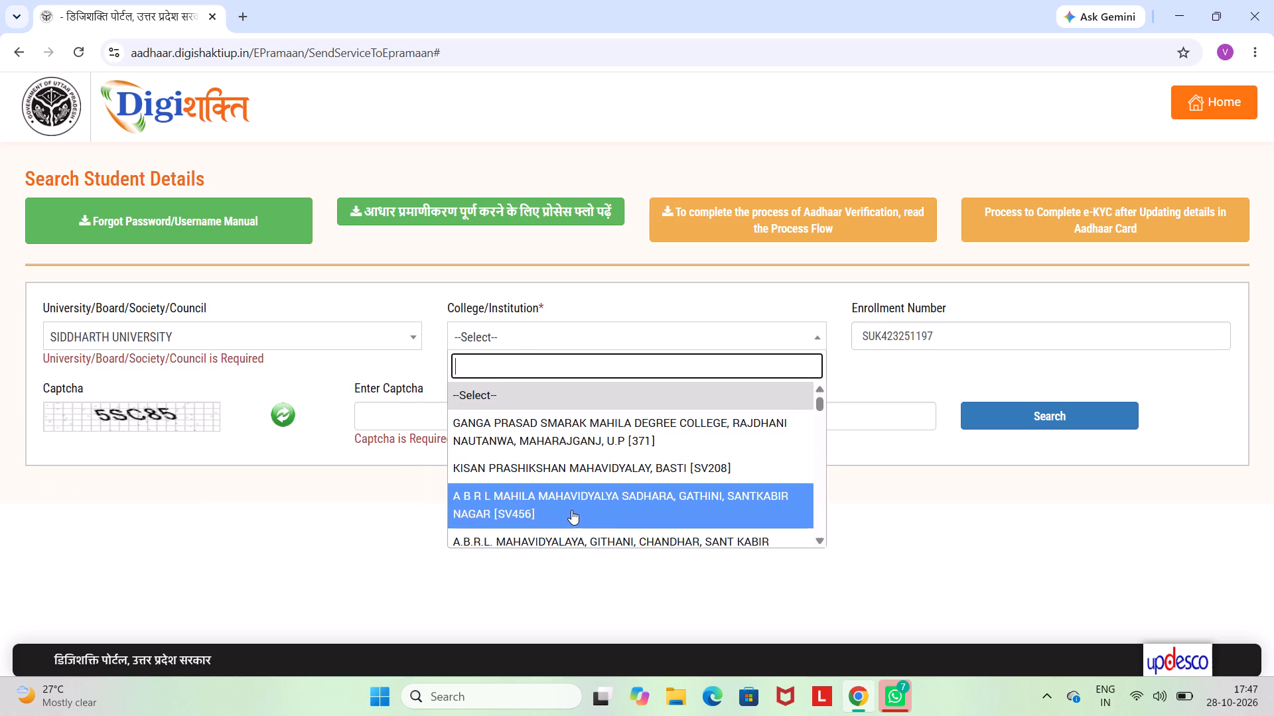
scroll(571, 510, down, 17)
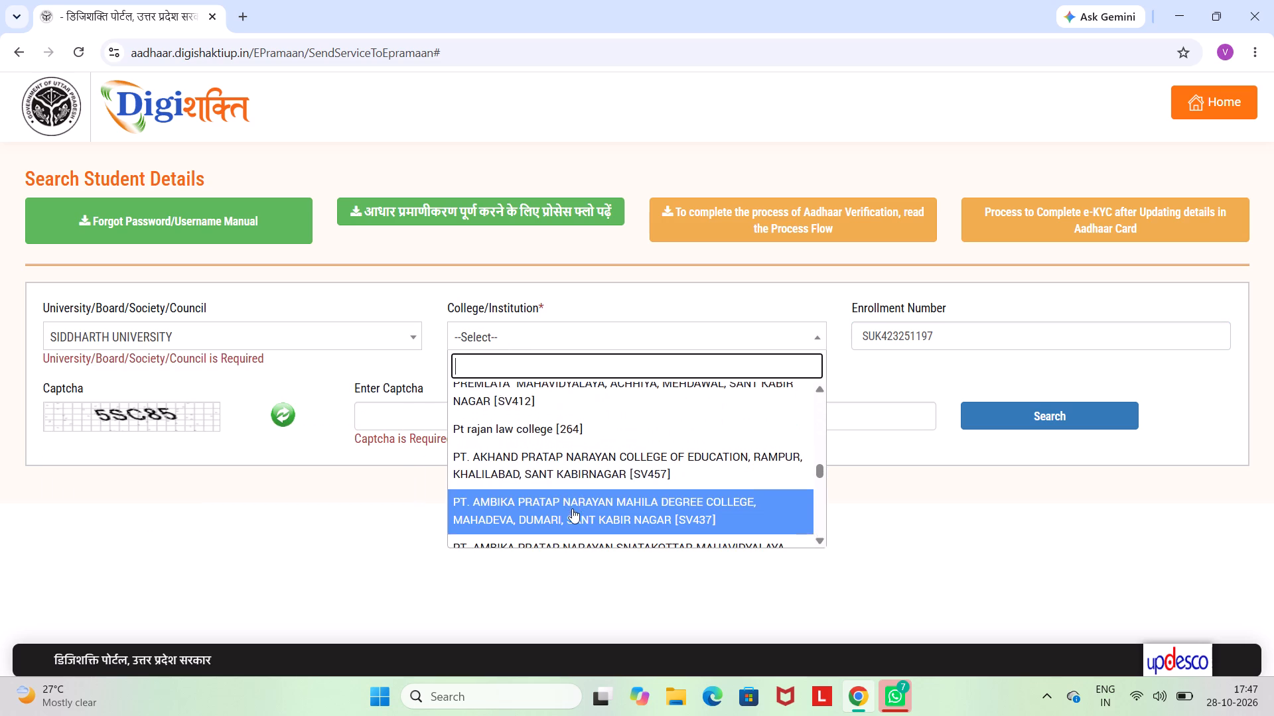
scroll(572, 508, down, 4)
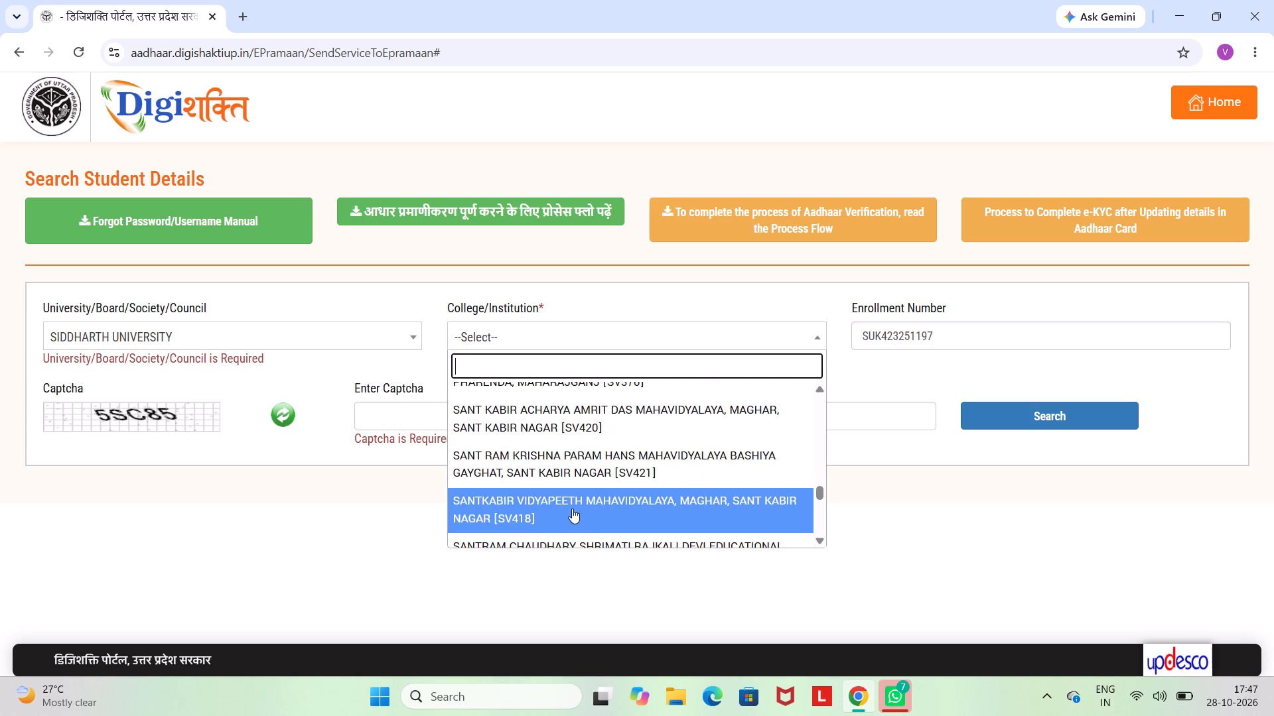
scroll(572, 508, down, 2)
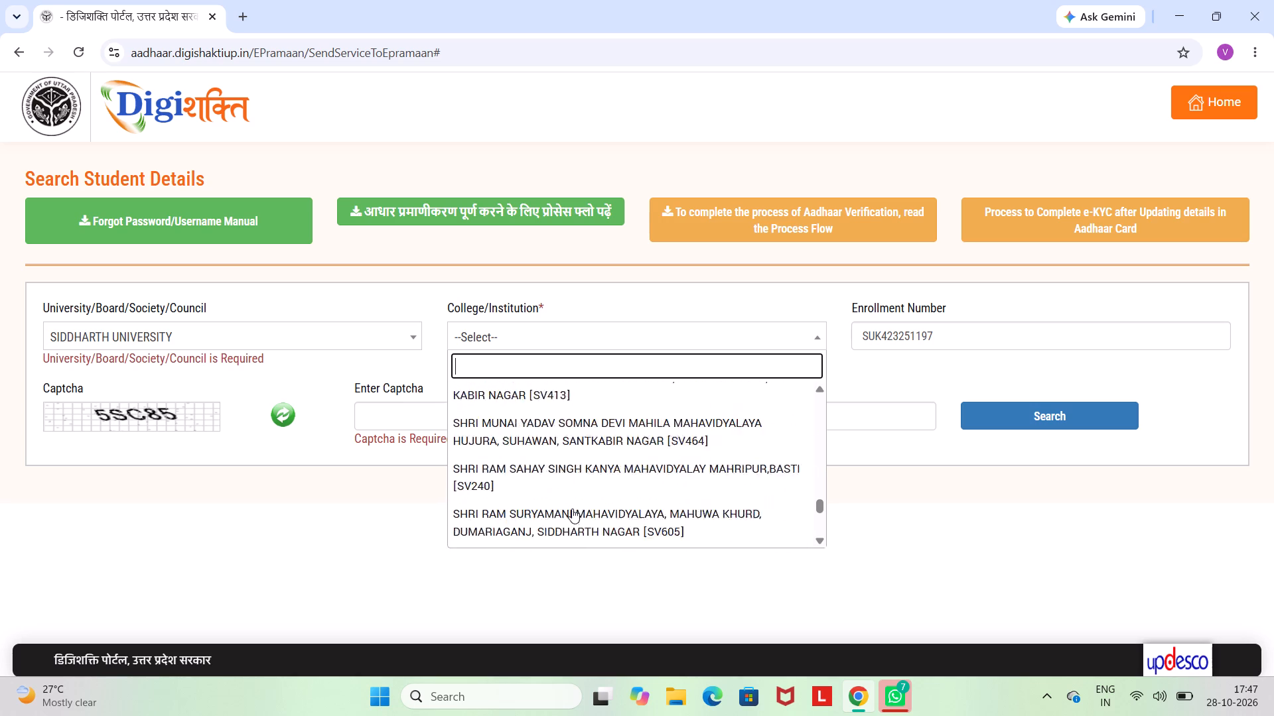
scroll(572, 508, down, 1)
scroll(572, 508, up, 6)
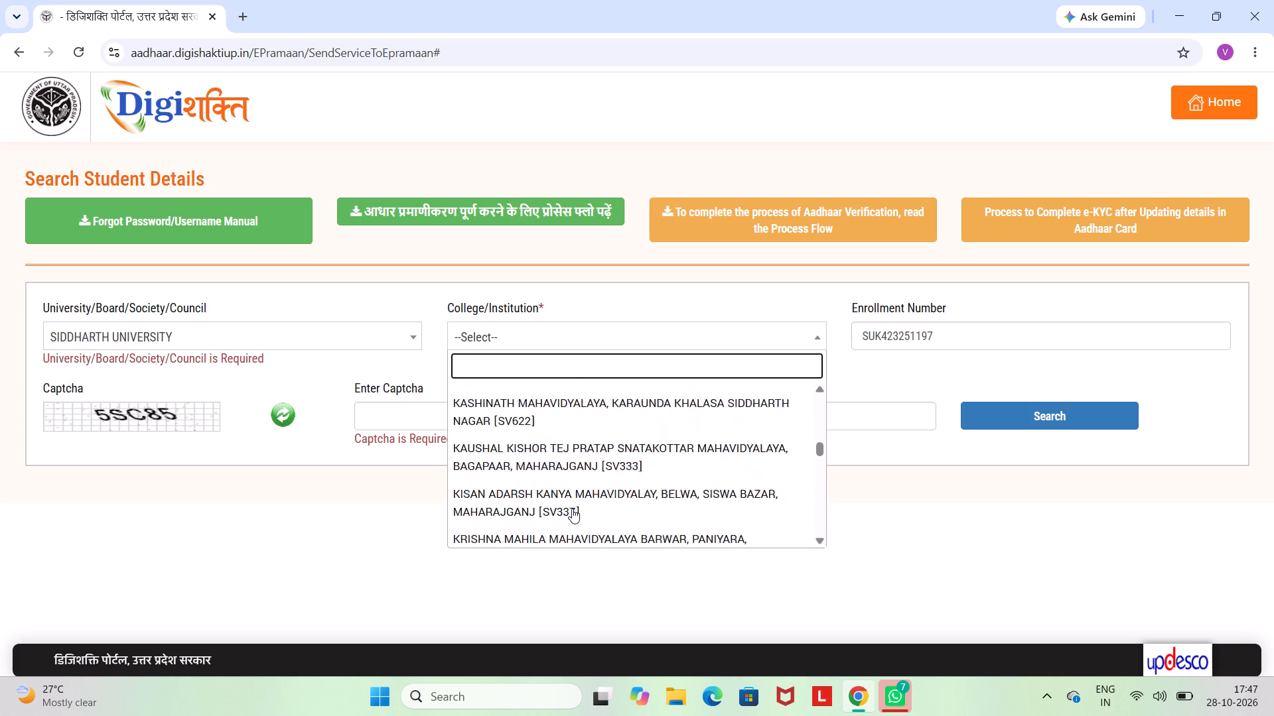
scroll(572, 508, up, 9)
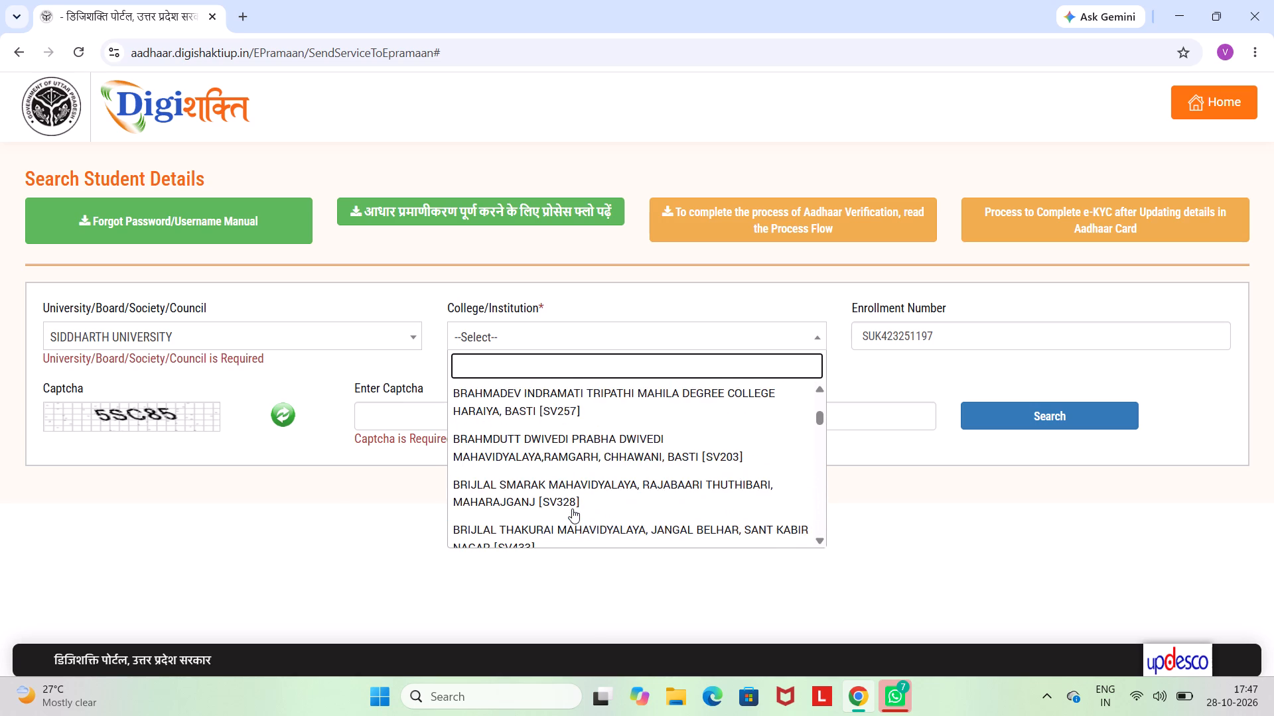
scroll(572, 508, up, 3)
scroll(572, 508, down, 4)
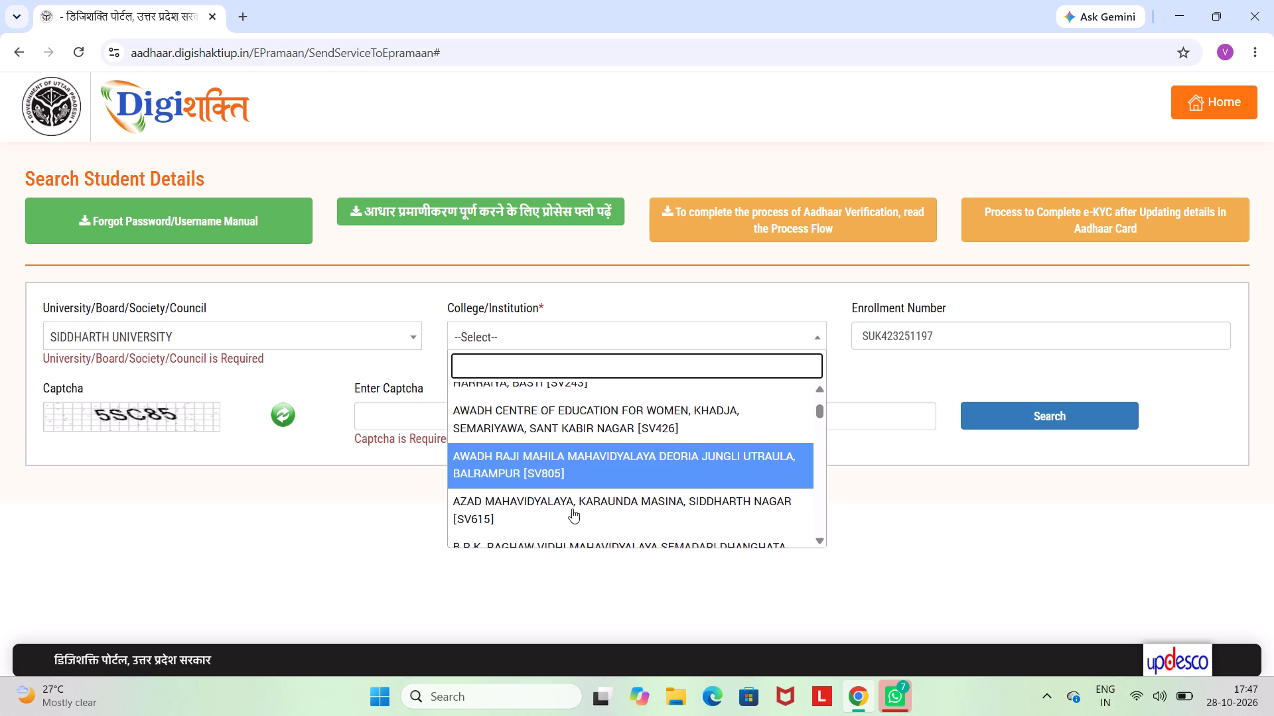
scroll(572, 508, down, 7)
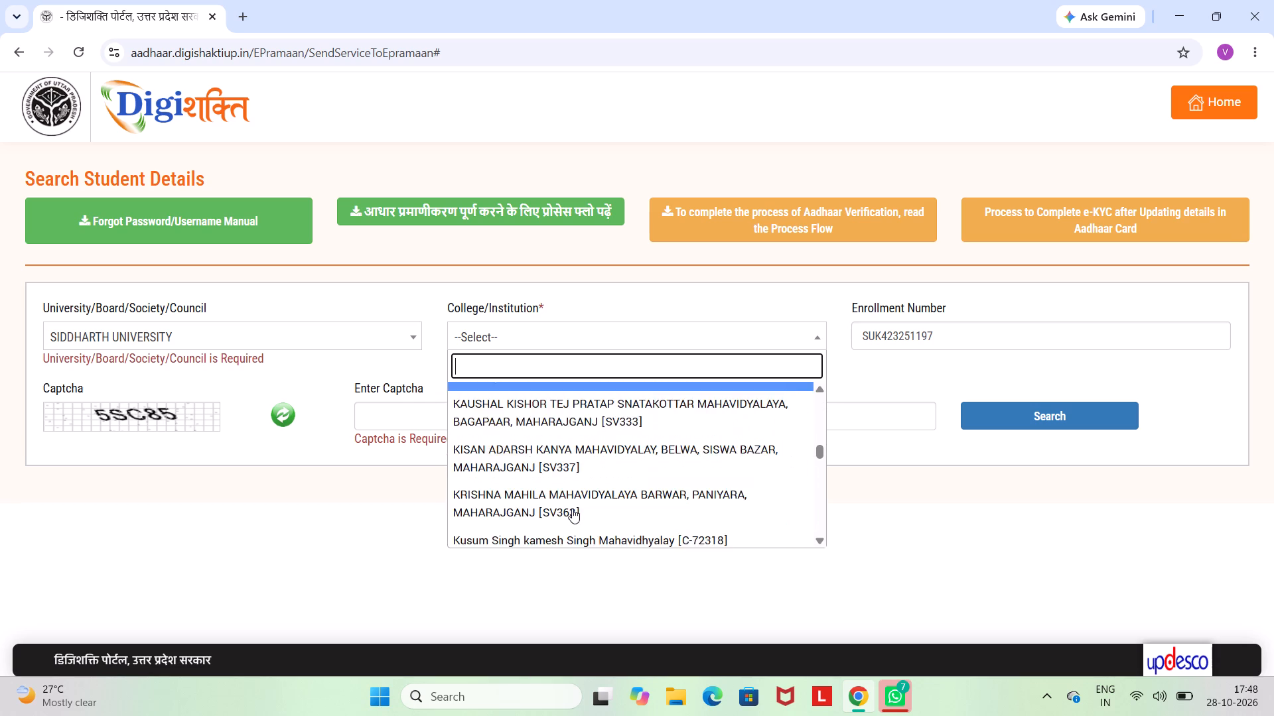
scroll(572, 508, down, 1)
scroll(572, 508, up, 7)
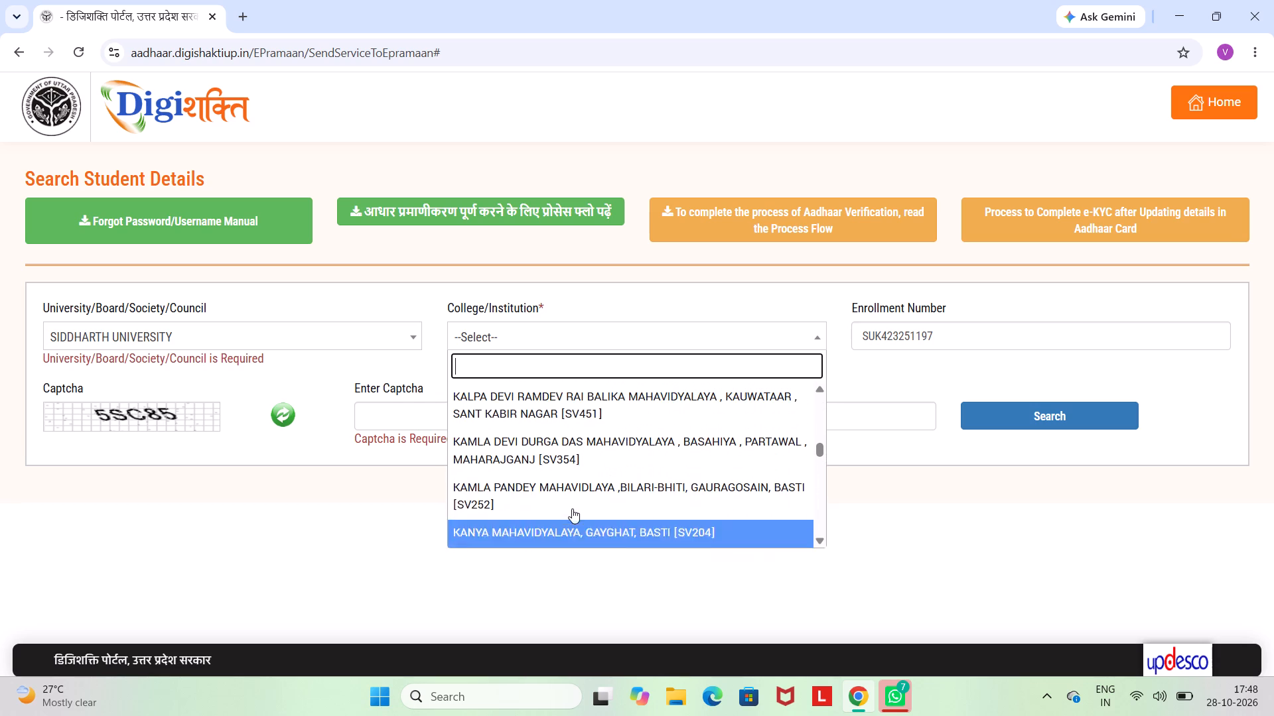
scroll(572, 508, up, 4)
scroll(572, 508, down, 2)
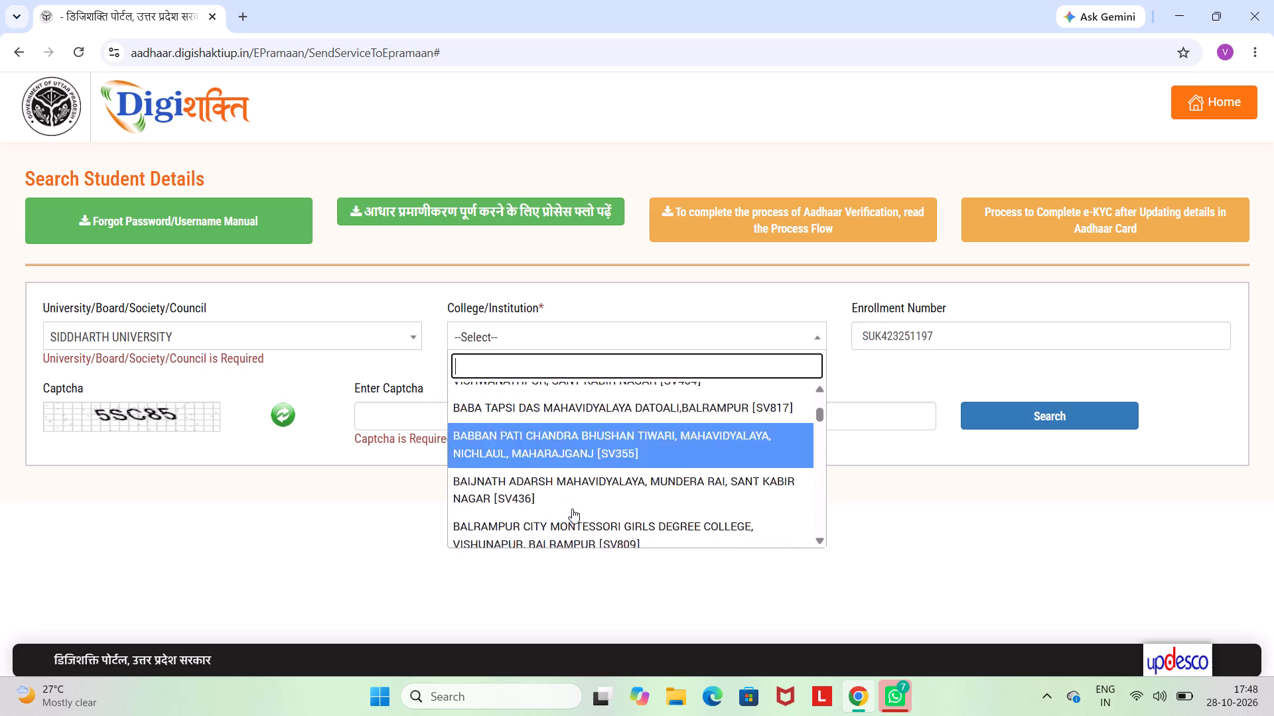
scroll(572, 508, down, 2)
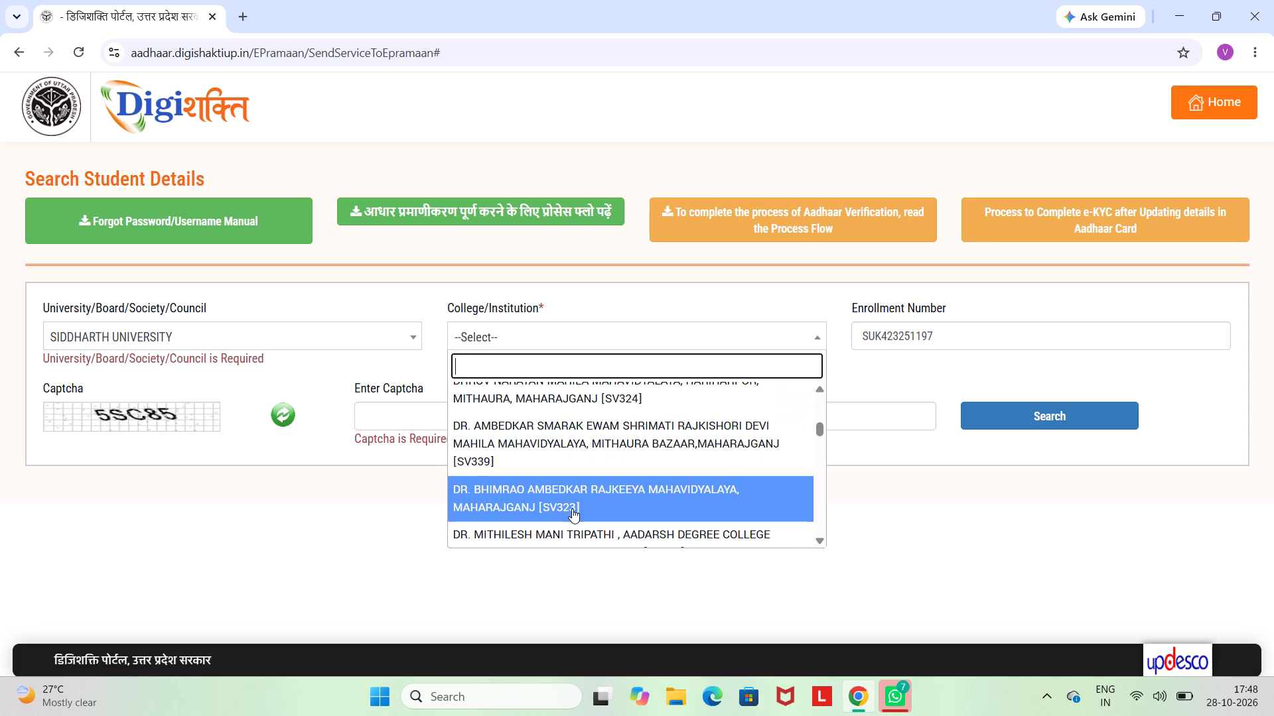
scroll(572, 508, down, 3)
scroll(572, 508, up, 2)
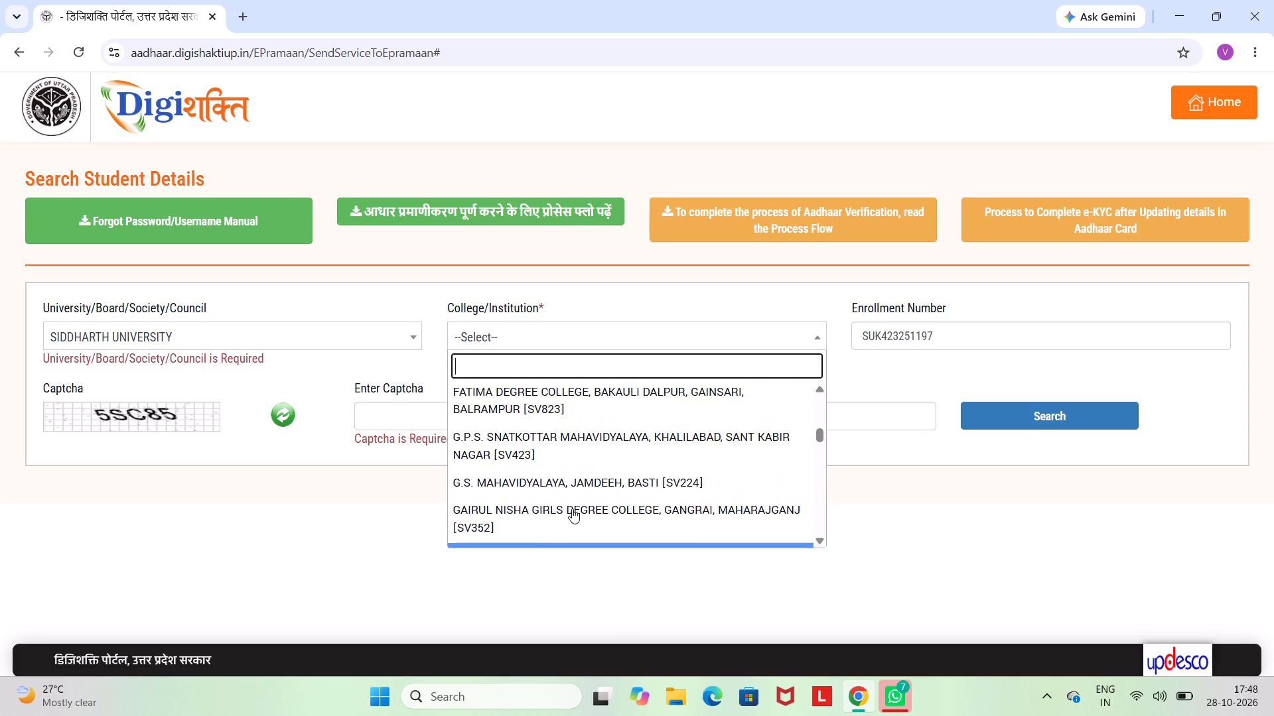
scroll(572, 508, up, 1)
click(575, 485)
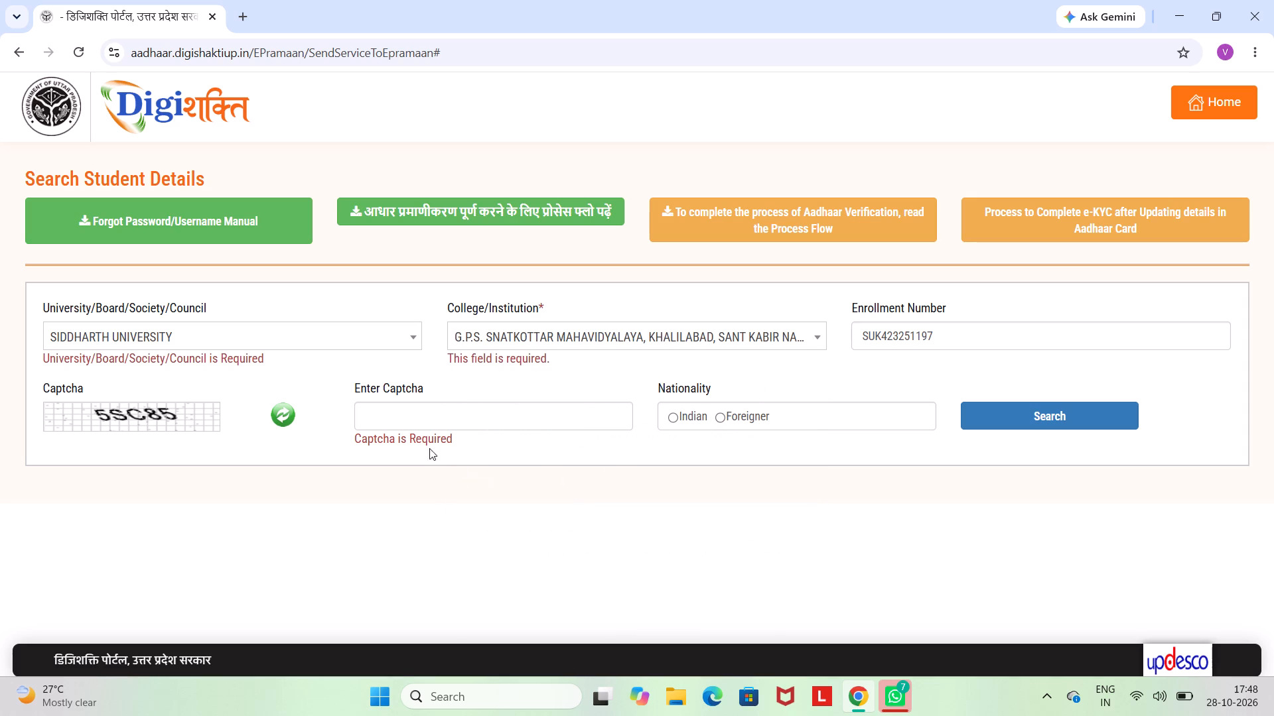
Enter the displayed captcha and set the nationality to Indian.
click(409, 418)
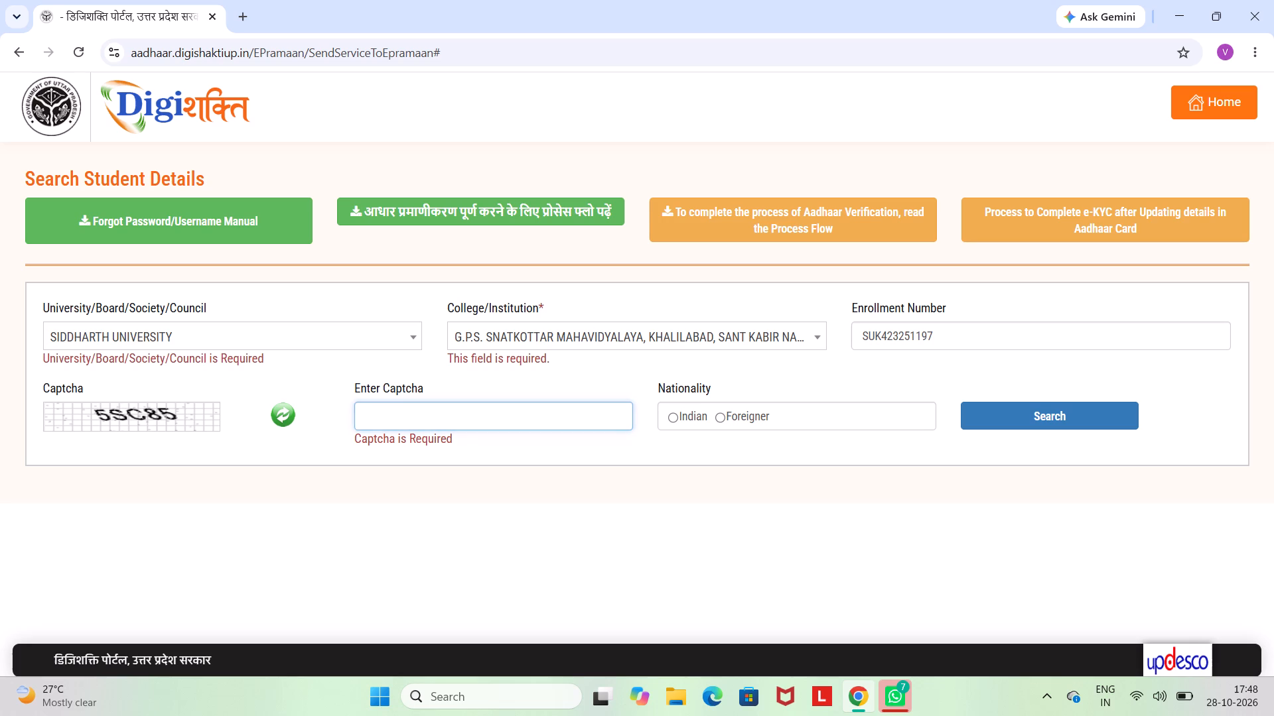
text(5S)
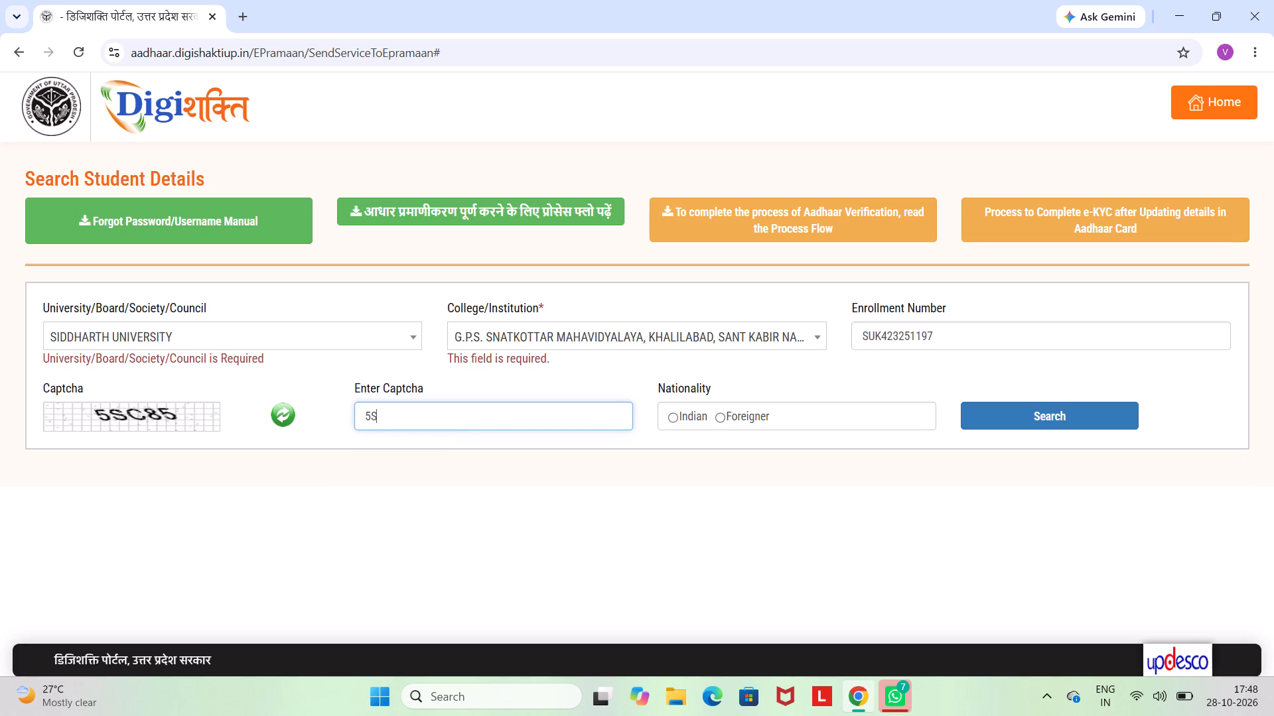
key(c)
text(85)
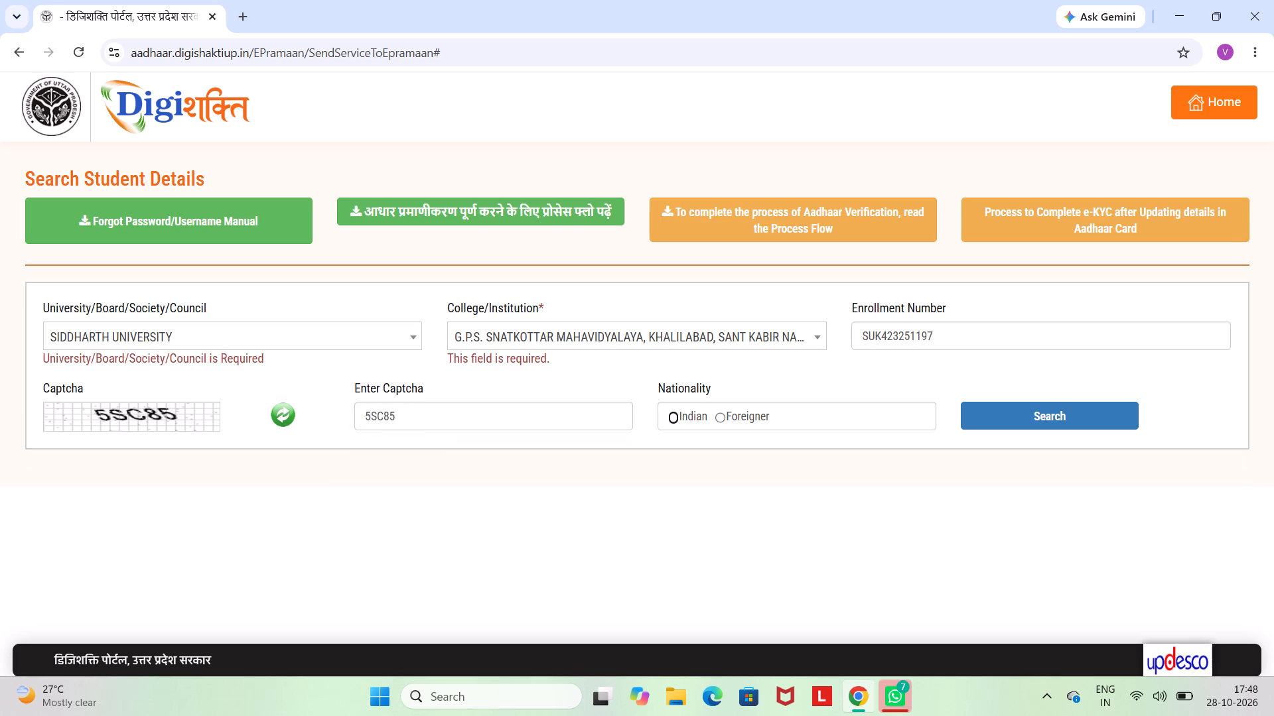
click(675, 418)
Submit the student search again with the re-entered details.
click(1001, 424)
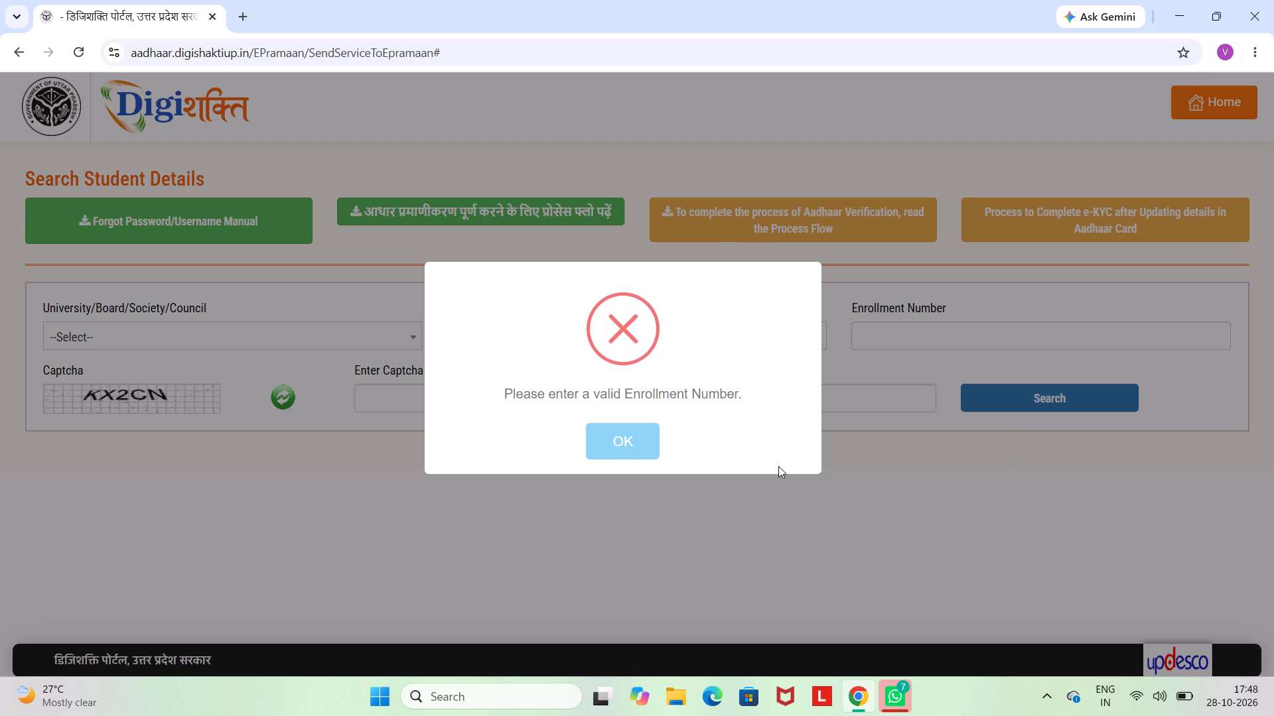
click(624, 442)
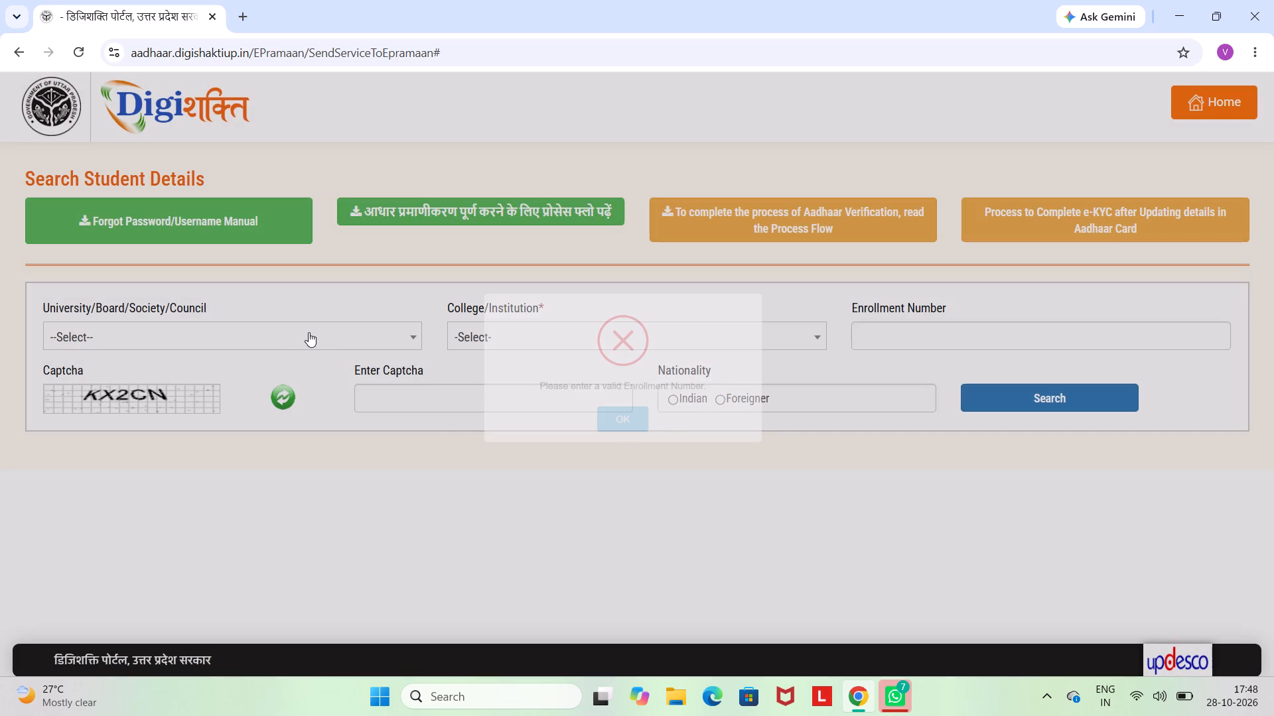
Select SIDDHARTH UNIVERSITY as the university in the reset search form.
click(310, 333)
click(310, 333)
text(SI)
click(234, 335)
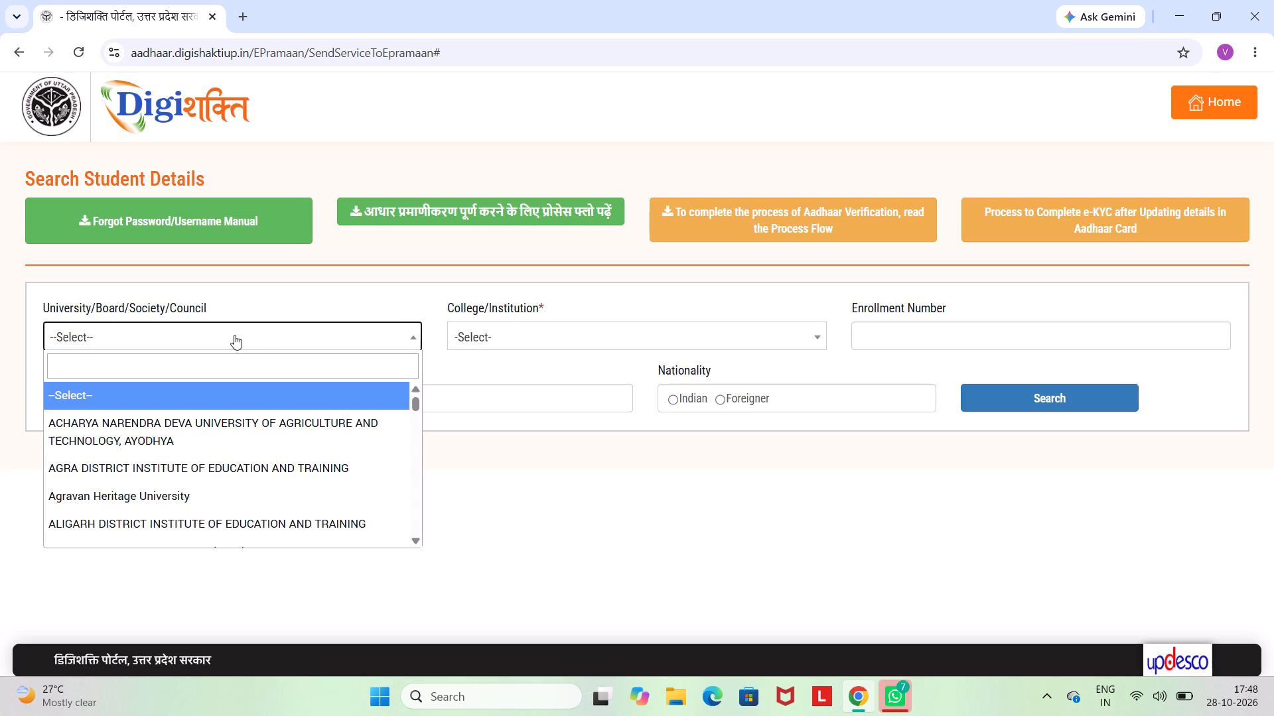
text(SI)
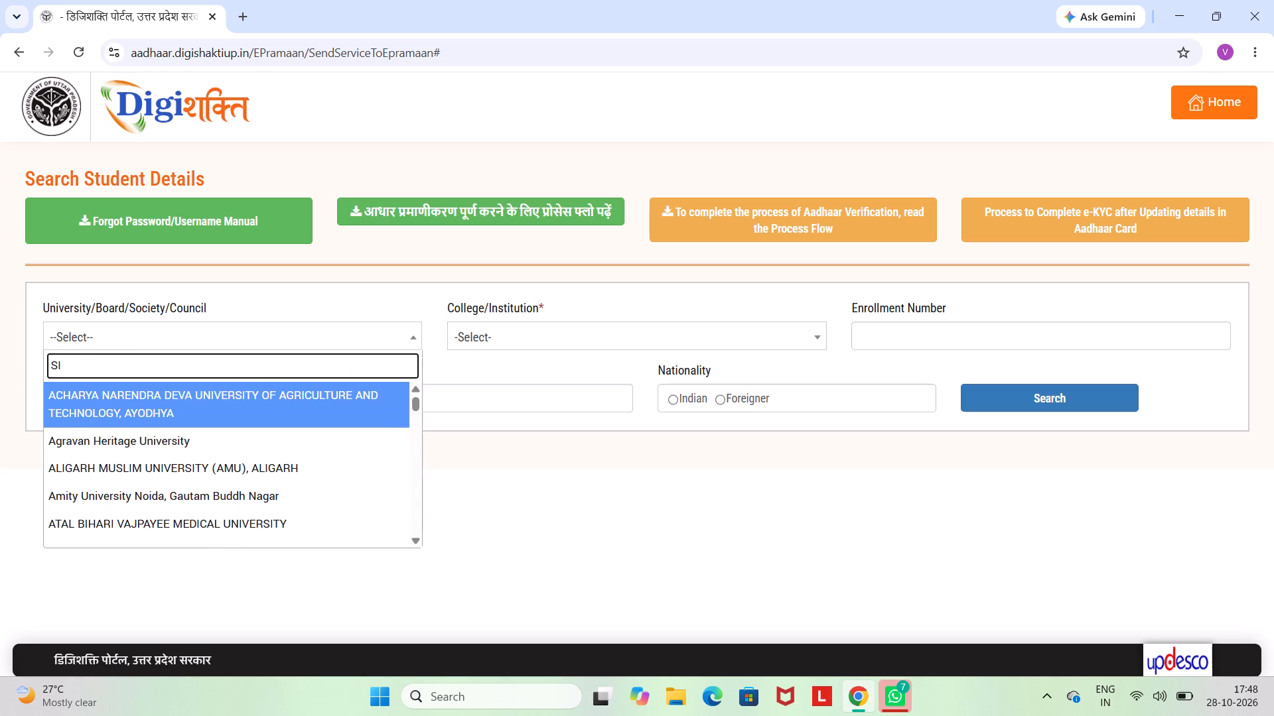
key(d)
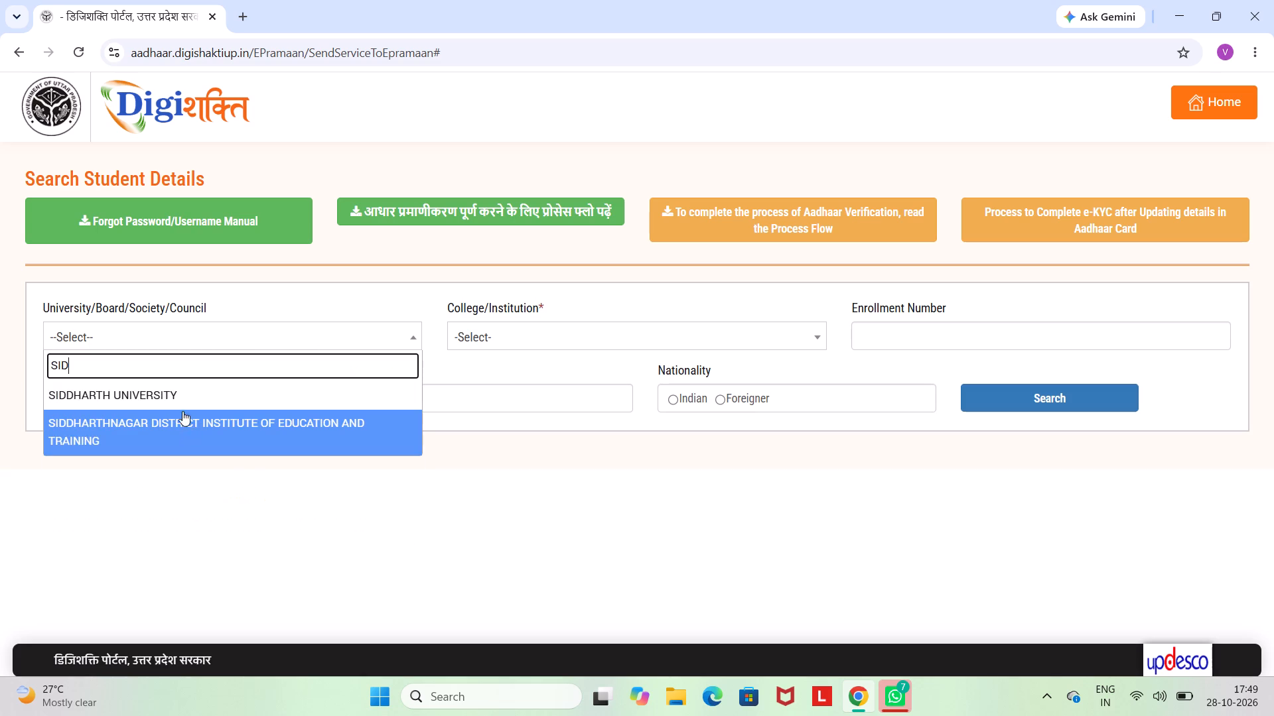
click(181, 398)
click(181, 398)
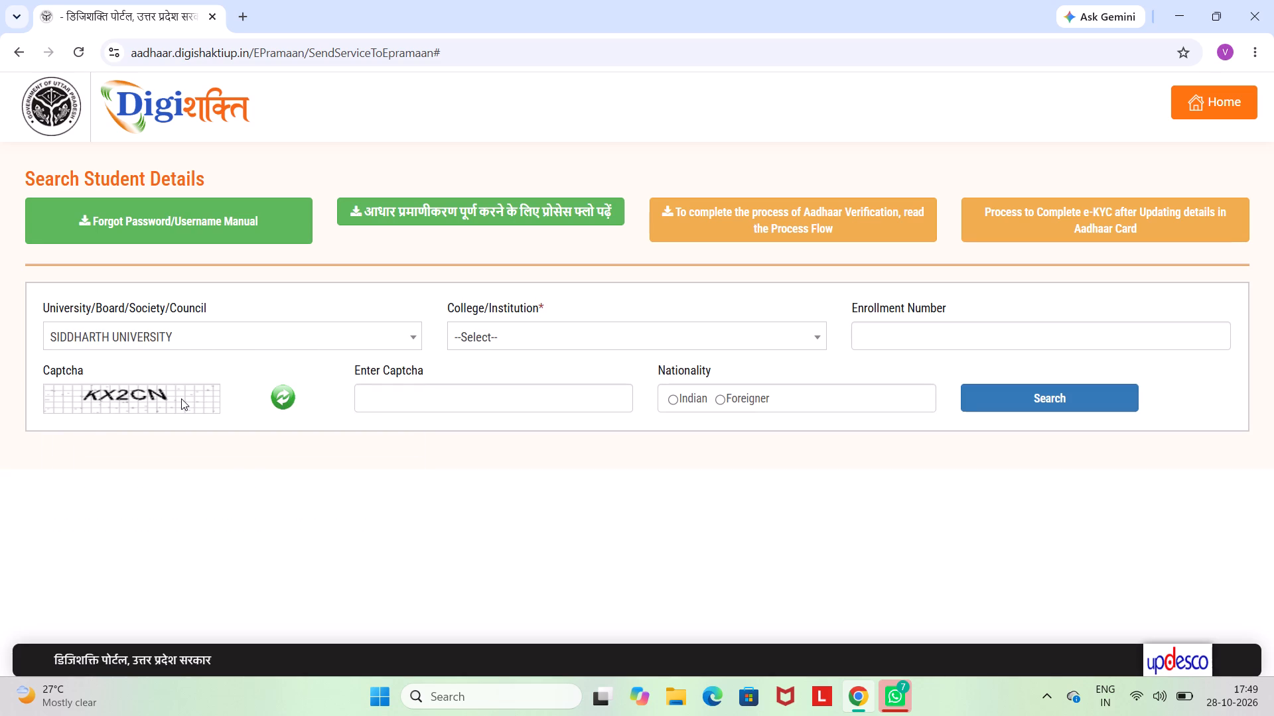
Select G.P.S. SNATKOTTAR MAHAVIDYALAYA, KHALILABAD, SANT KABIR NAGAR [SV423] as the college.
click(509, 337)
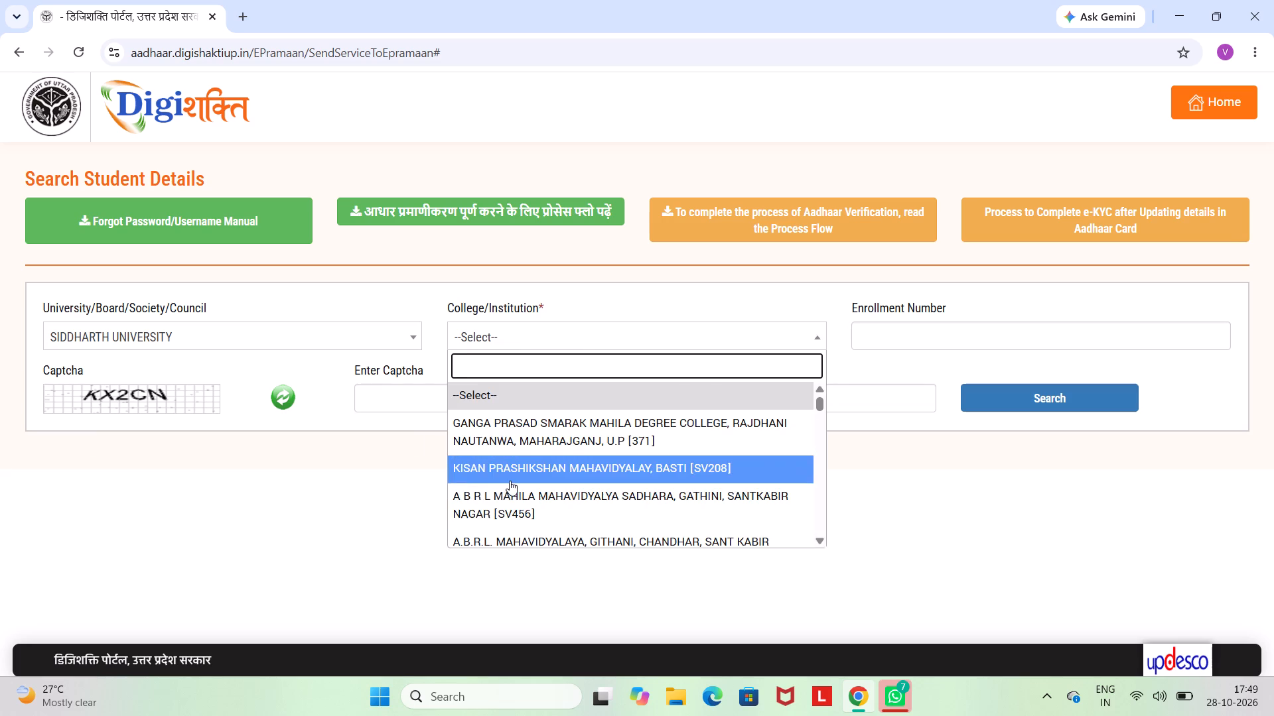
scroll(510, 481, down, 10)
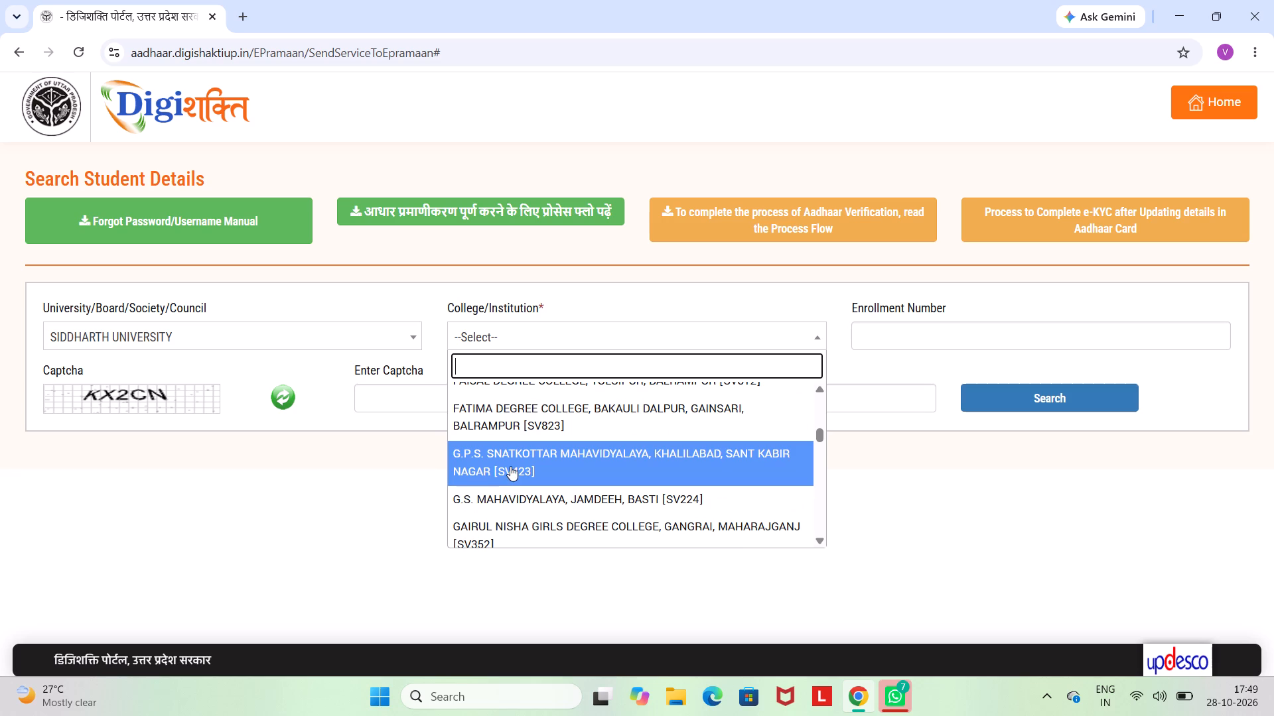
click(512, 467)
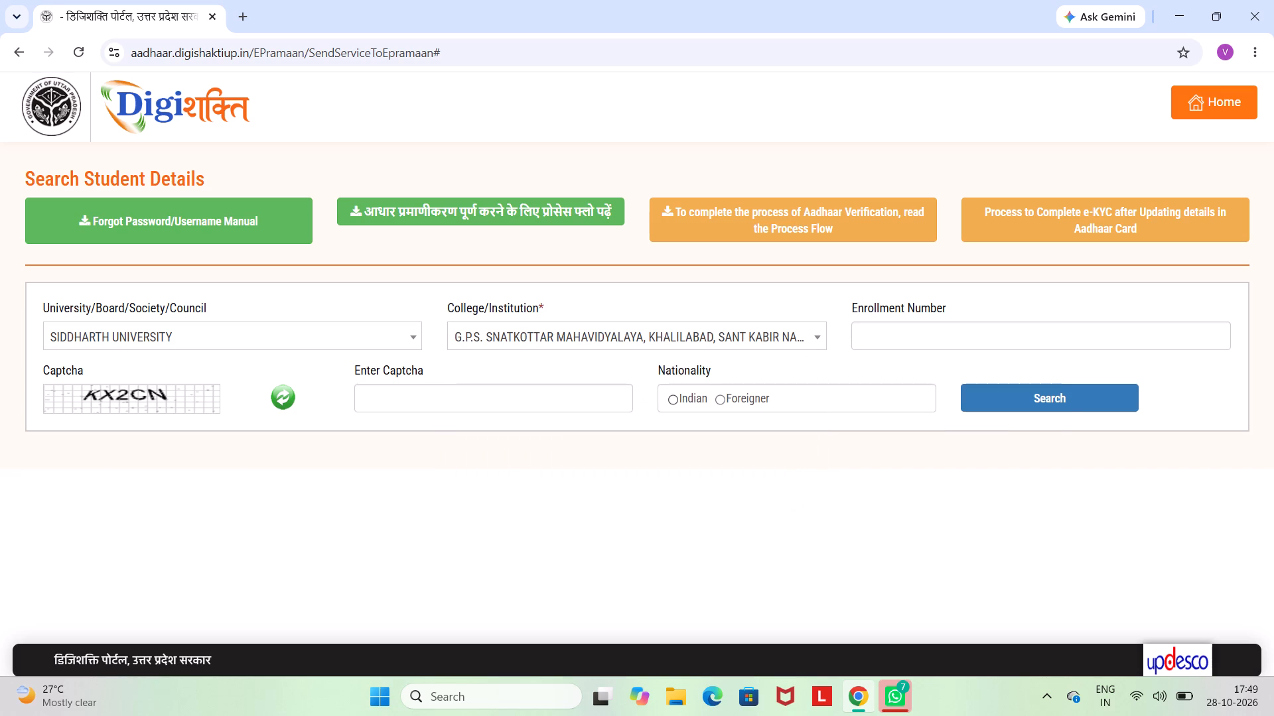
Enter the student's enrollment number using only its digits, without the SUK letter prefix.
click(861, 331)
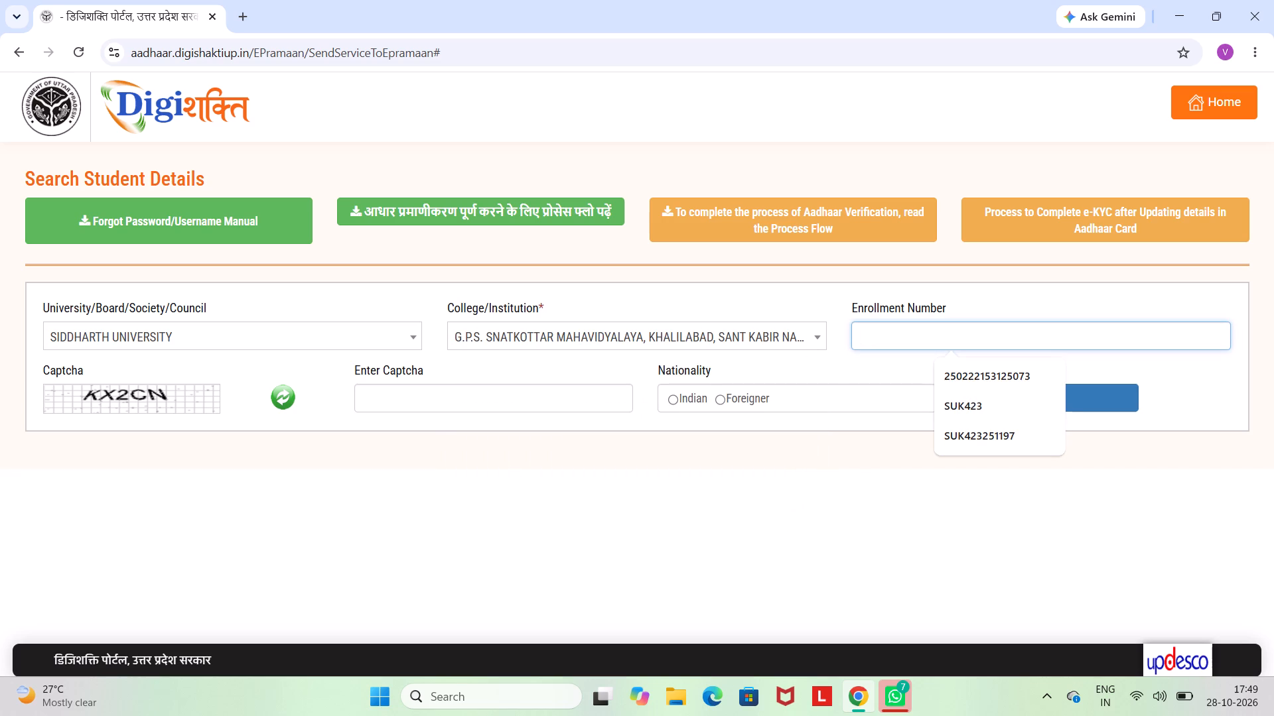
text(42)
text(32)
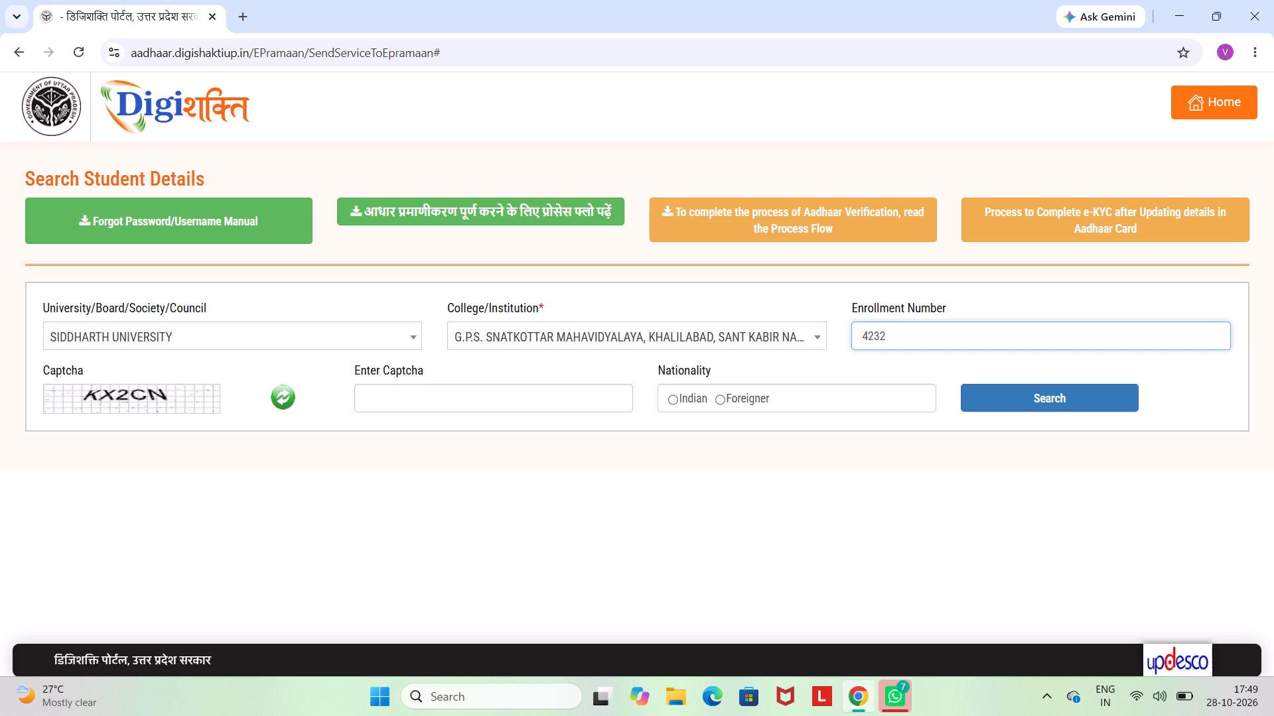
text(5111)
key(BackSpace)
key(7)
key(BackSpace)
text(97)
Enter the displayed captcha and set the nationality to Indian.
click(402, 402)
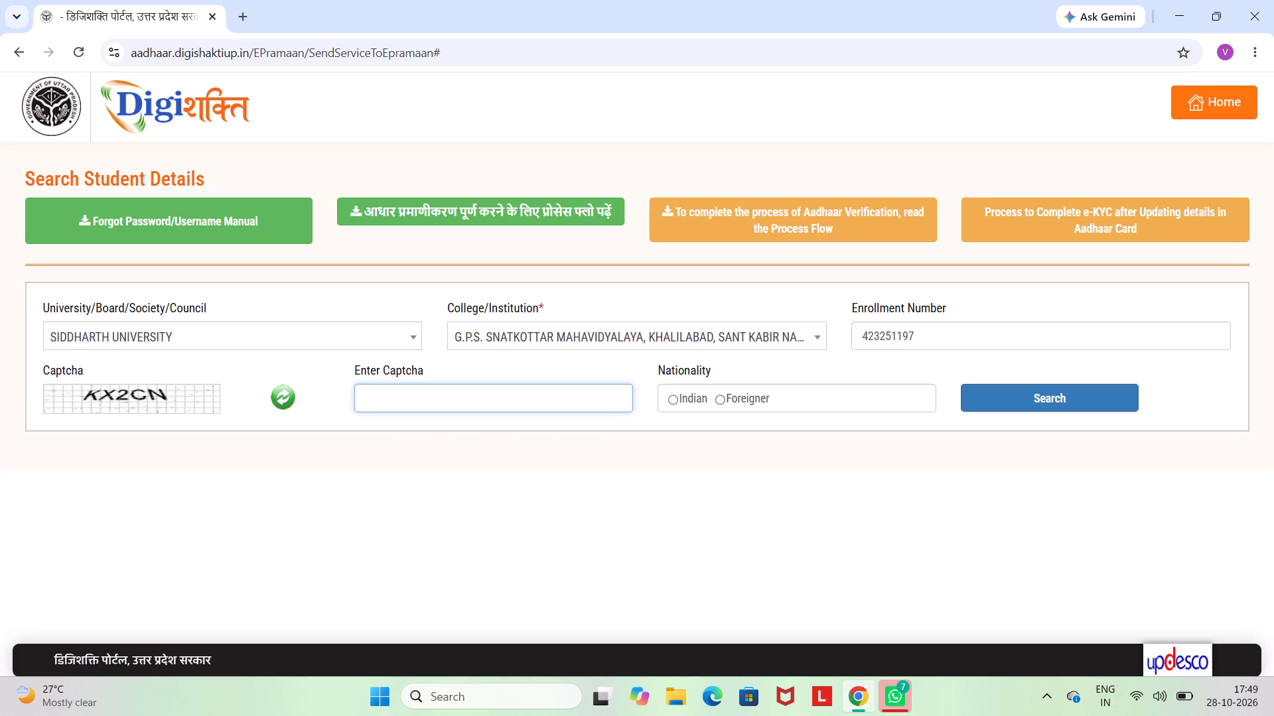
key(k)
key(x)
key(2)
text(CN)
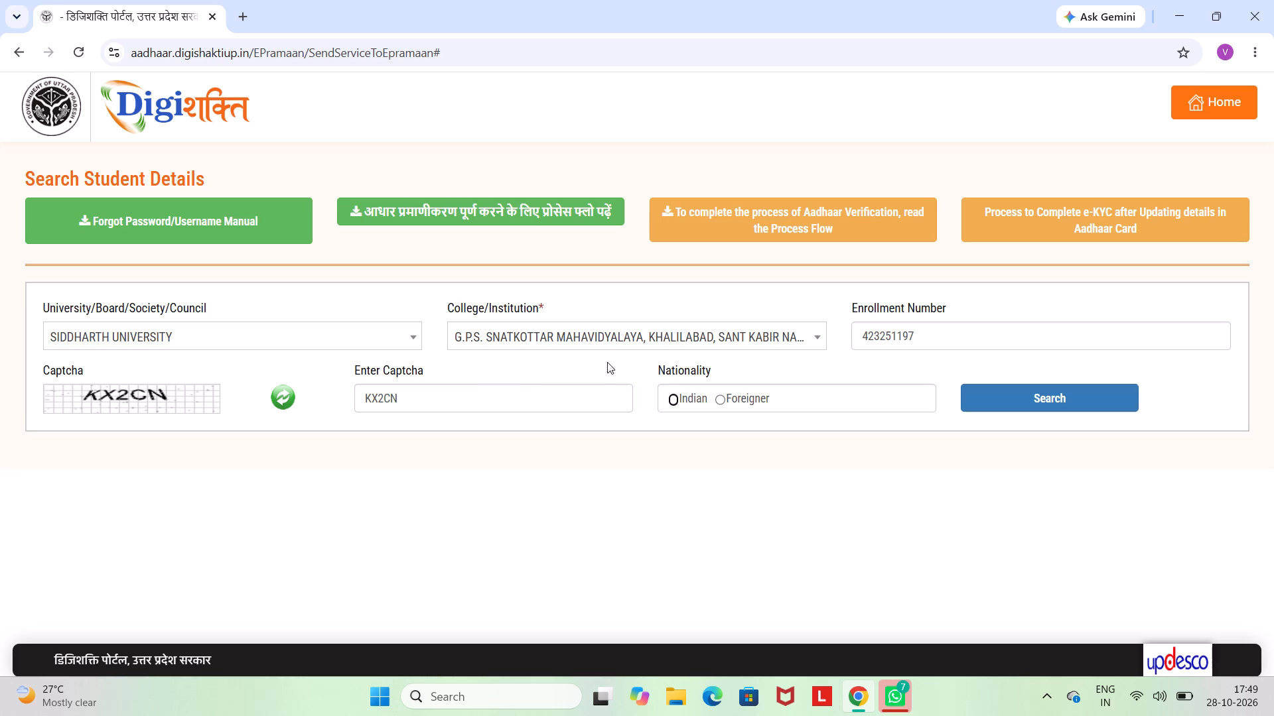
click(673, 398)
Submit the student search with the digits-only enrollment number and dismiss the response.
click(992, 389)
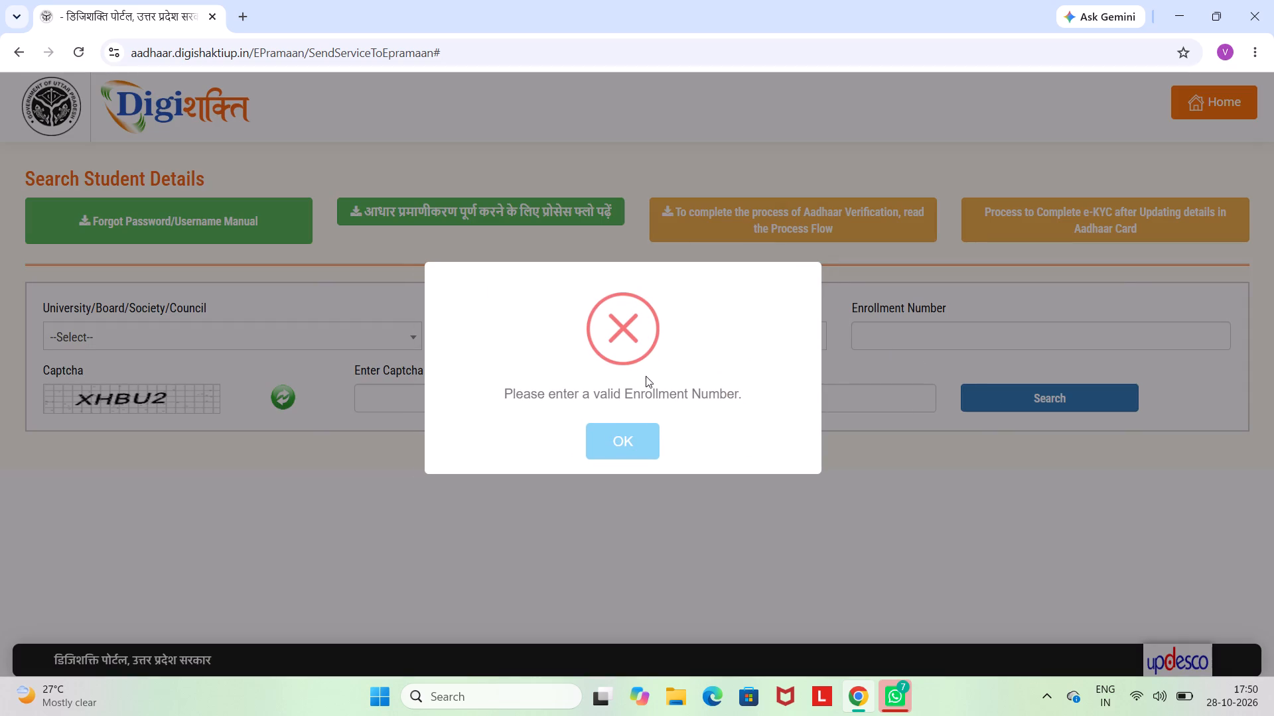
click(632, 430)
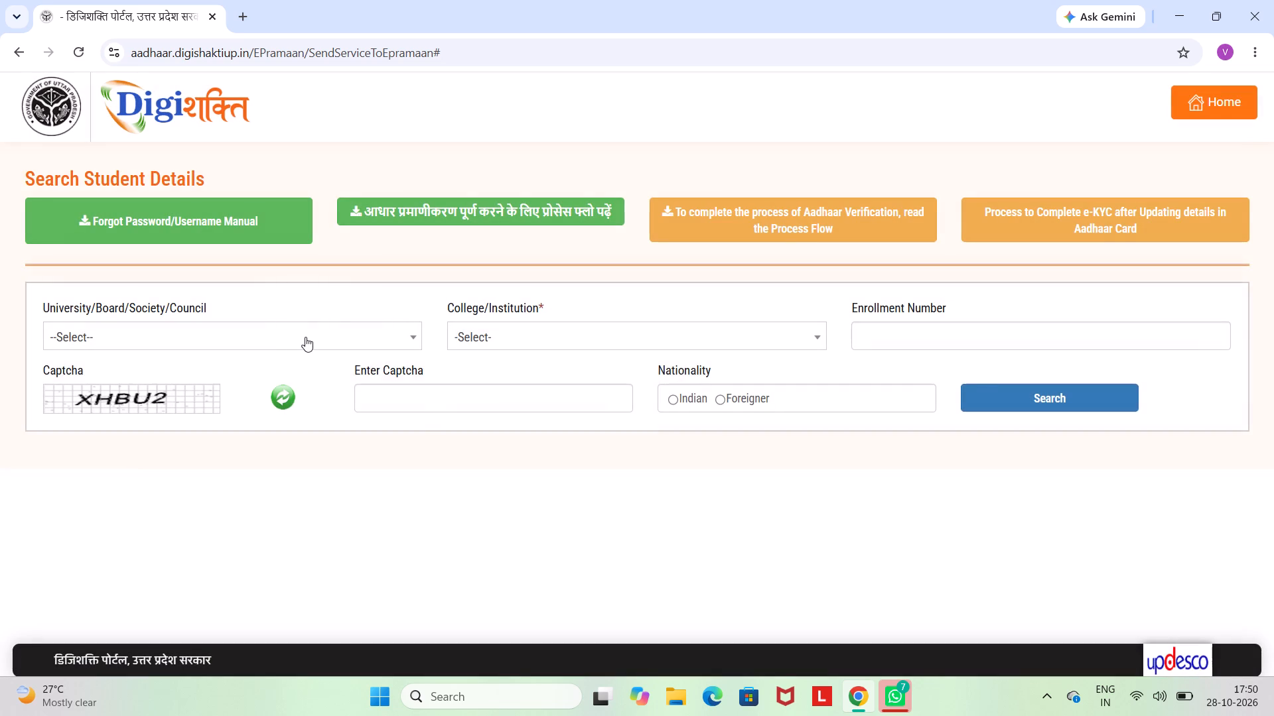
Select SIDDHARTH UNIVERSITY as the university in the reset search form.
click(306, 337)
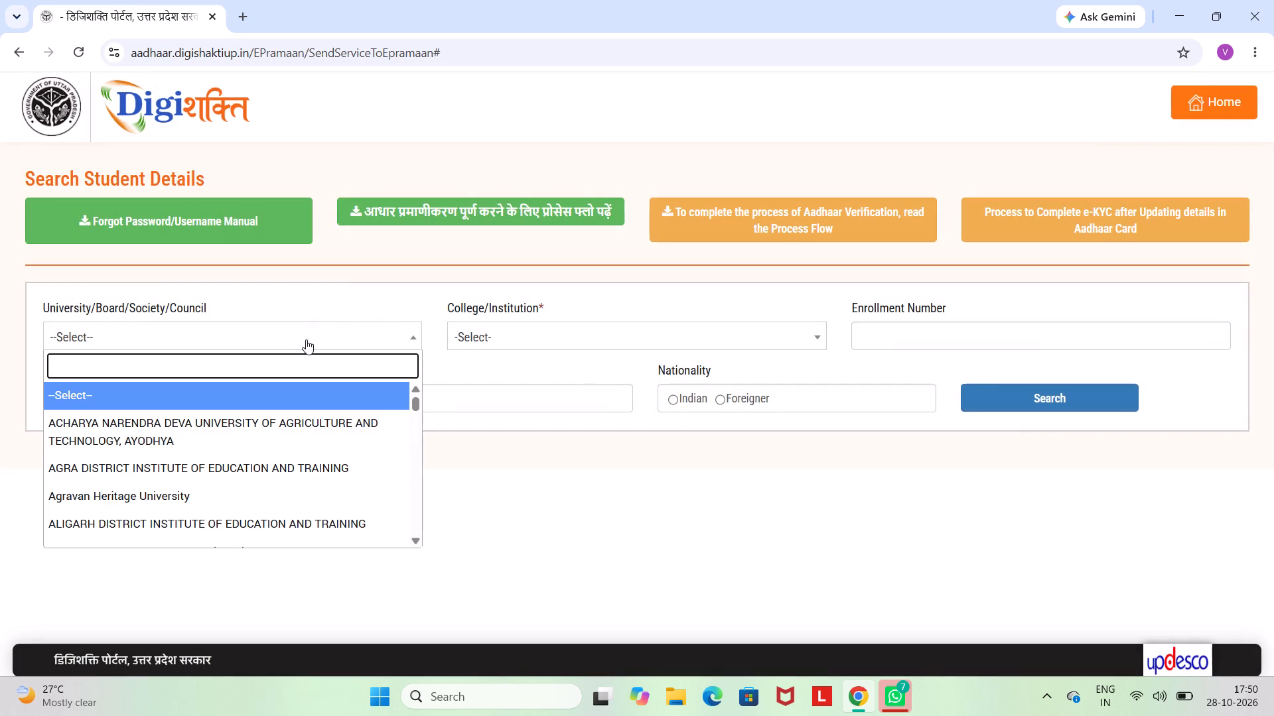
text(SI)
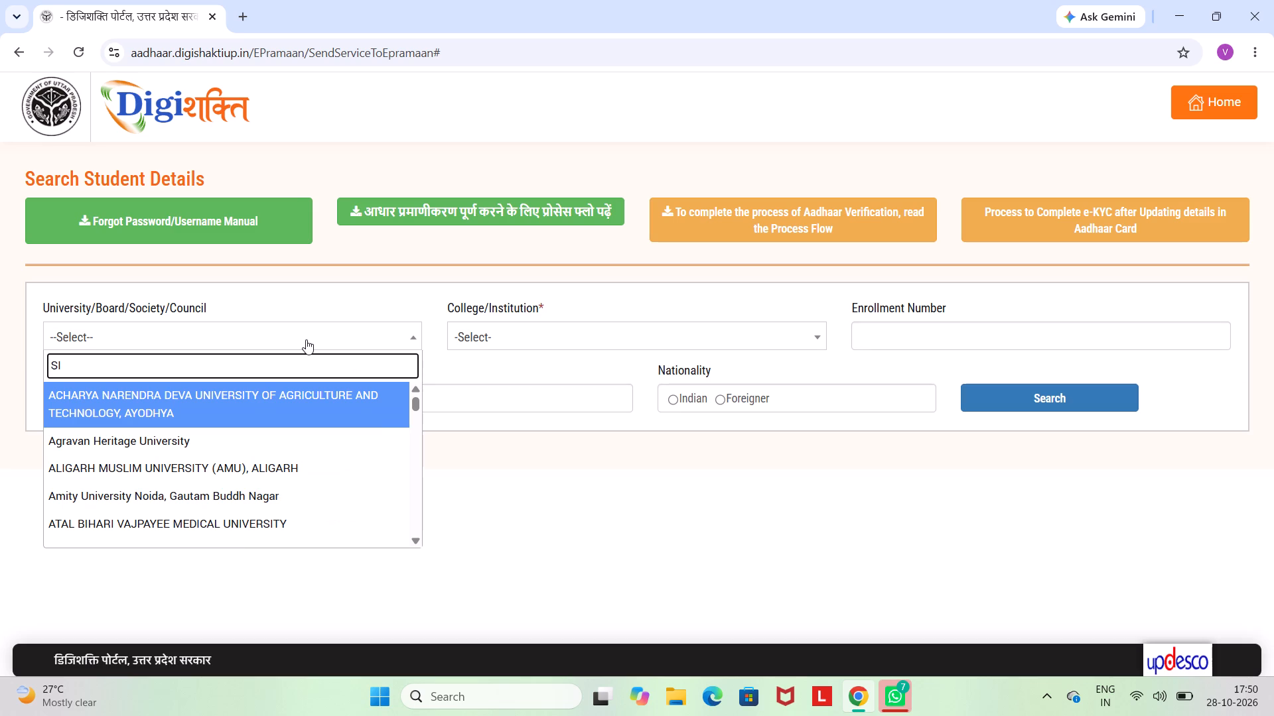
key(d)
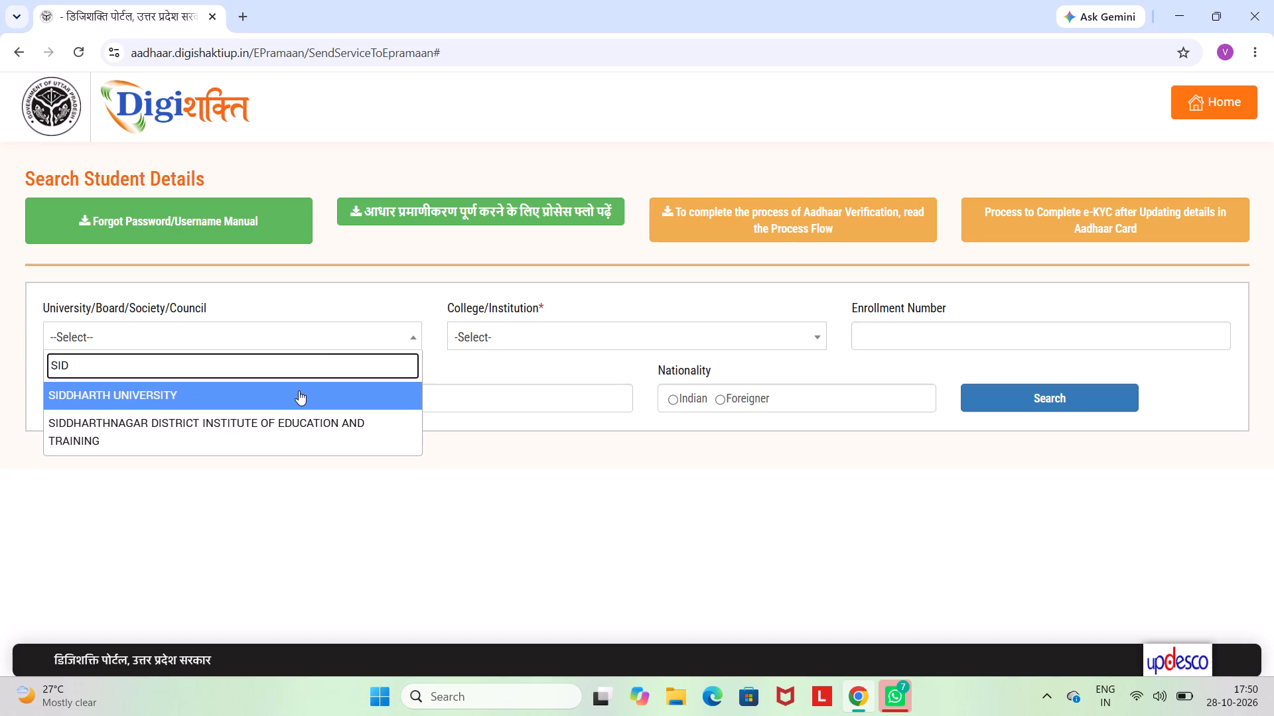
click(299, 390)
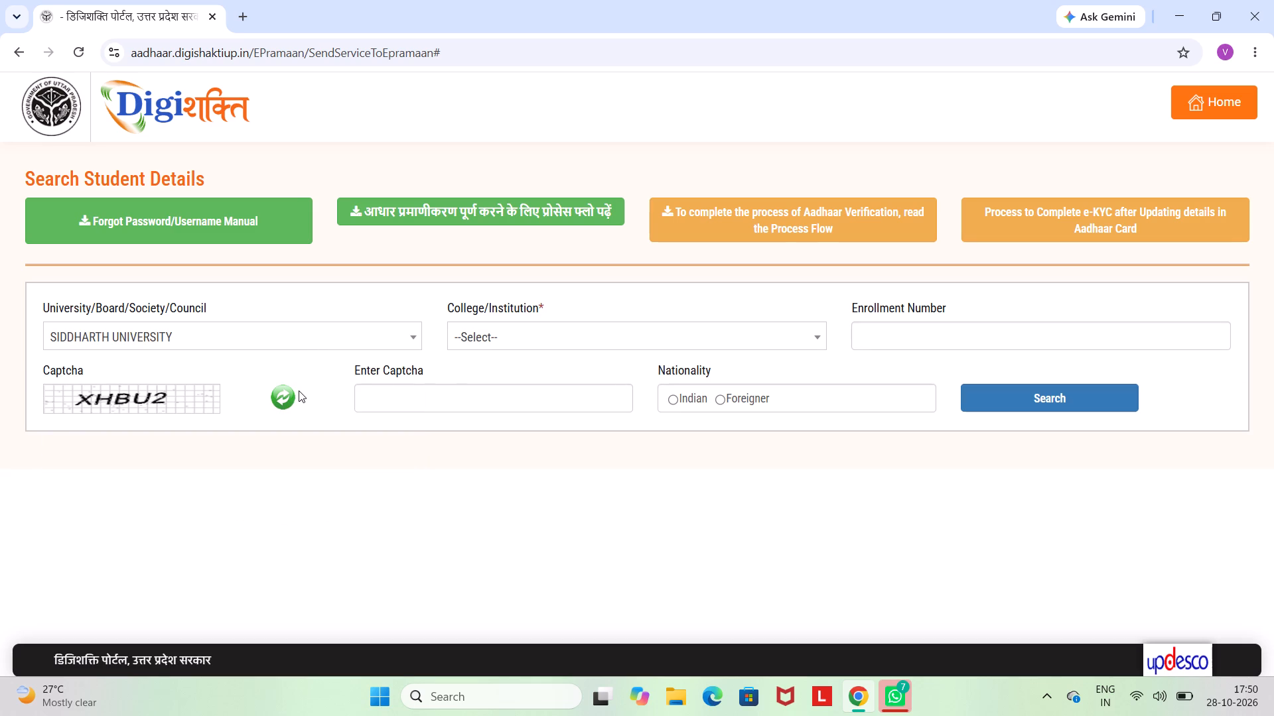
Select GAIRUL NISHA GIRLS DEGREE COLLEGE, GANGRAI, MAHARAJGANJ [SV352] as the college.
click(492, 340)
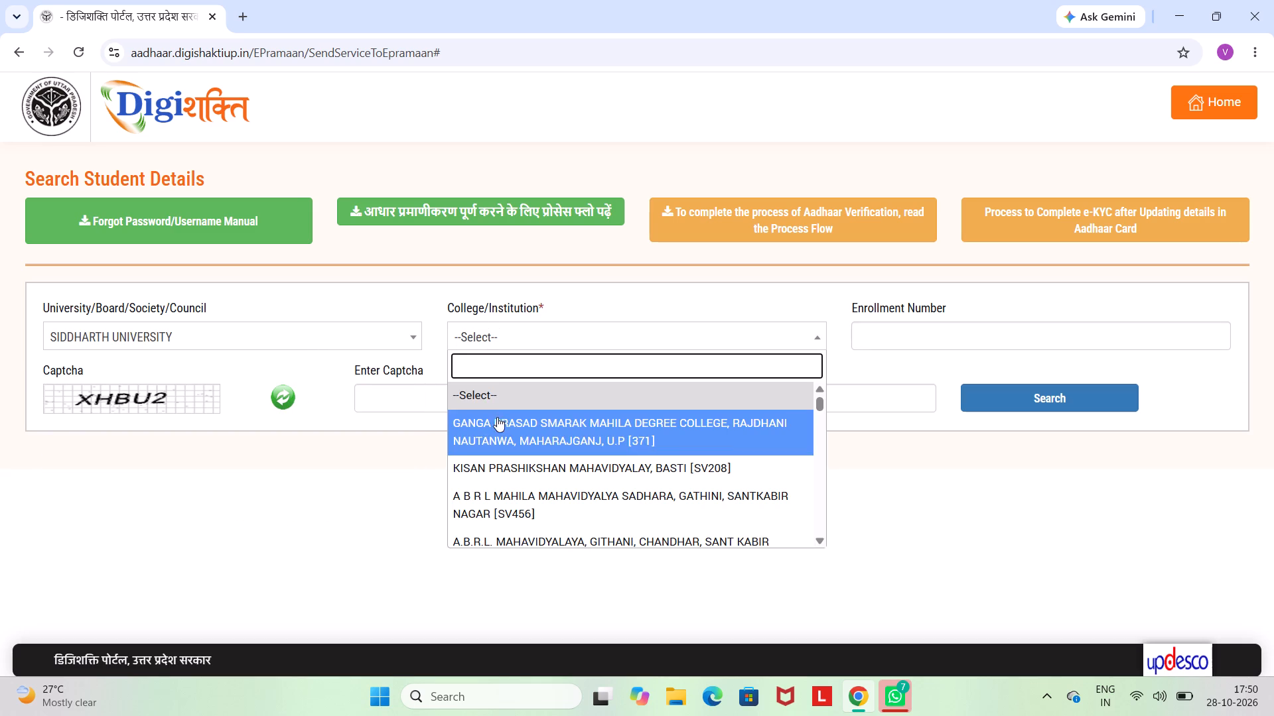
scroll(497, 424, down, 5)
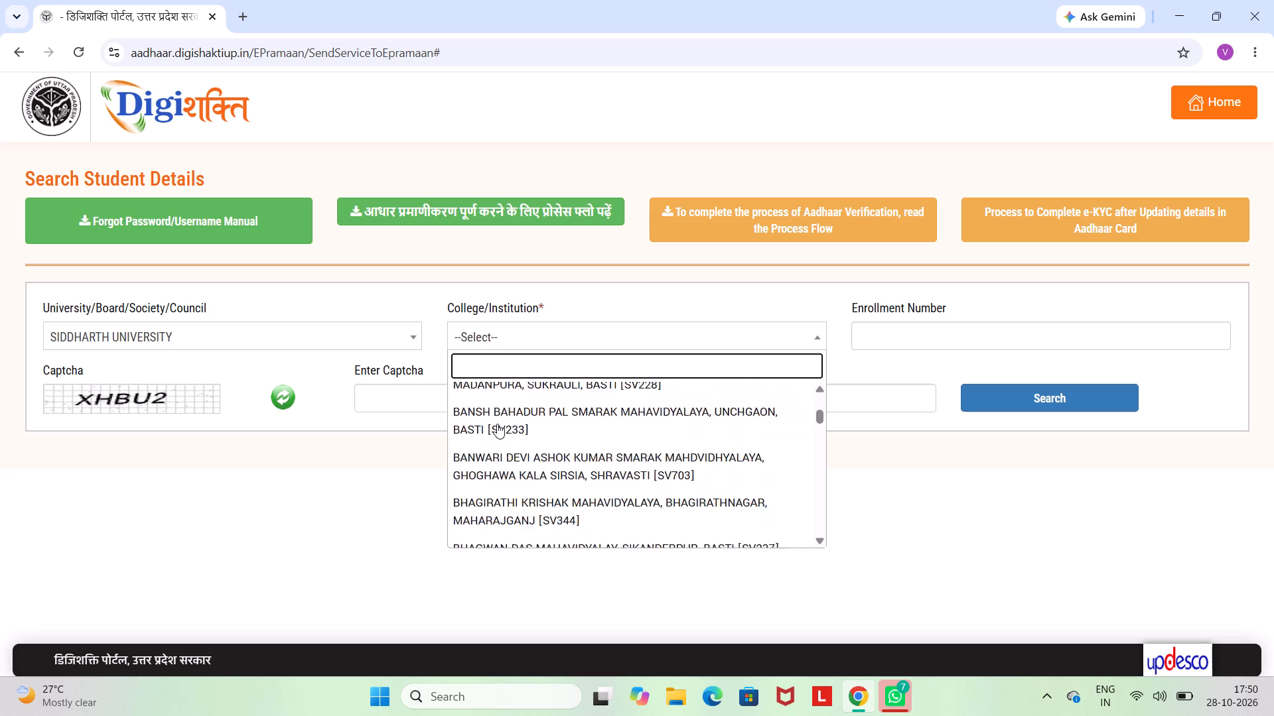
scroll(497, 424, down, 4)
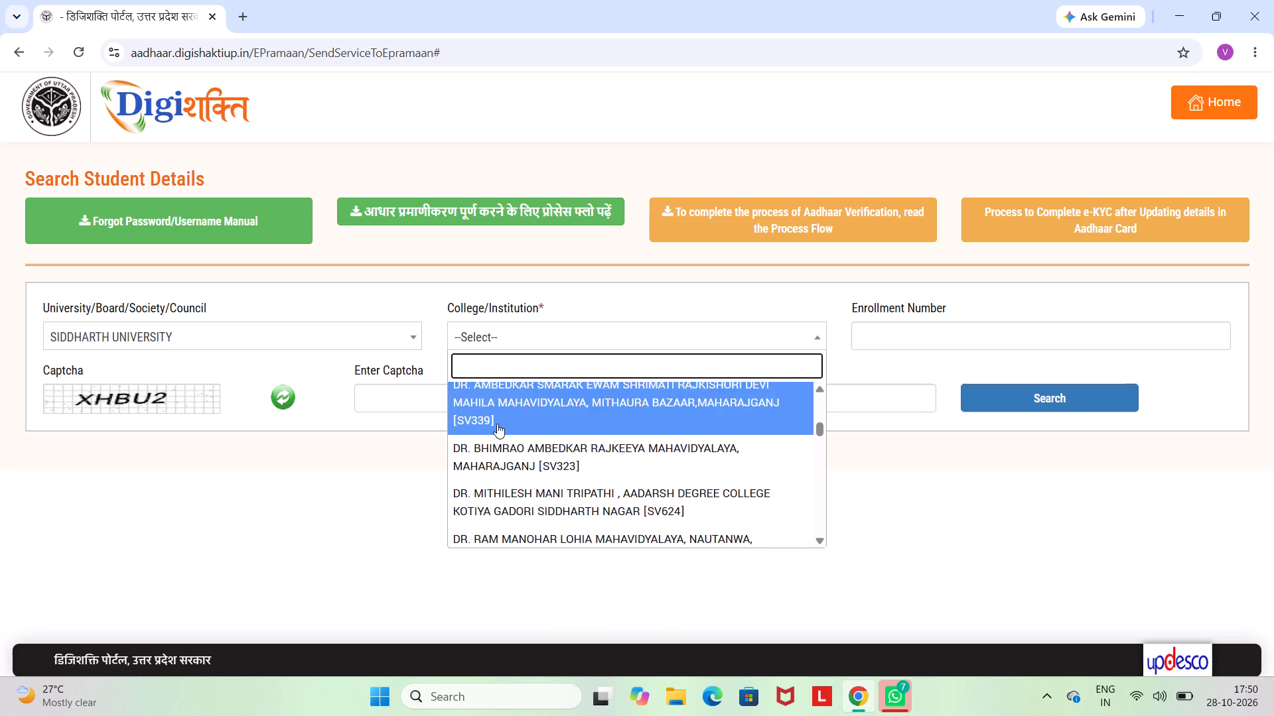
scroll(497, 424, down, 4)
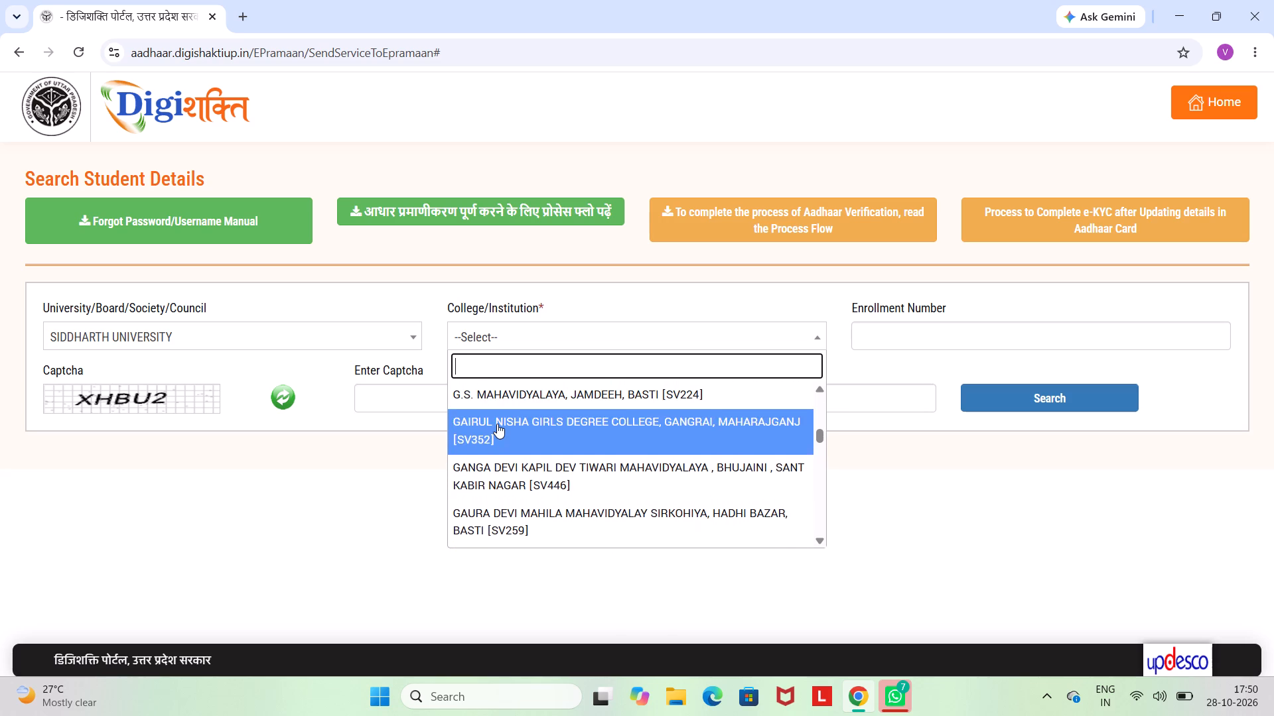
click(497, 424)
Start filling in the student's enrollment number.
click(887, 332)
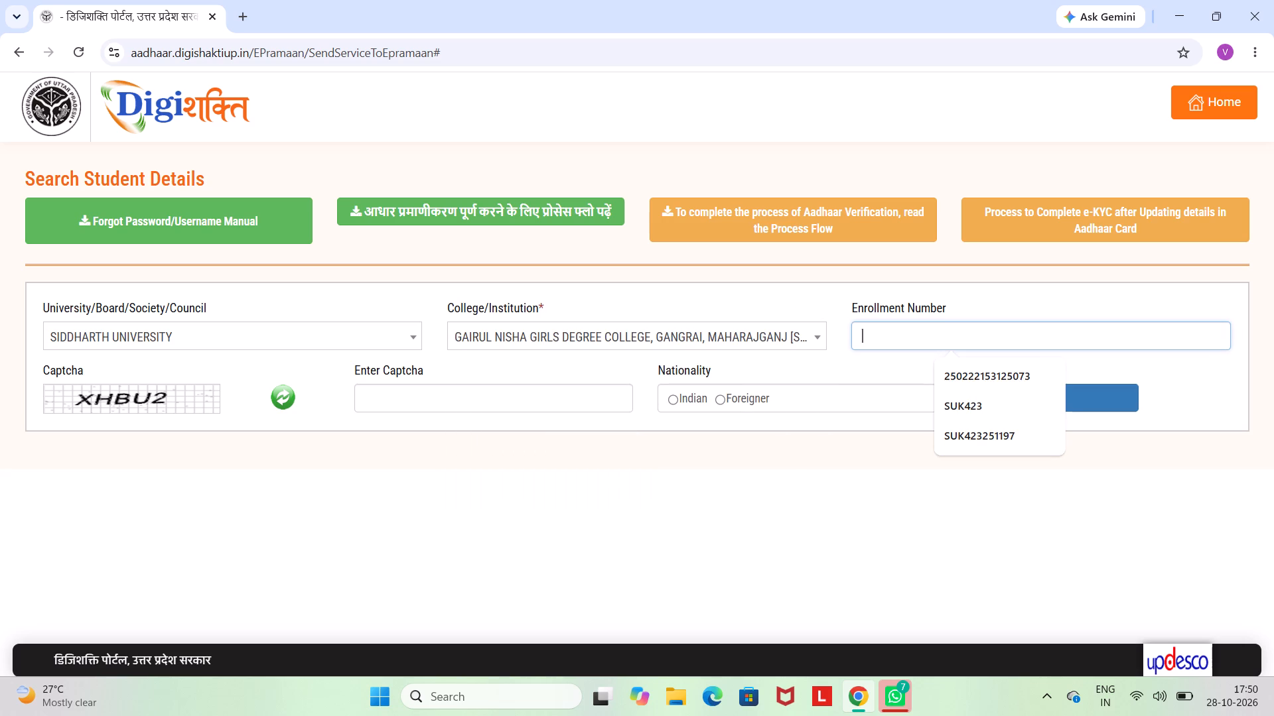
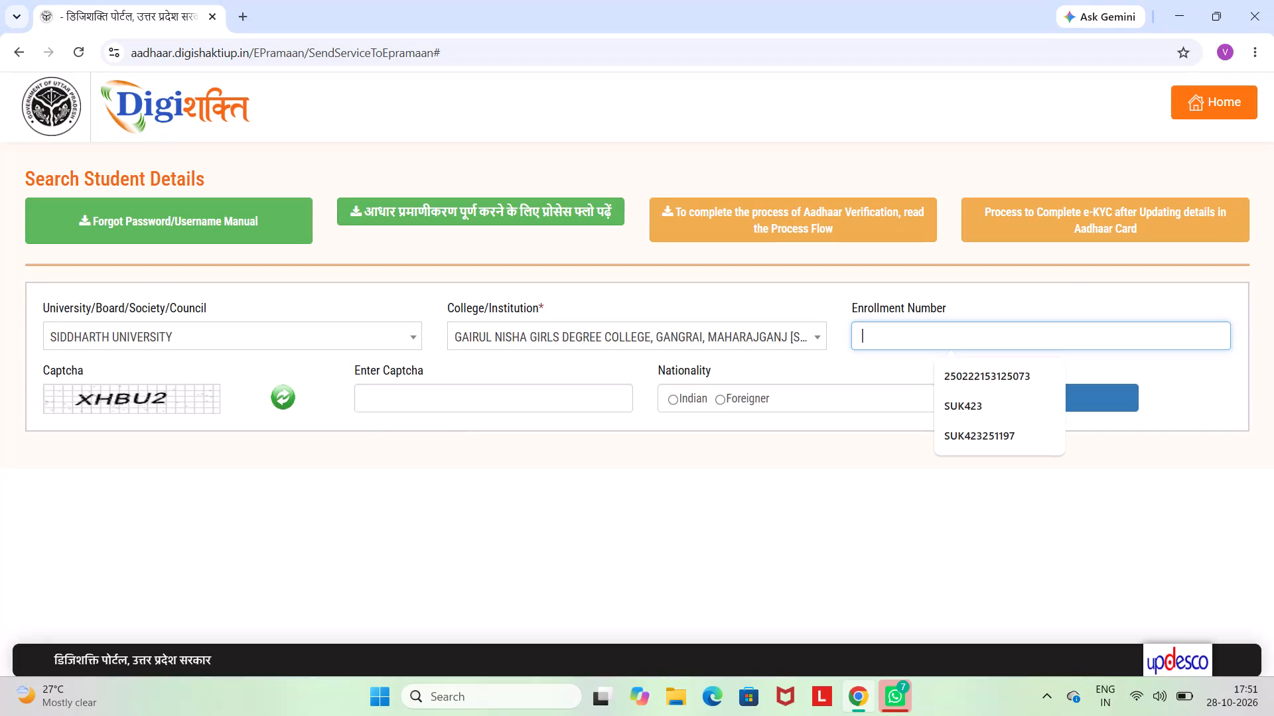
Enter the captcha XHBU2 in the student search form and set the nationality to Indian.
click(377, 404)
key(x)
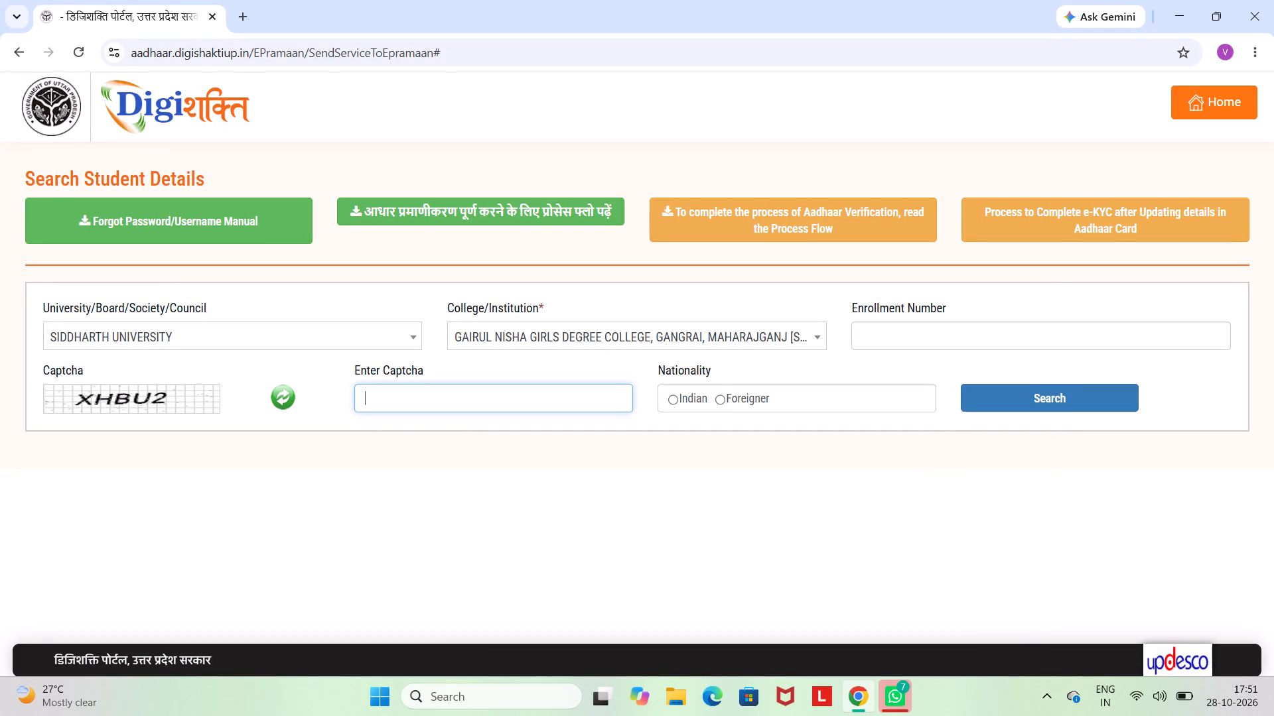
text(HB)
key(u)
key(2)
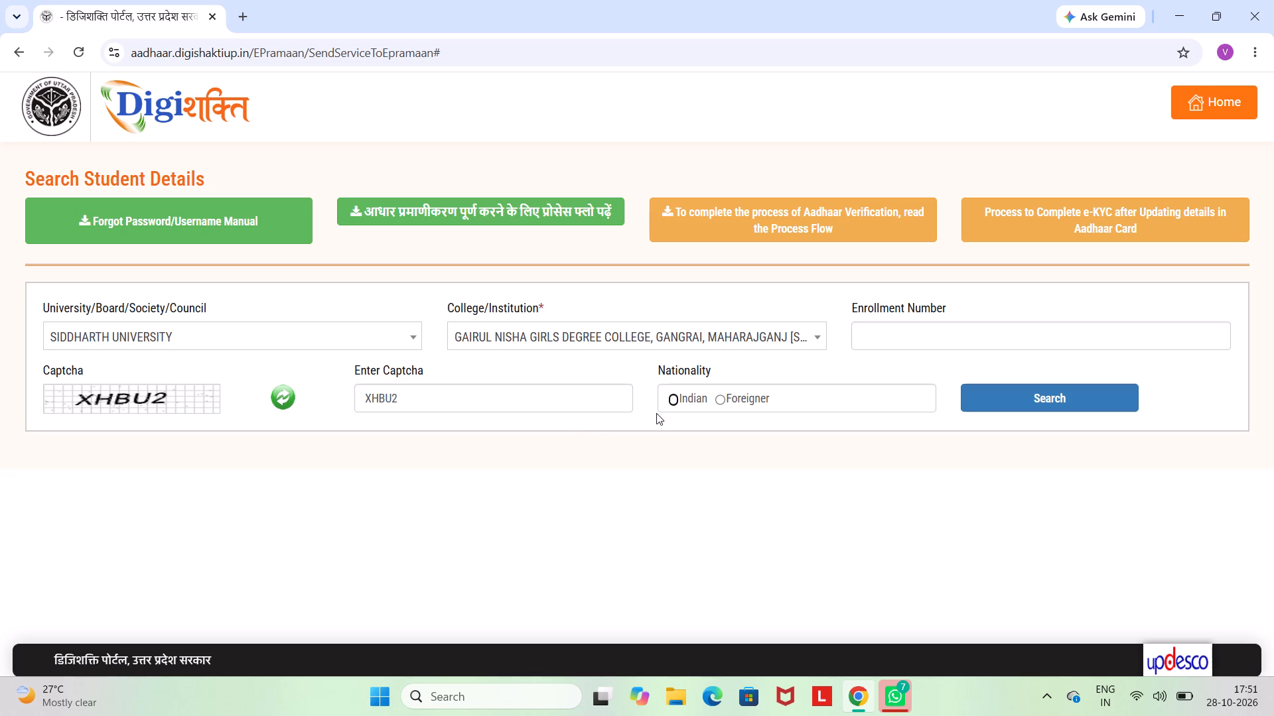
click(673, 403)
Return to the empty enrollment number field to begin filling it in.
click(883, 336)
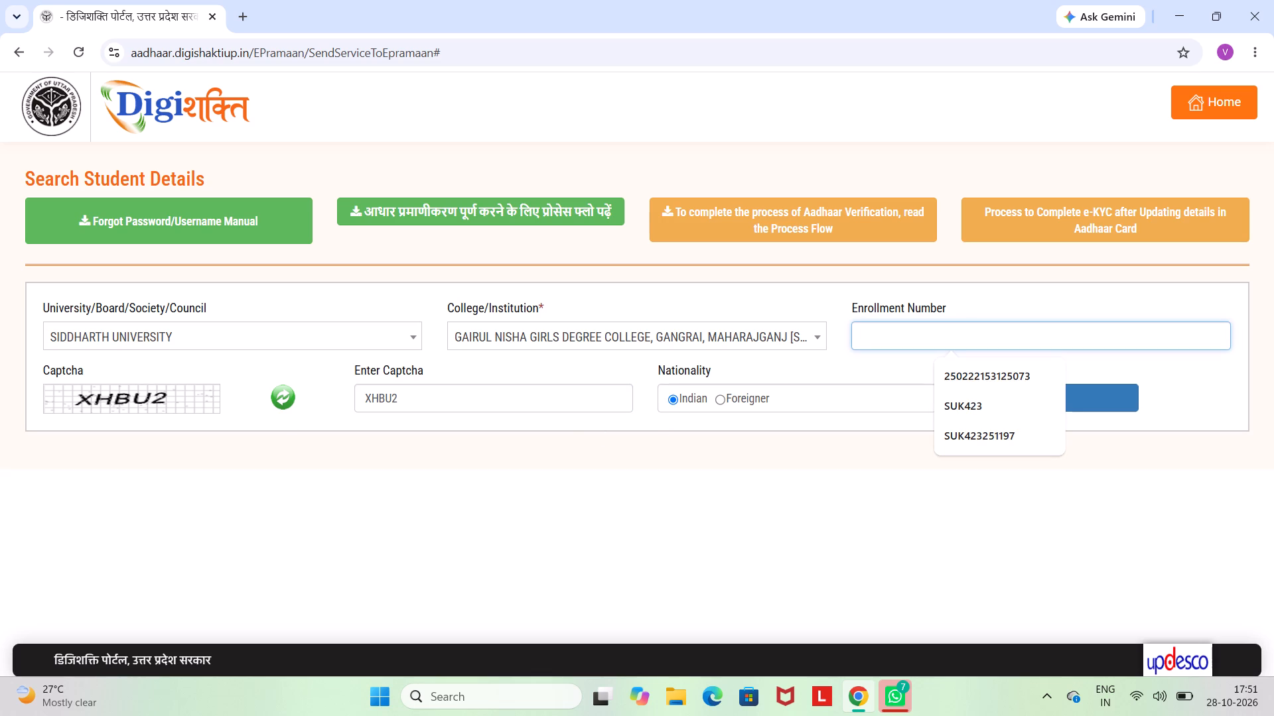
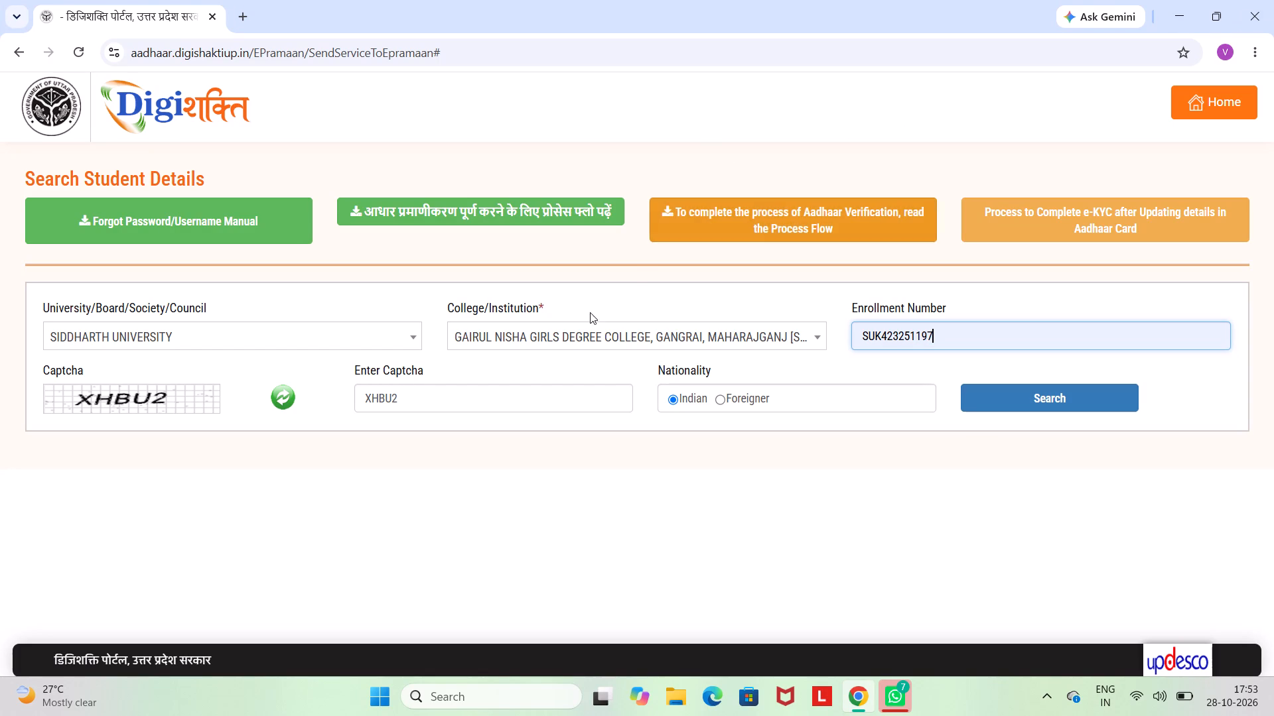
Open the college/institution list in the student search form.
scroll(561, 331, right, 1)
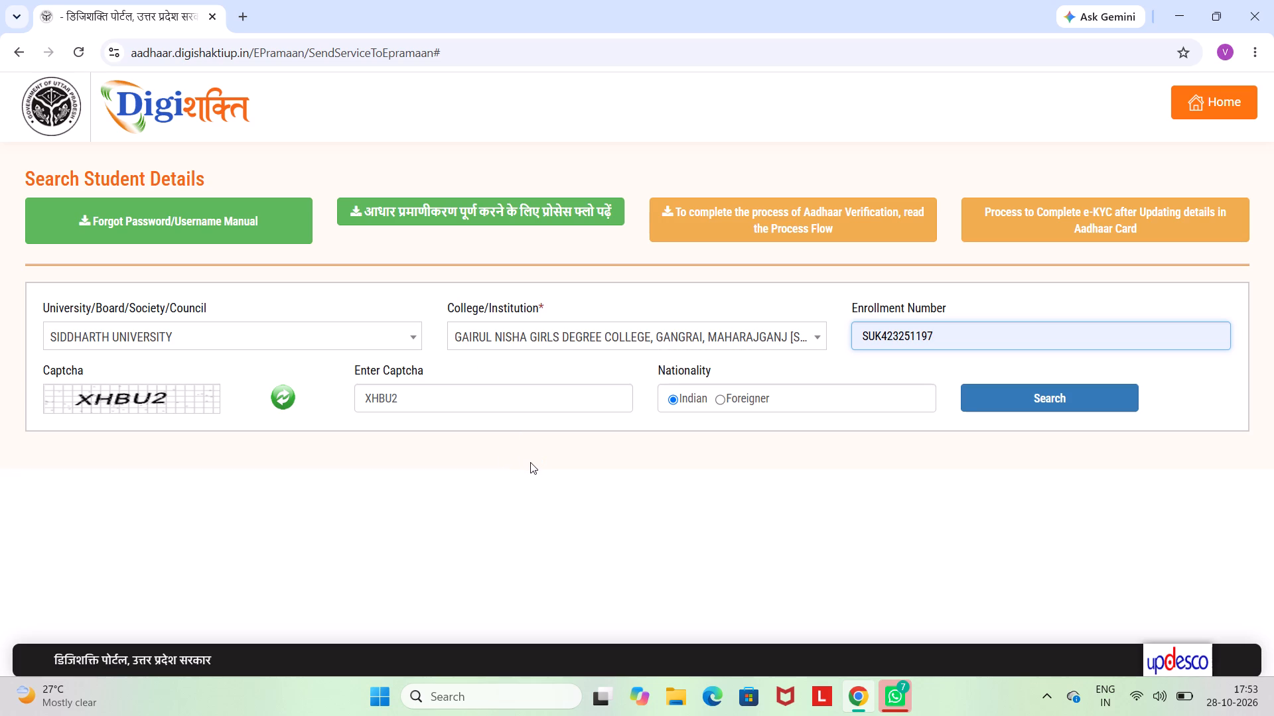
click(564, 335)
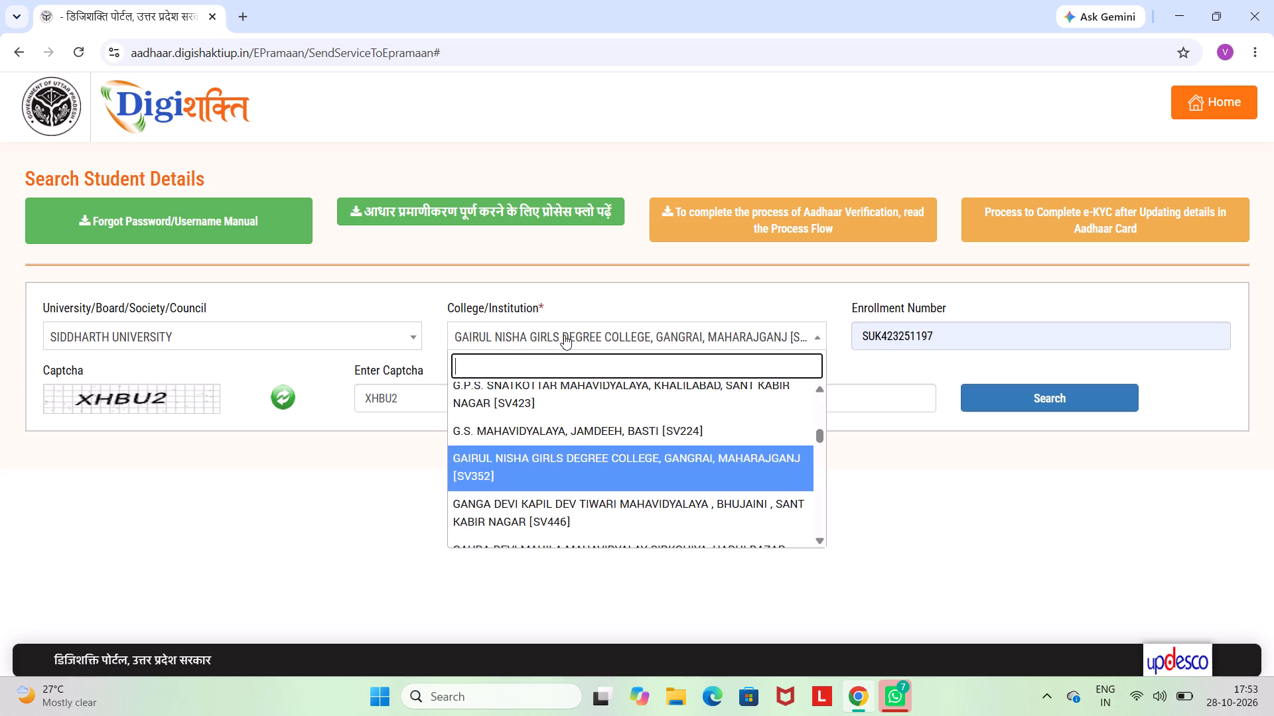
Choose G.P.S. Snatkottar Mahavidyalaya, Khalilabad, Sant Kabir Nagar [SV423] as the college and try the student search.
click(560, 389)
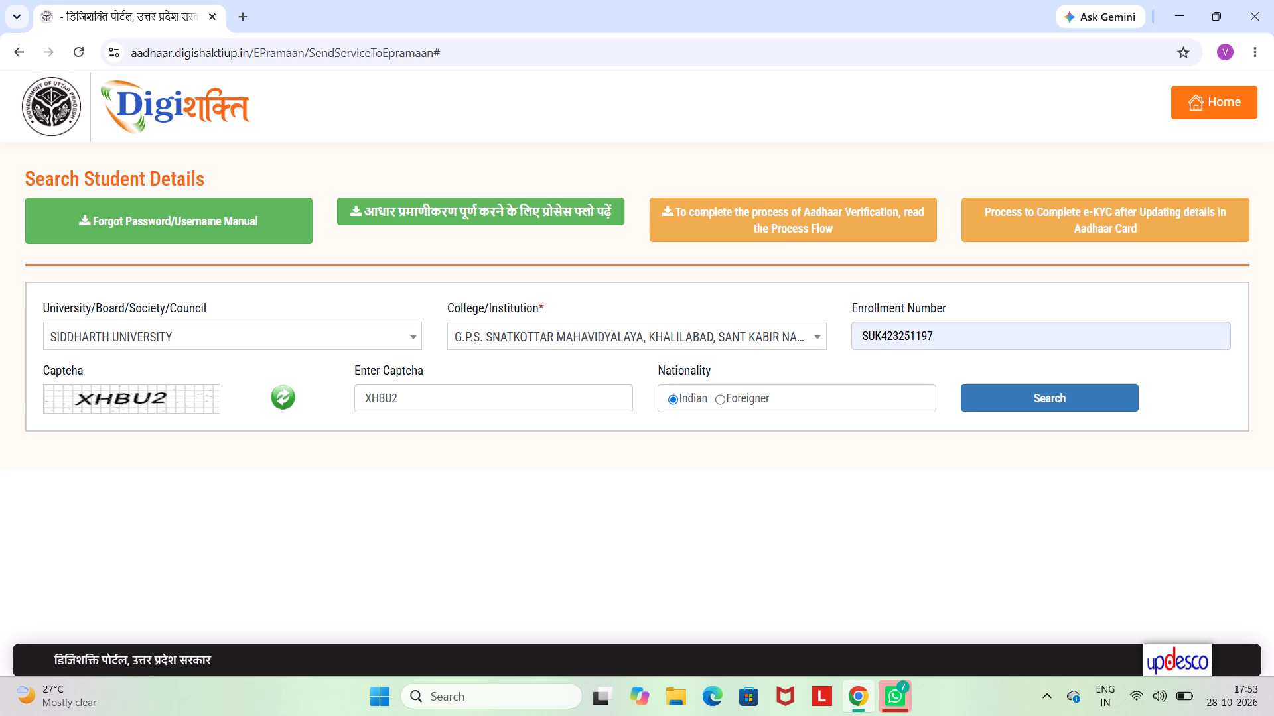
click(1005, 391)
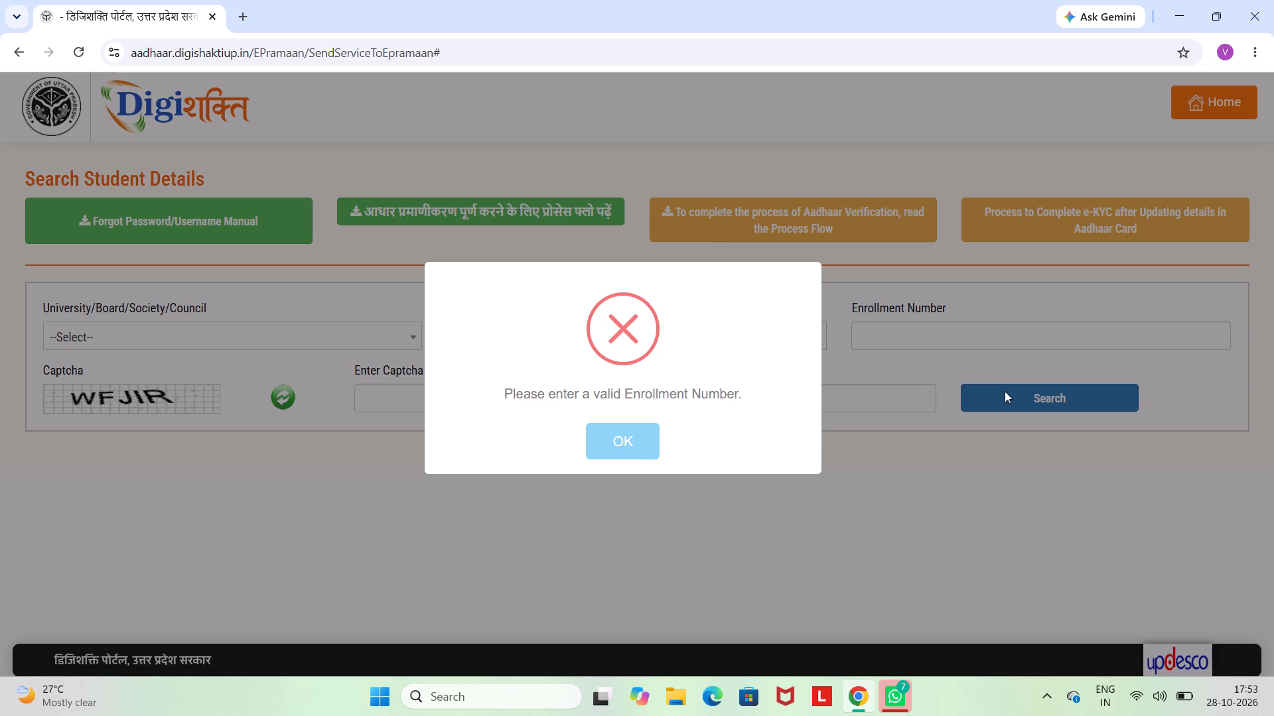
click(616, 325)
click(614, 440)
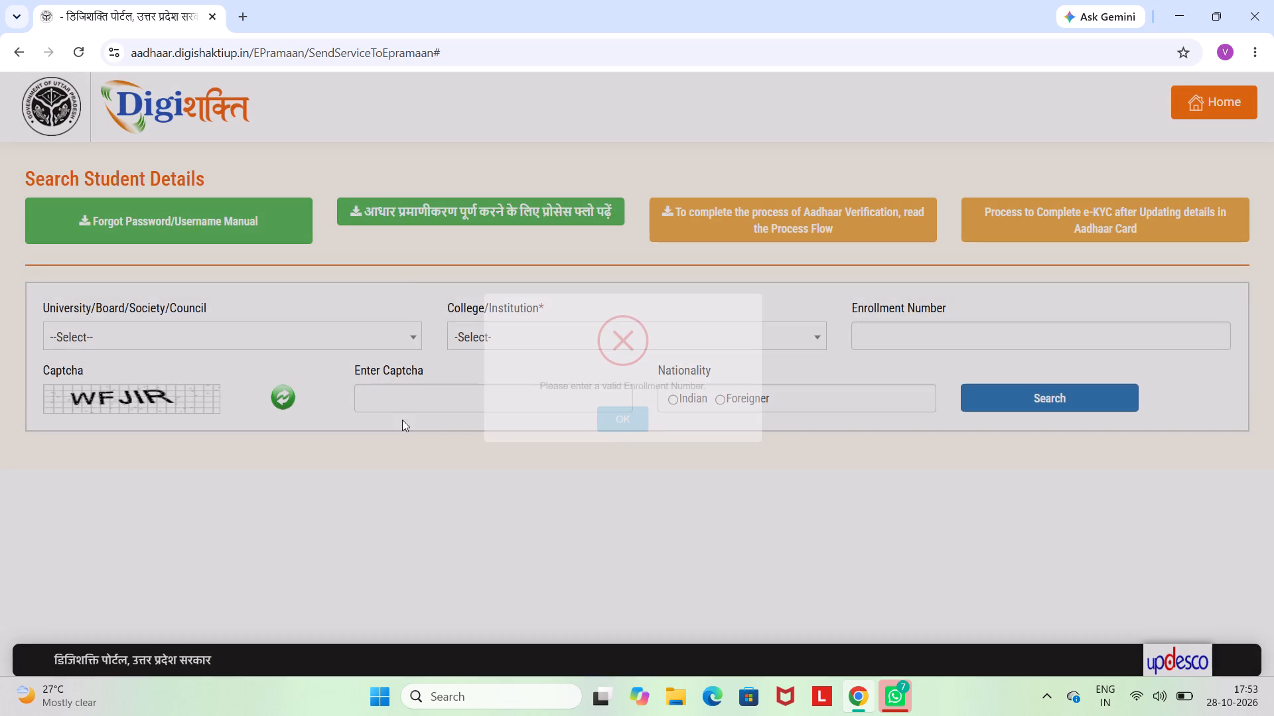
Set the university to Siddharth University in the cleared student search form.
click(321, 341)
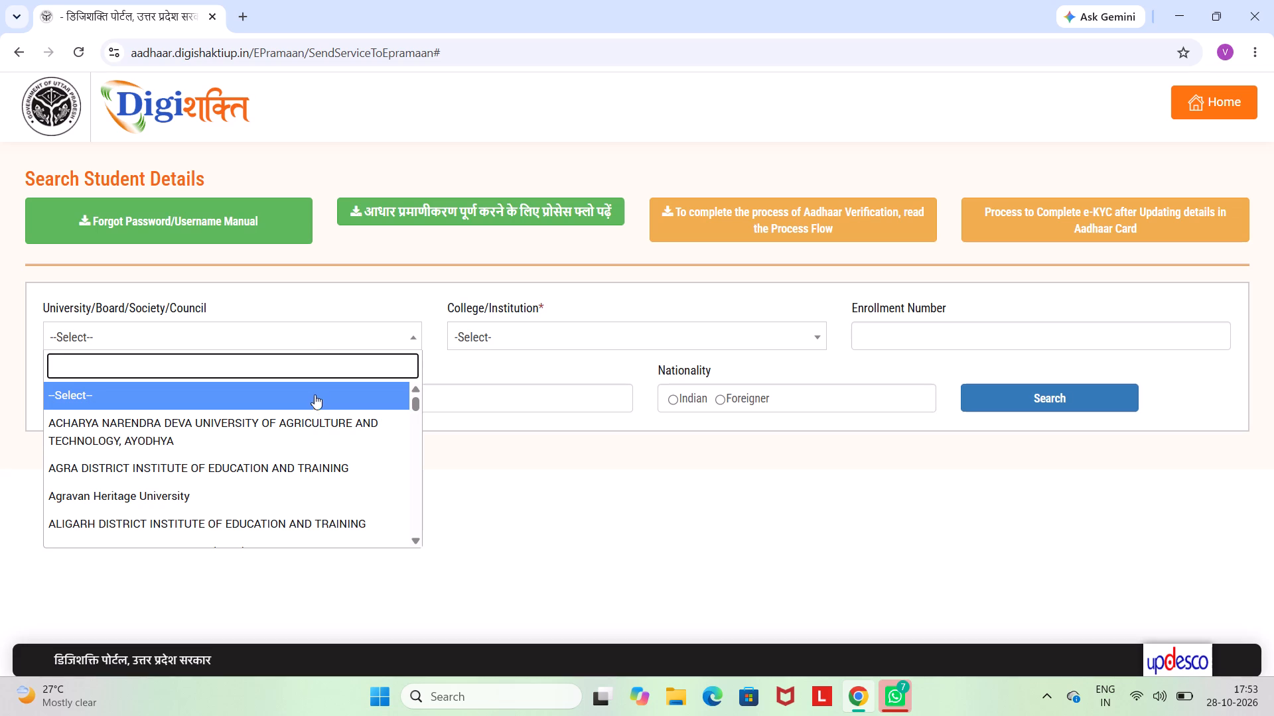
text(SID)
click(313, 391)
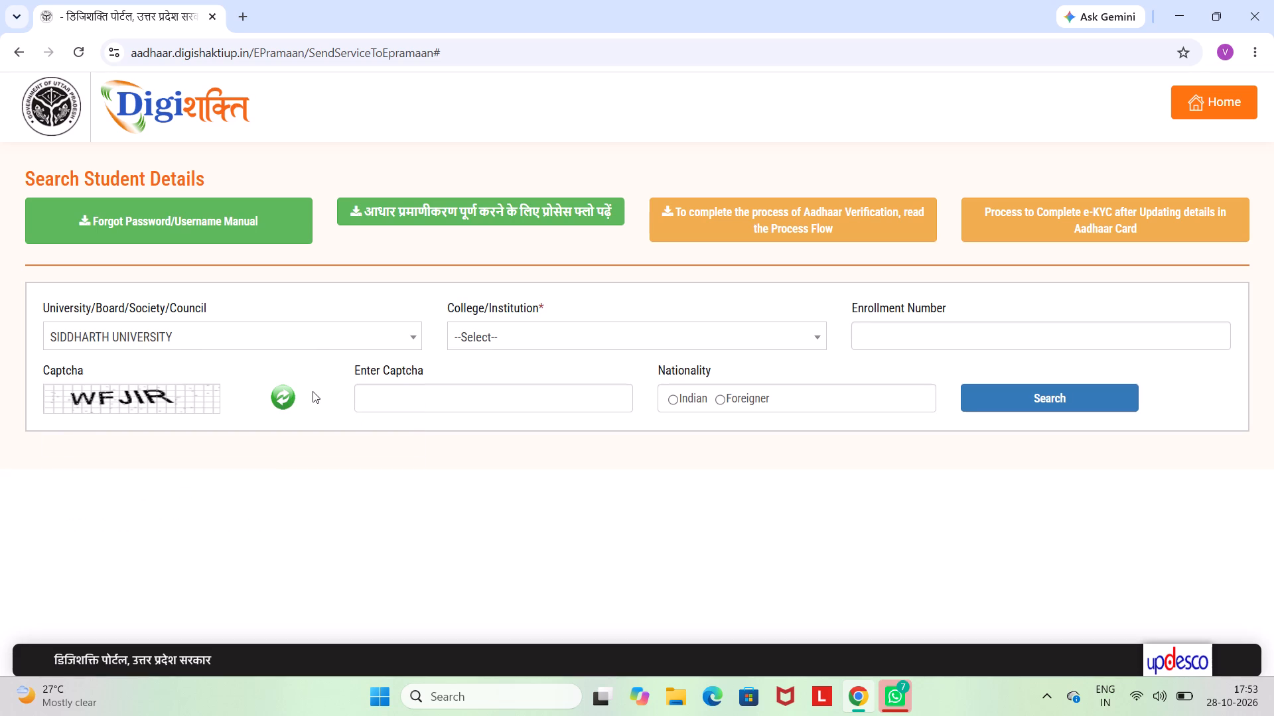
Set the college to G.P.S. Snatkottar Mahavidyalaya, Khalilabad, Sant Kabir Nagar [SV423].
click(496, 334)
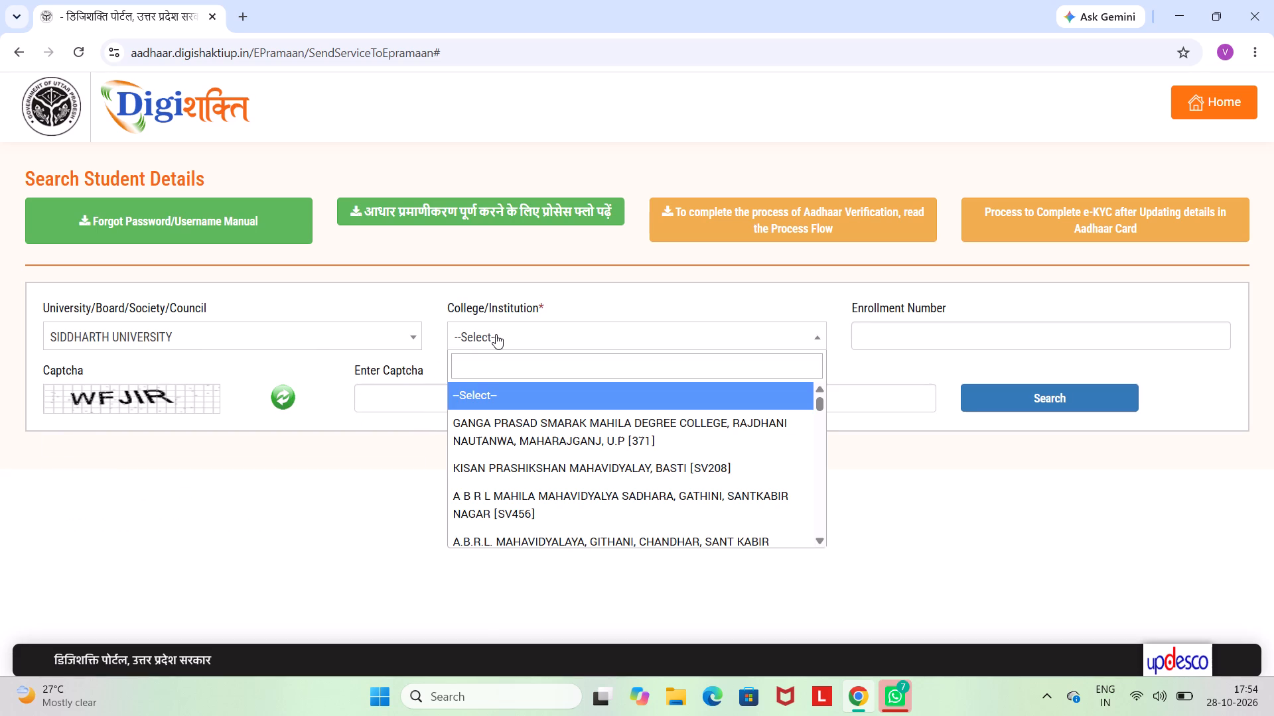
text(GP)
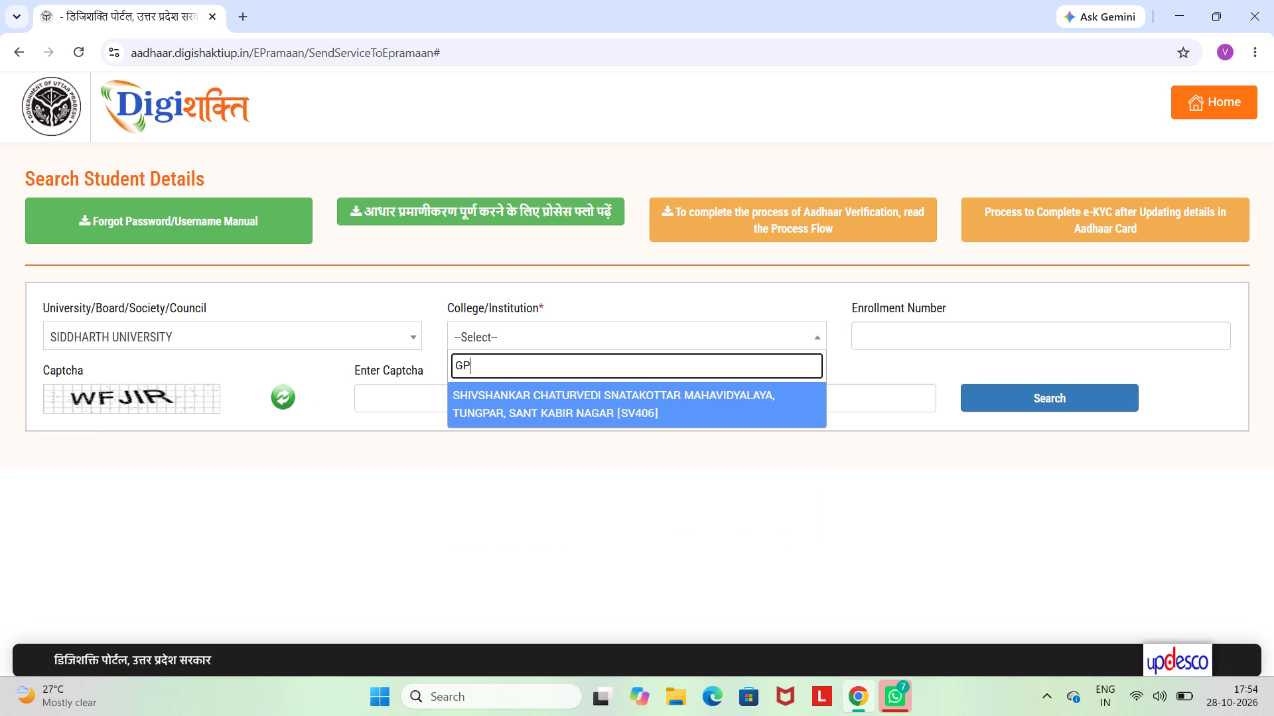
key(BackSpace)
key(BackSpace)
key(BackSpace)
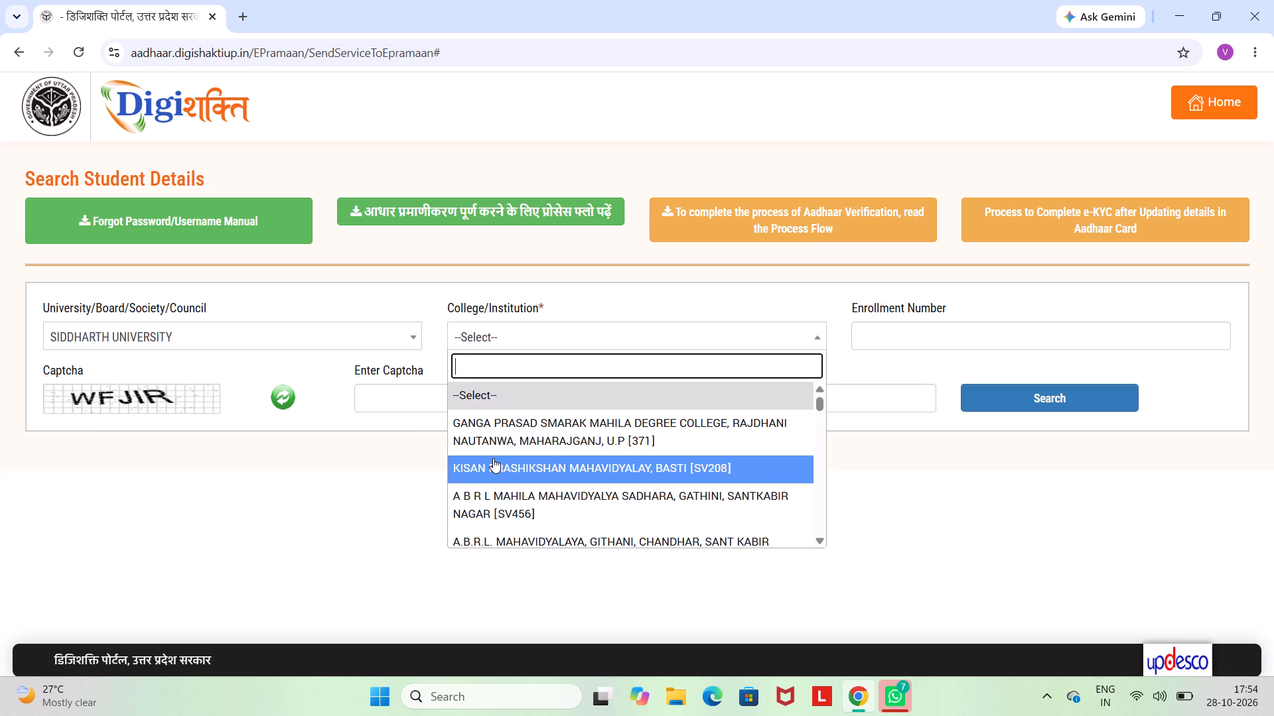
scroll(492, 461, down, 4)
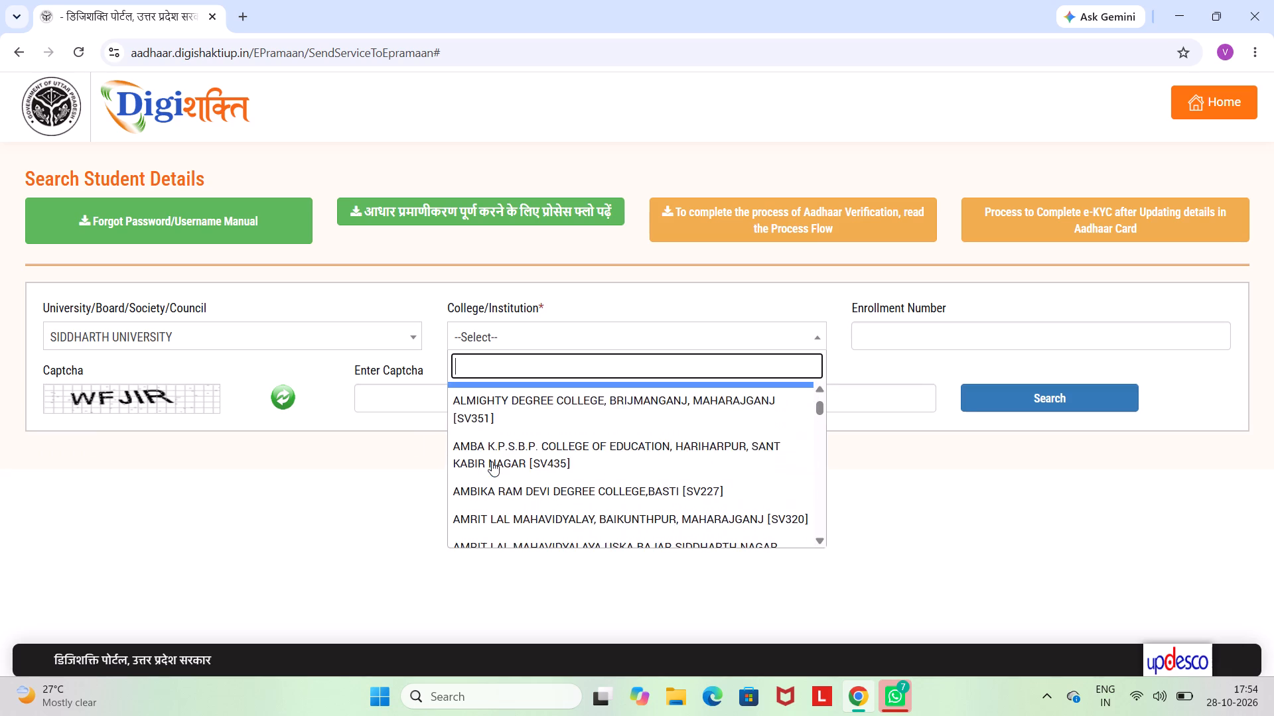
scroll(492, 461, down, 4)
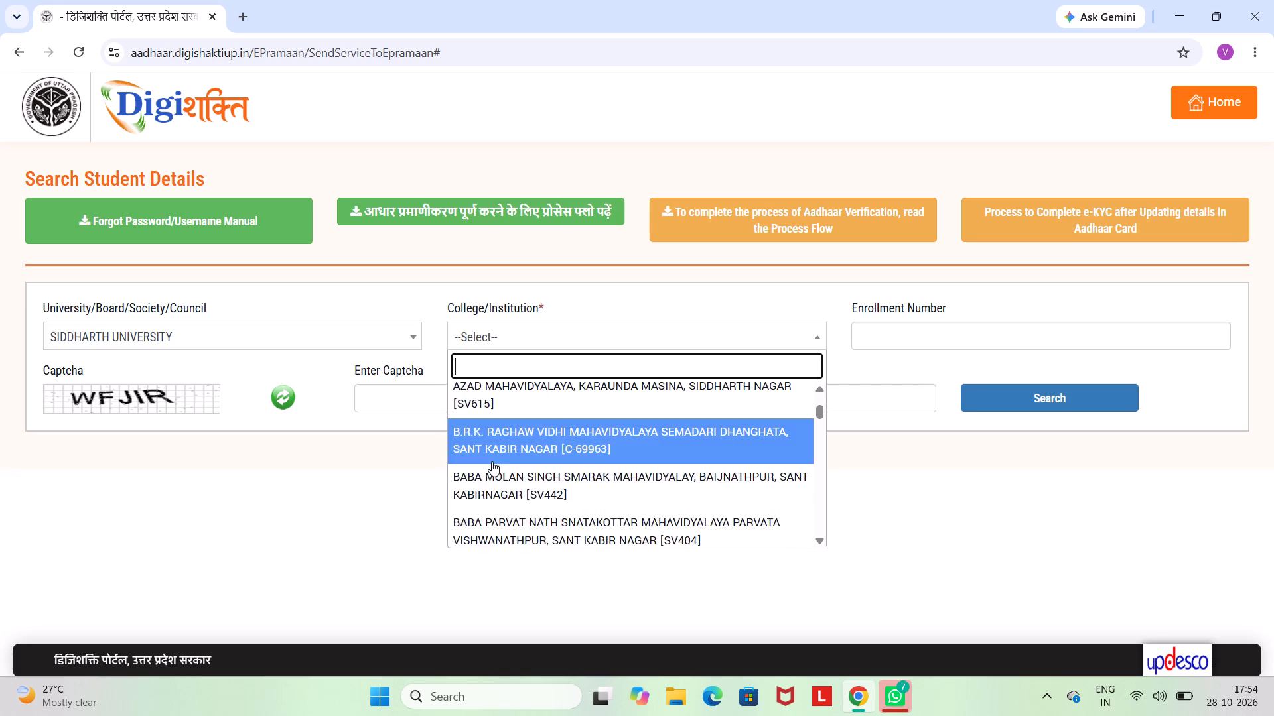
scroll(492, 461, down, 6)
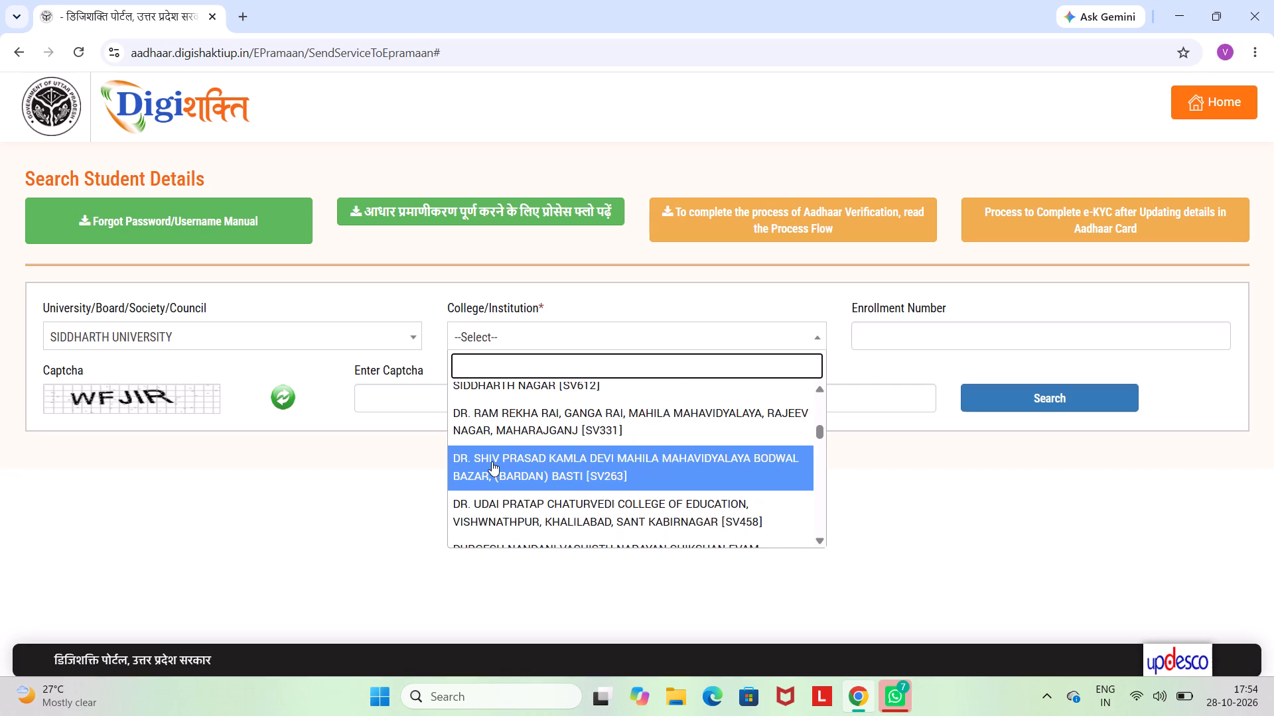
scroll(492, 461, down, 2)
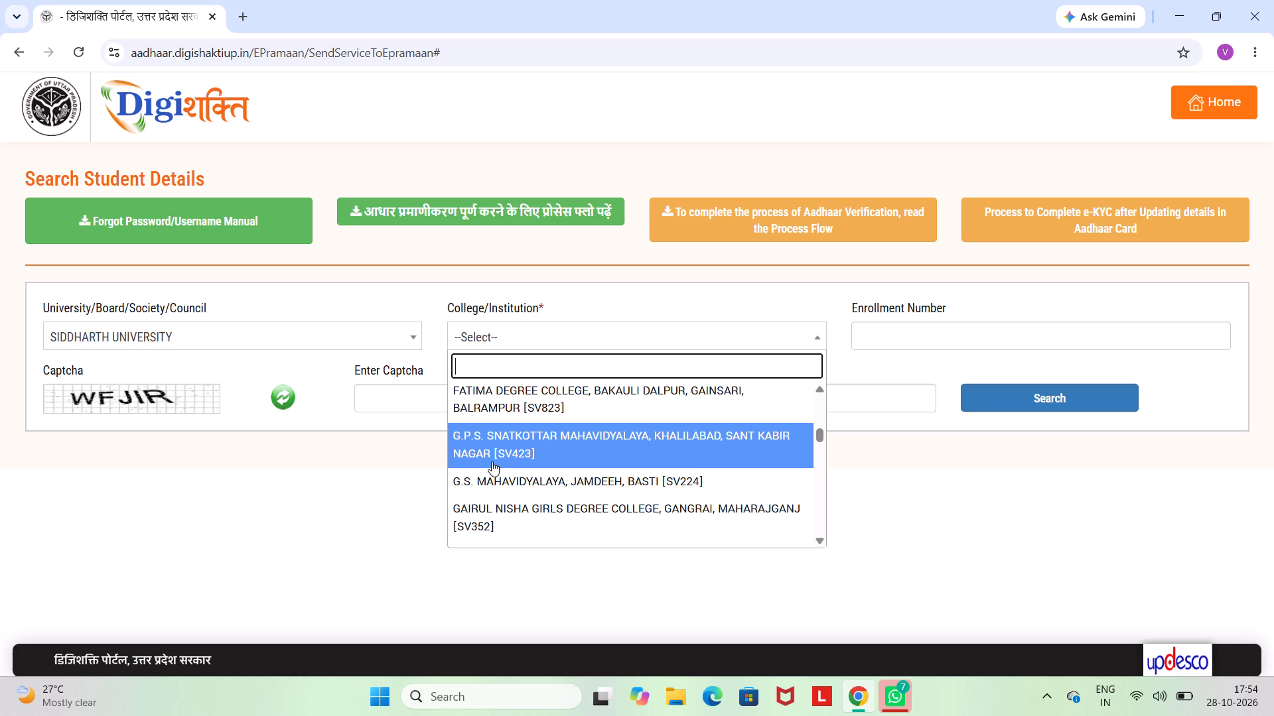
click(492, 461)
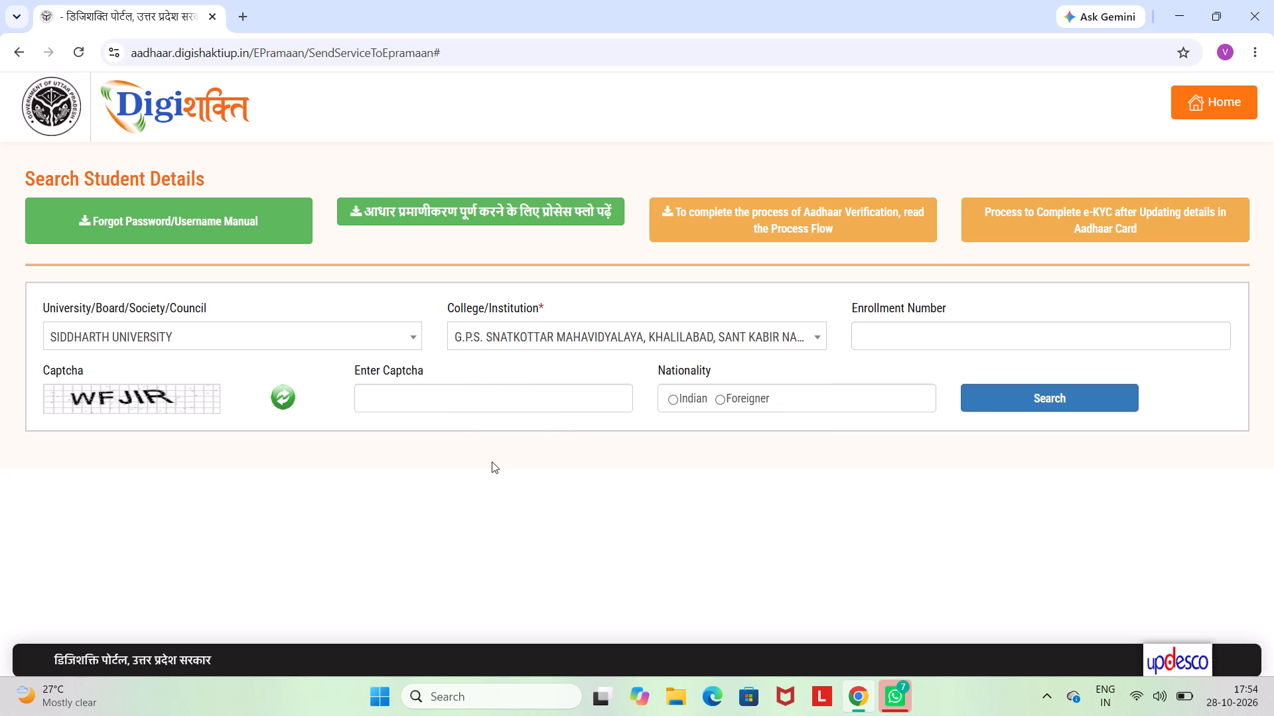
Fill in the enrollment number with the longer saved entry that starts with SUK.
click(877, 337)
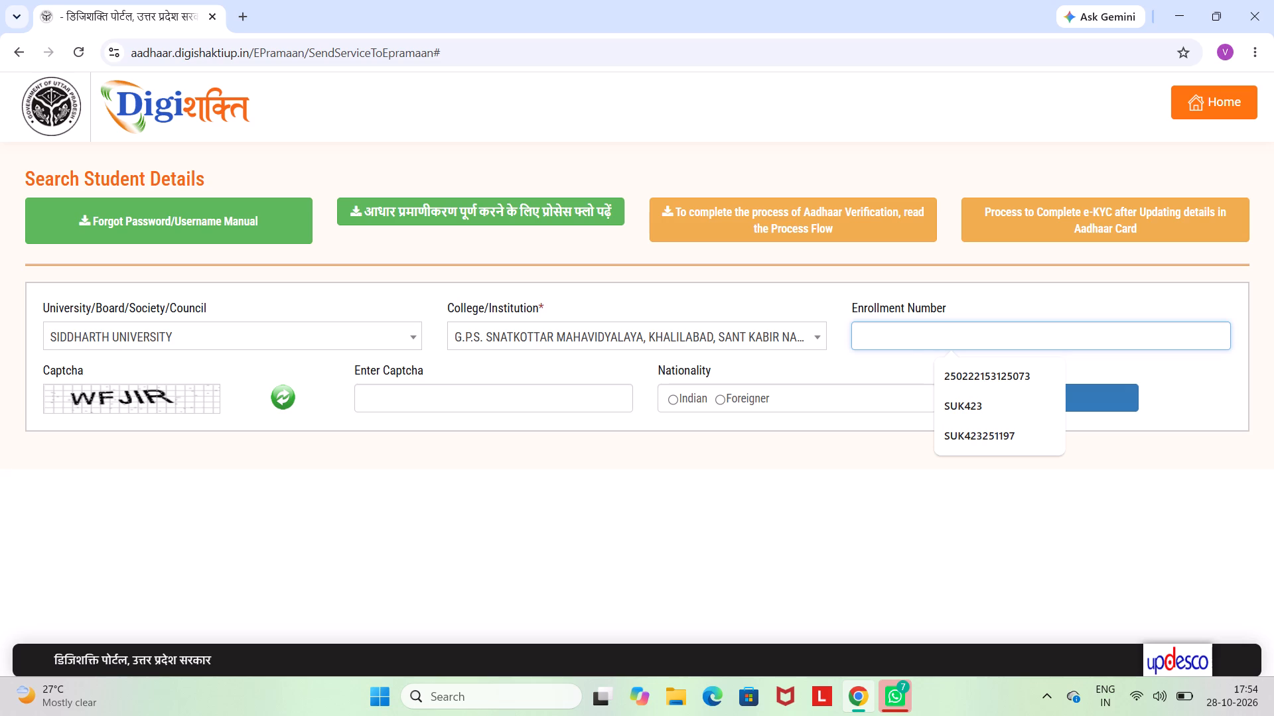
click(961, 438)
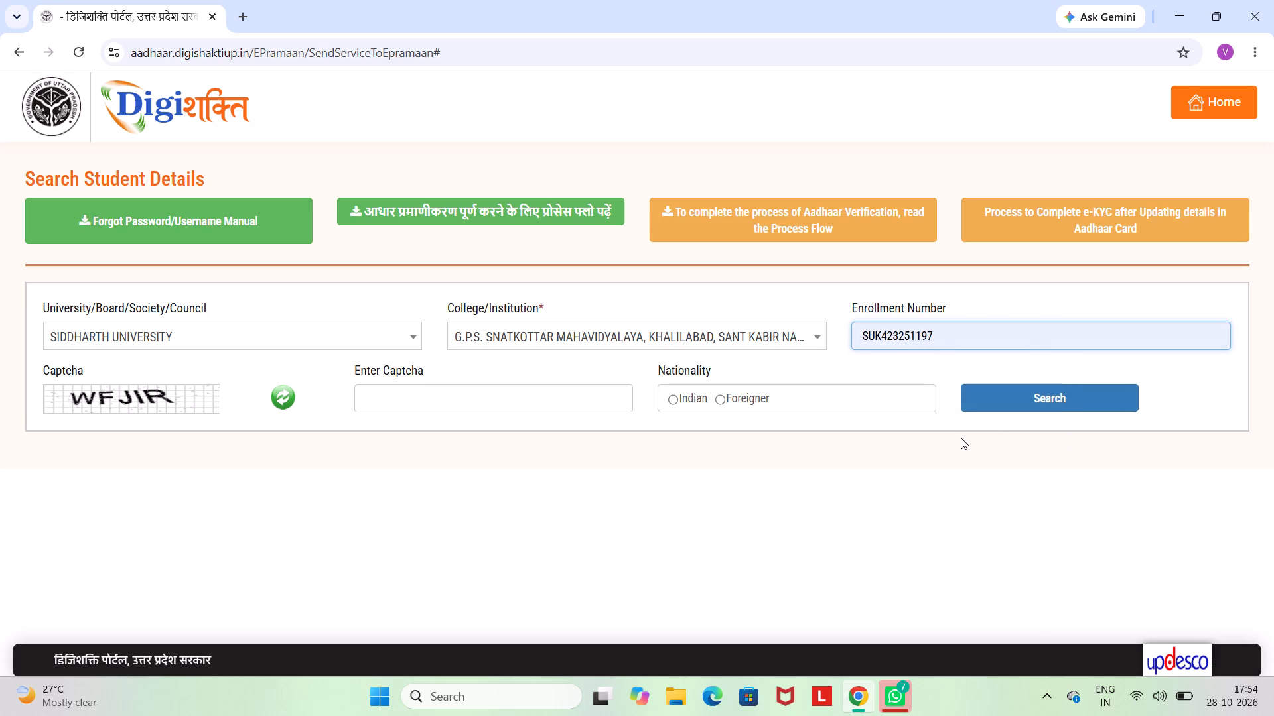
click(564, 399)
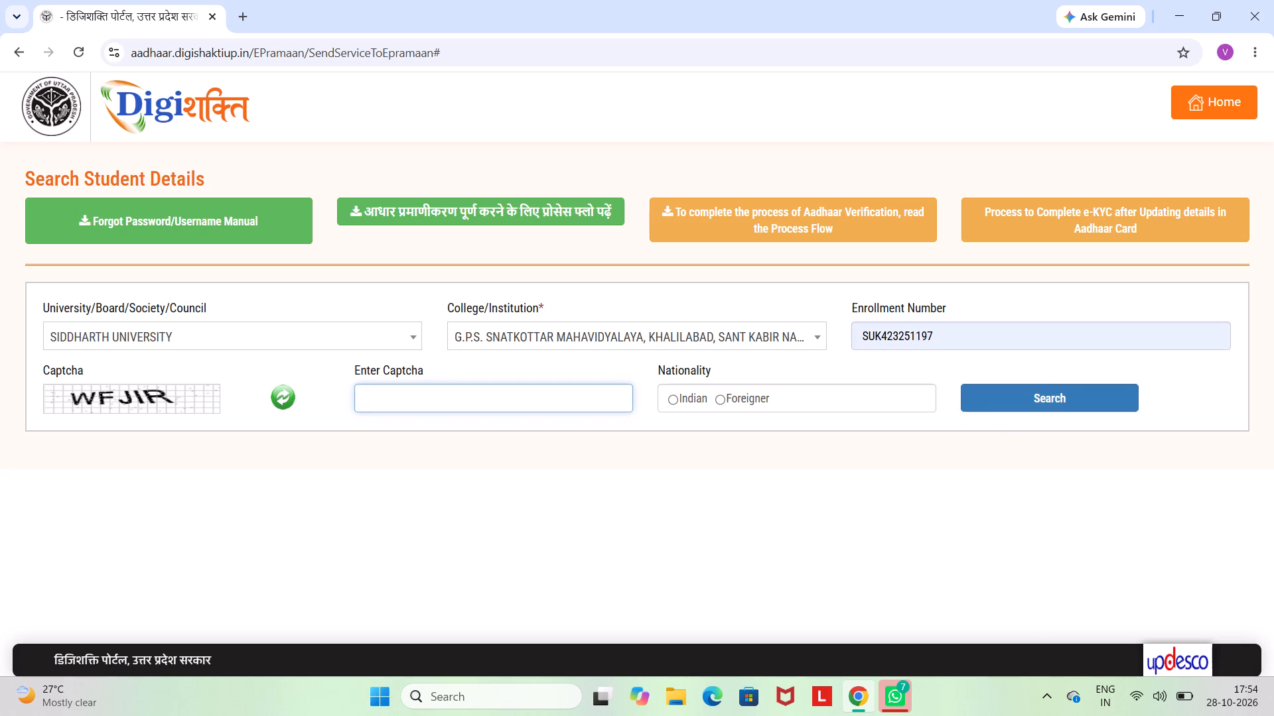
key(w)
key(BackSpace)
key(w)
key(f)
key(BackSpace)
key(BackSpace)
Refresh the captcha image and enter the new captcha 47FOT.
click(281, 388)
click(277, 398)
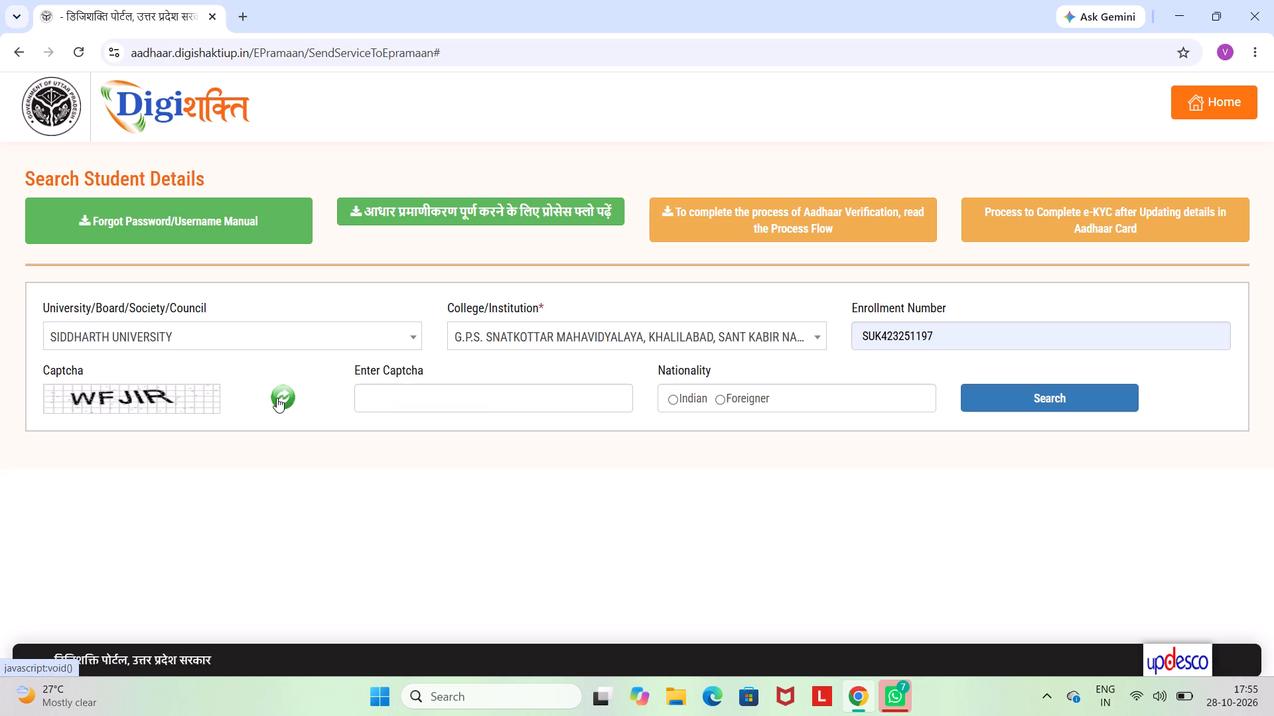
click(379, 402)
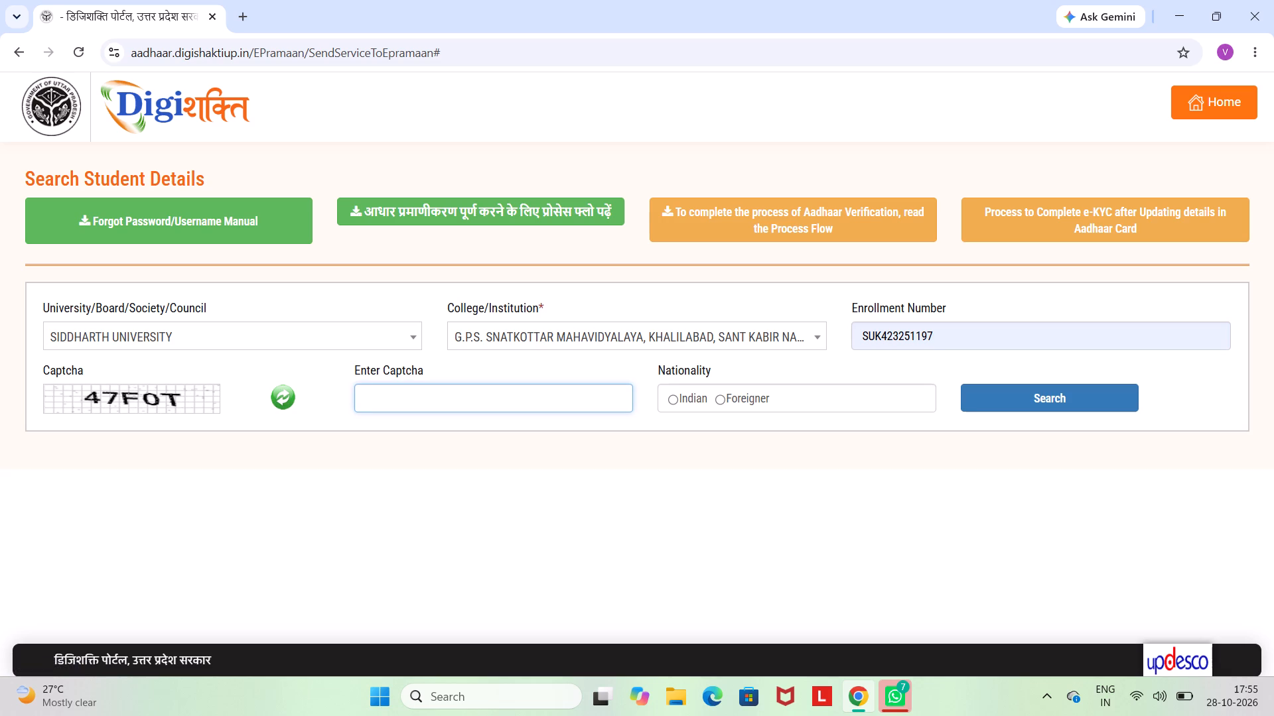
key(4)
key(7)
key(f)
key(o)
key(t)
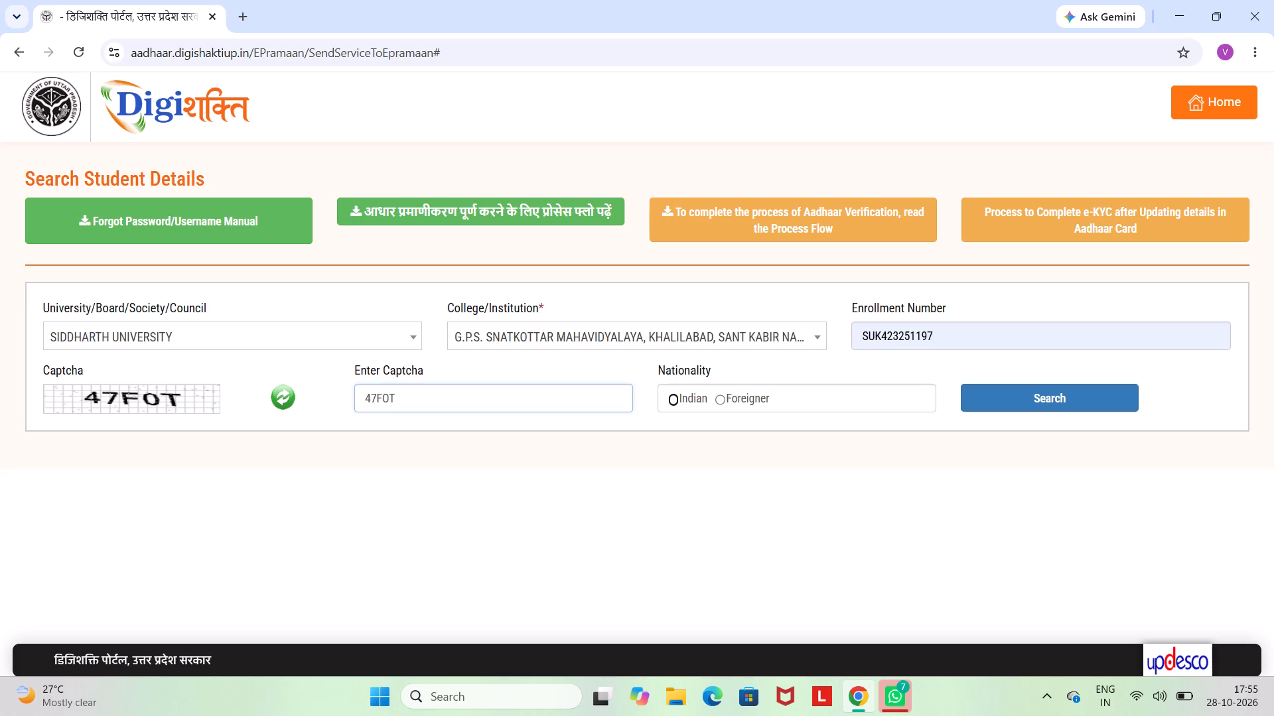
Set the nationality to Indian.
click(678, 400)
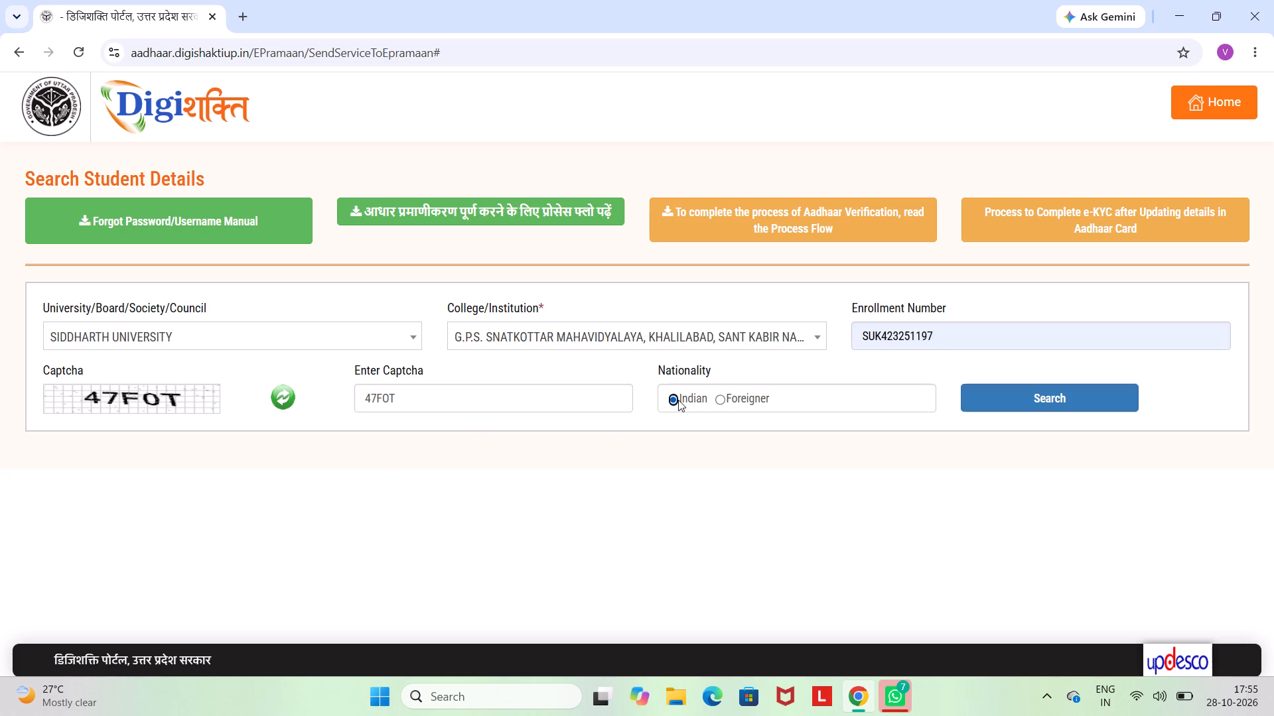
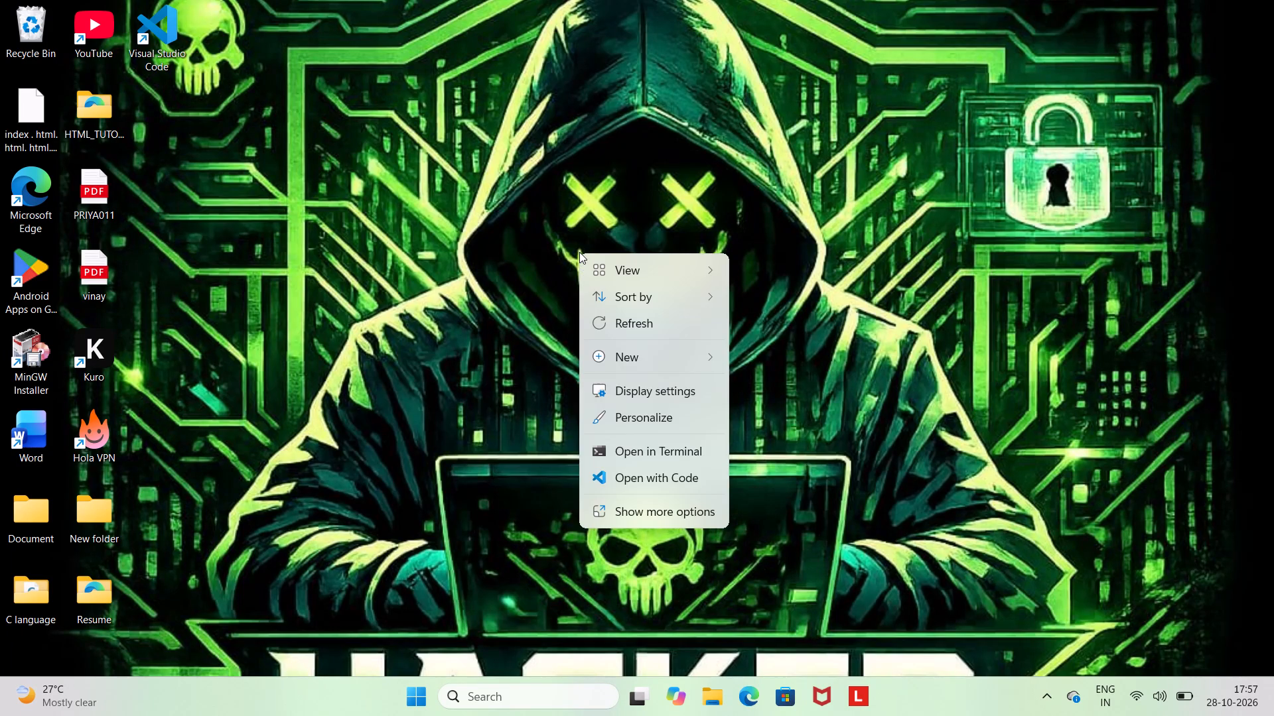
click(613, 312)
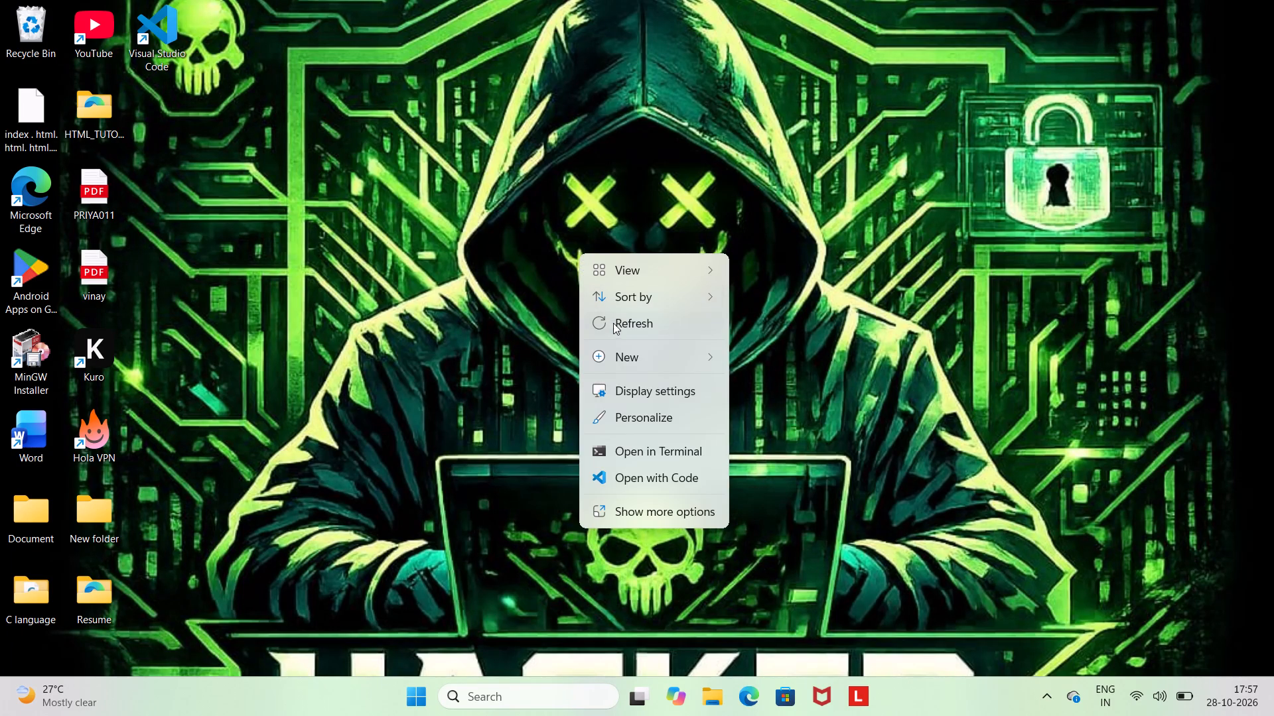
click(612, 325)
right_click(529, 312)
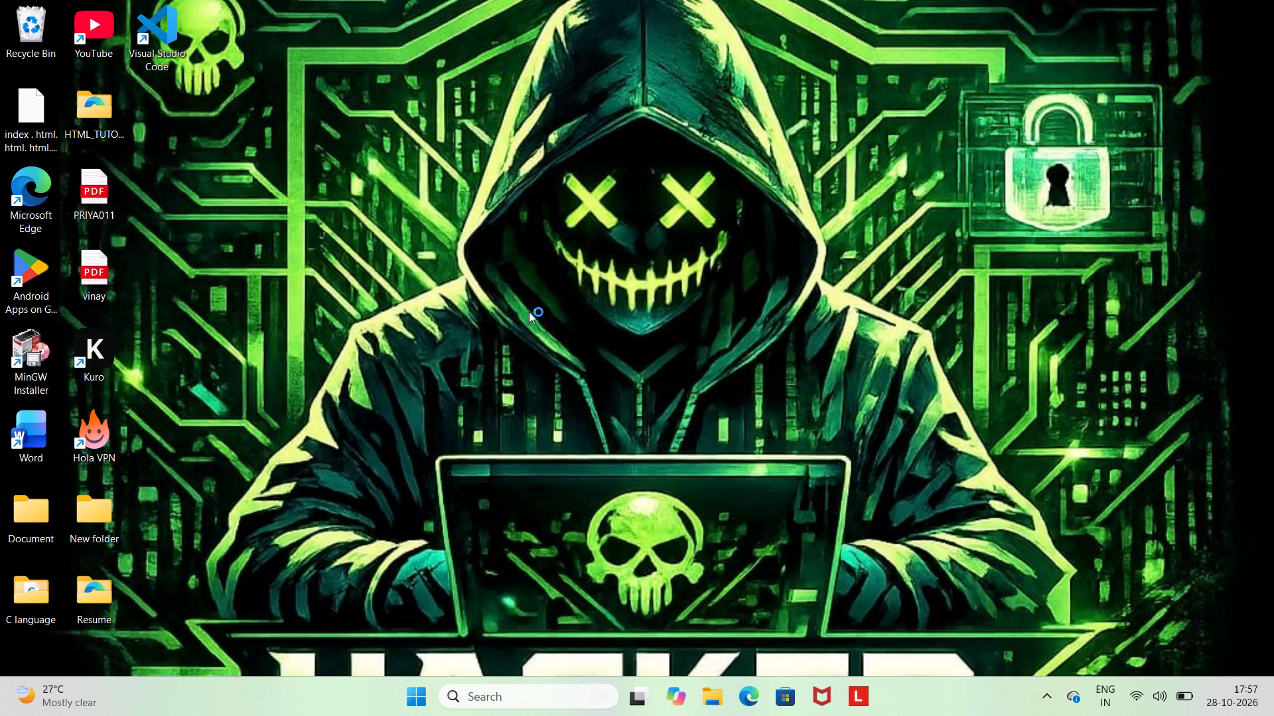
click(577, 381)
Open Google Chrome and search Google for "digishakti ekyc".
click(413, 702)
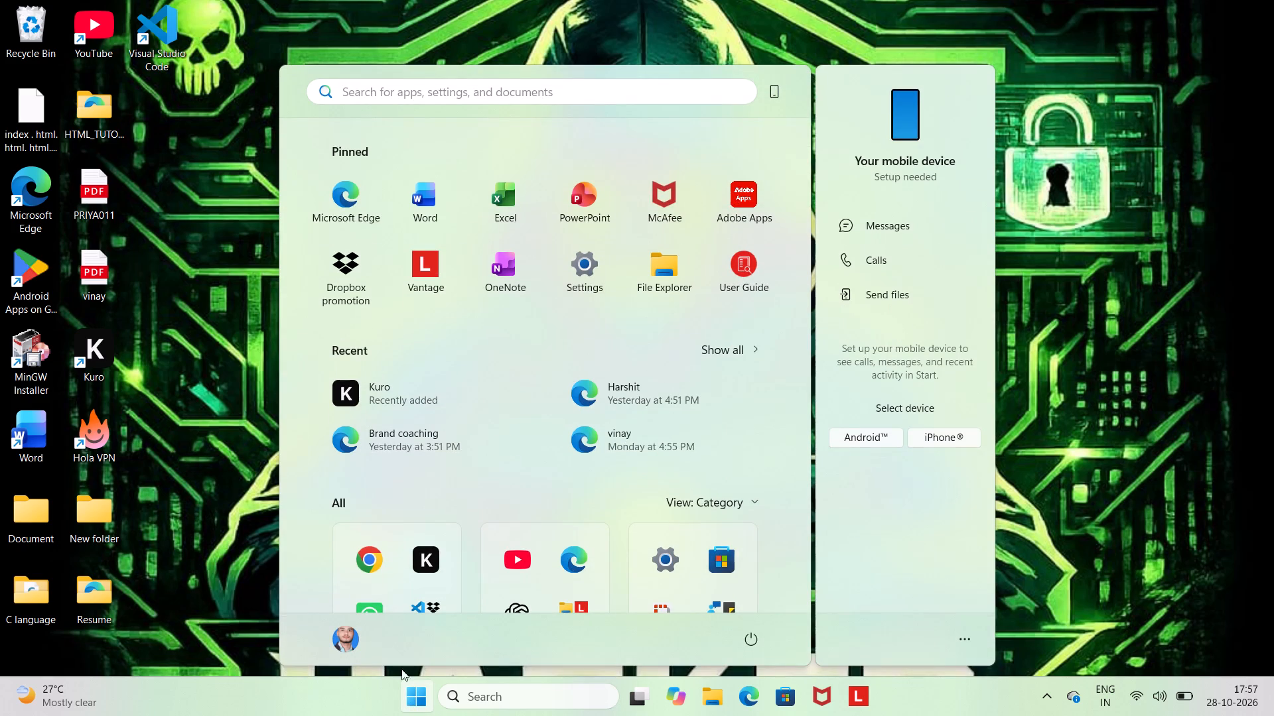
click(366, 566)
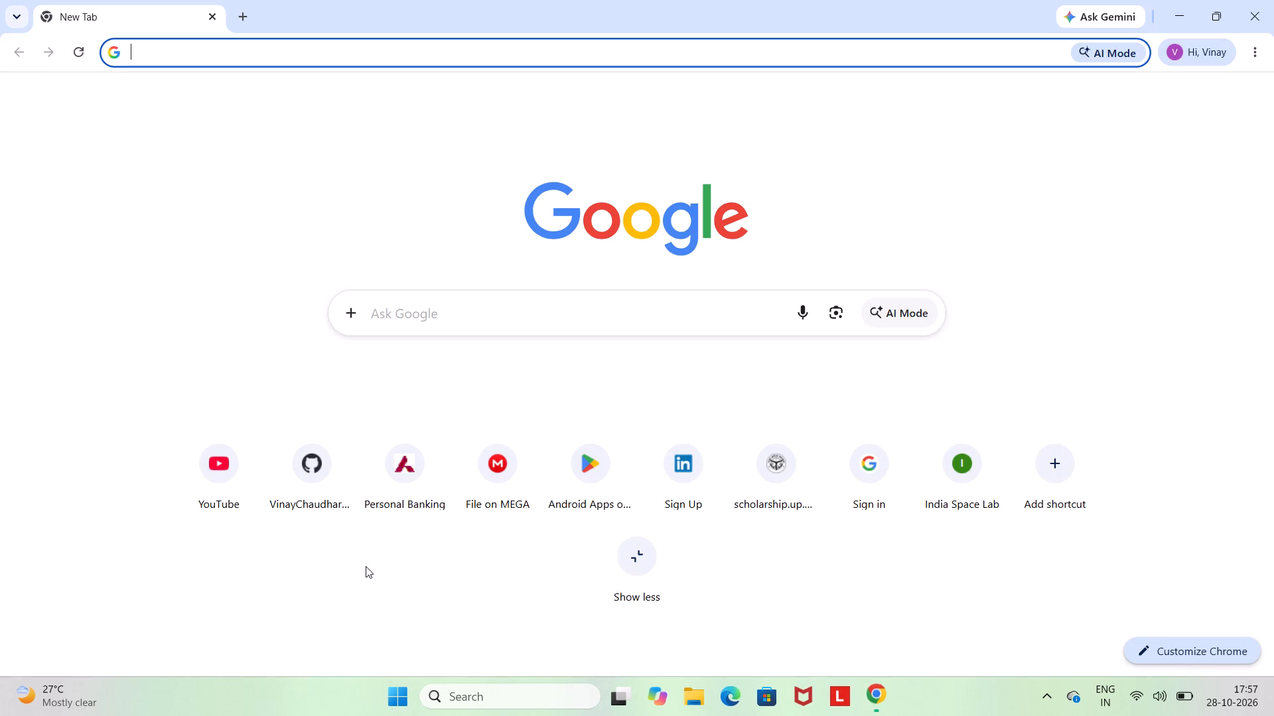
click(414, 329)
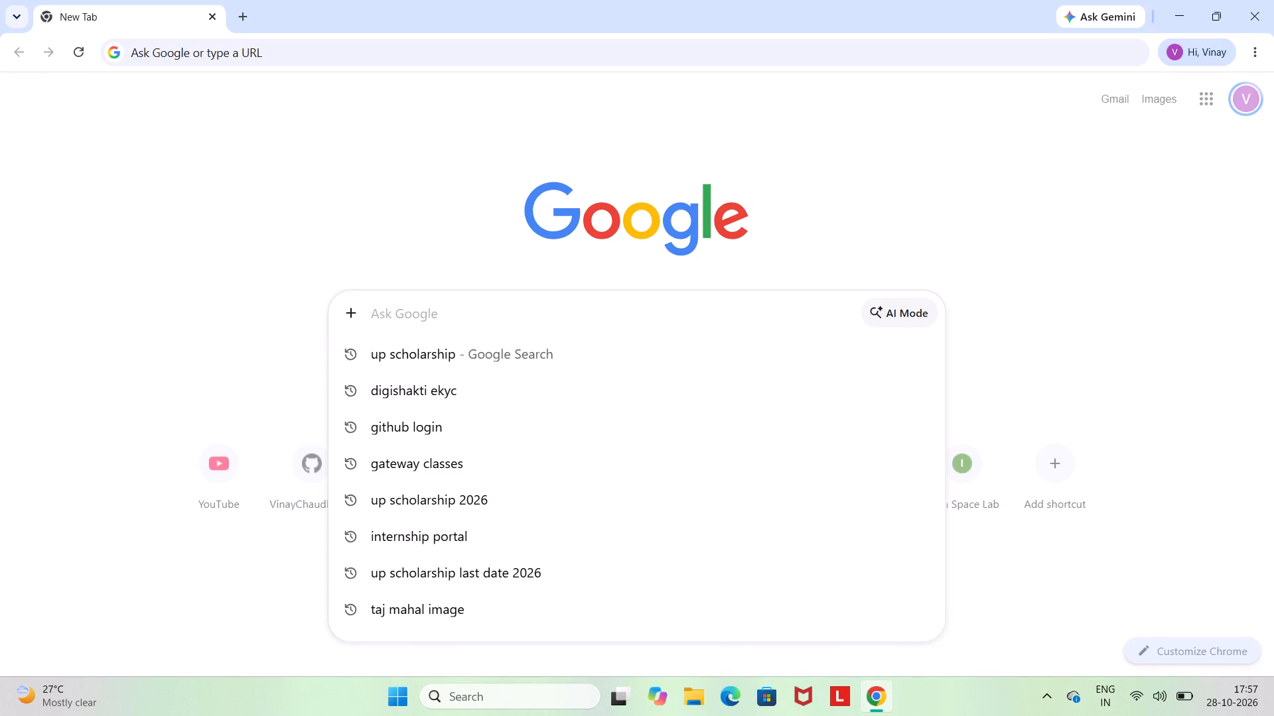
click(408, 386)
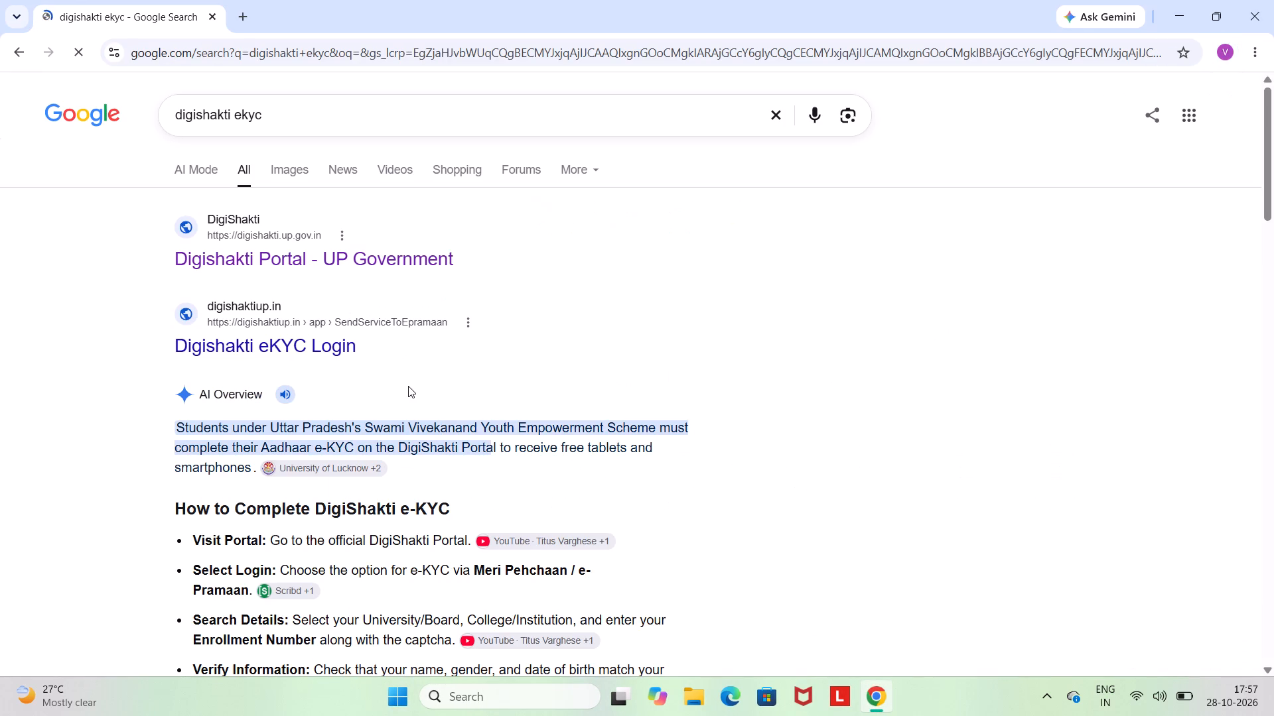
click(301, 238)
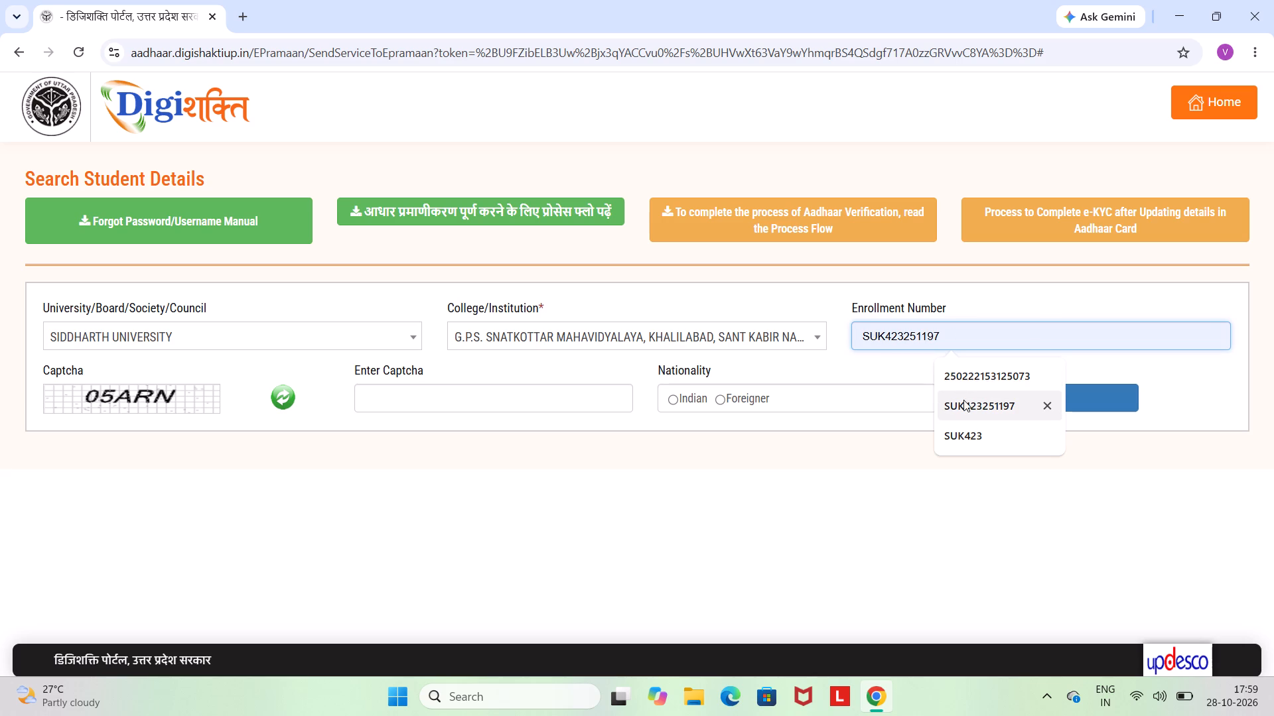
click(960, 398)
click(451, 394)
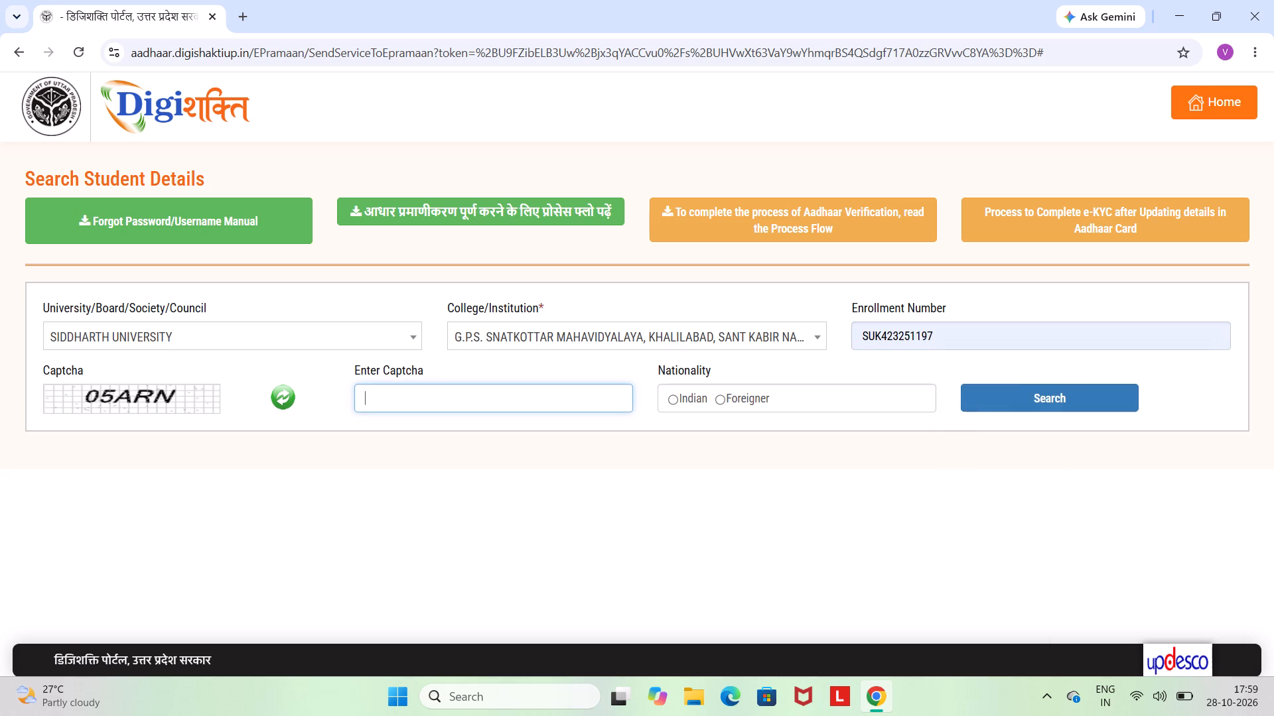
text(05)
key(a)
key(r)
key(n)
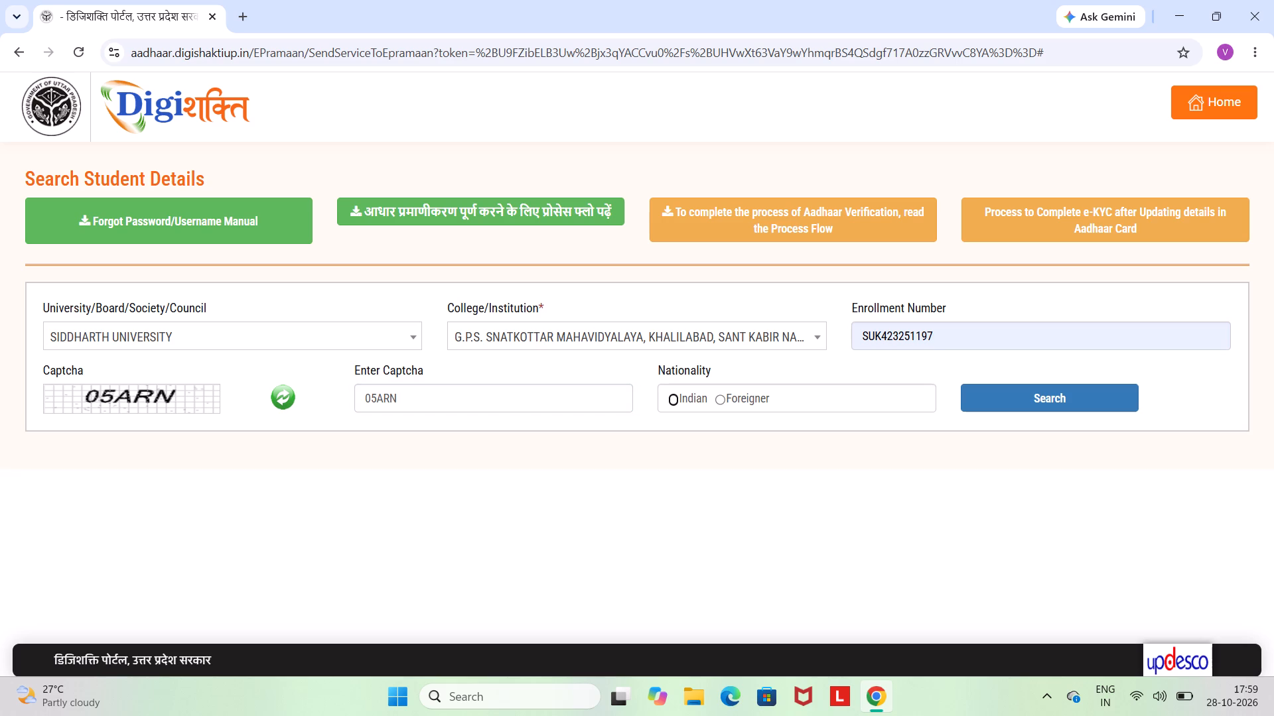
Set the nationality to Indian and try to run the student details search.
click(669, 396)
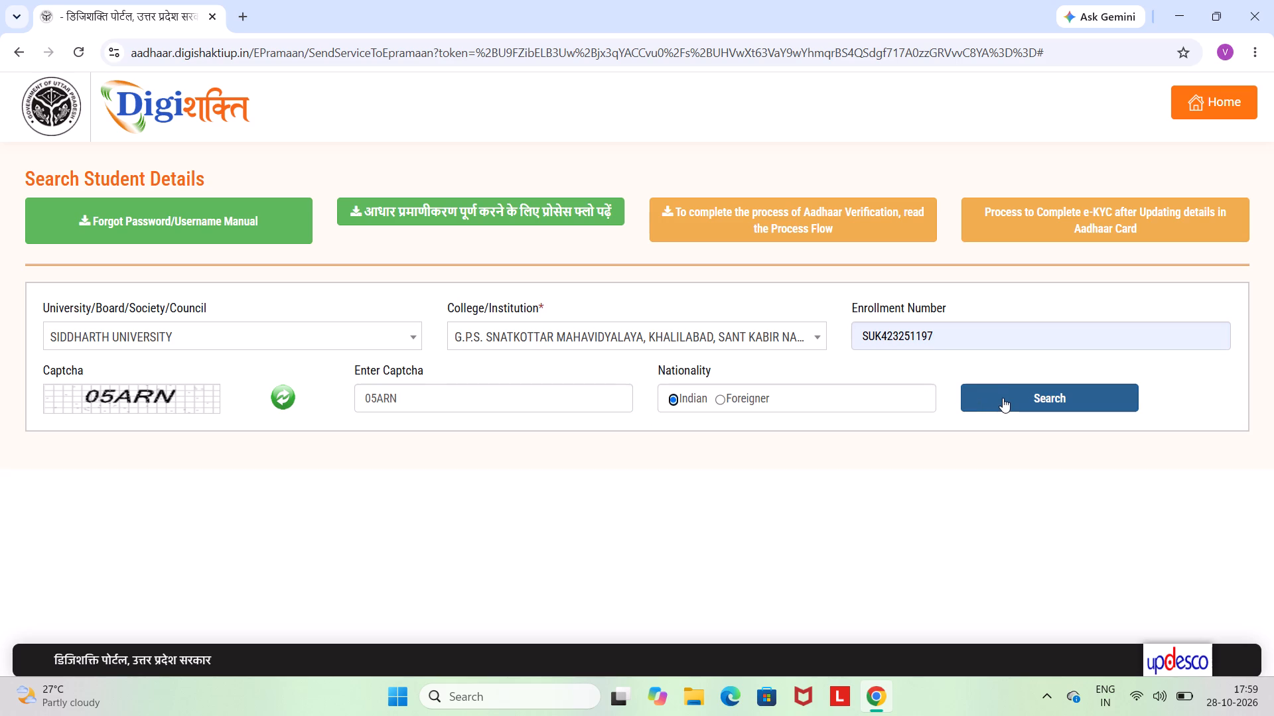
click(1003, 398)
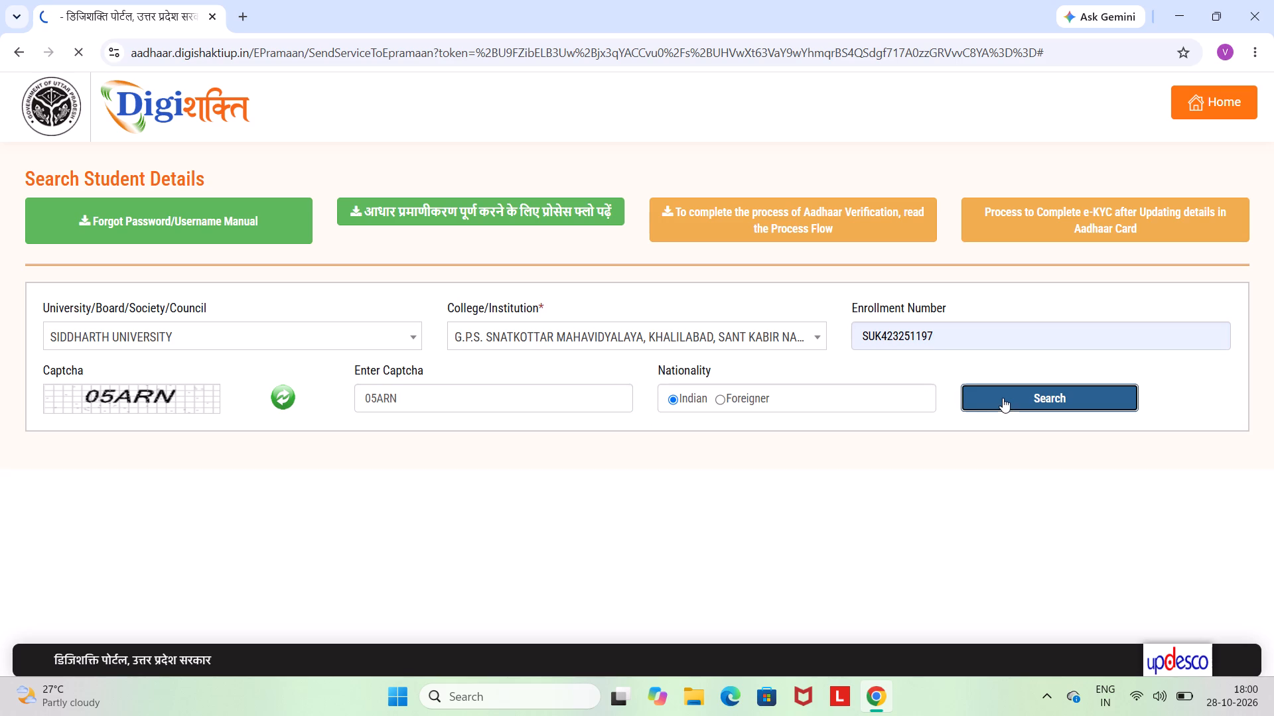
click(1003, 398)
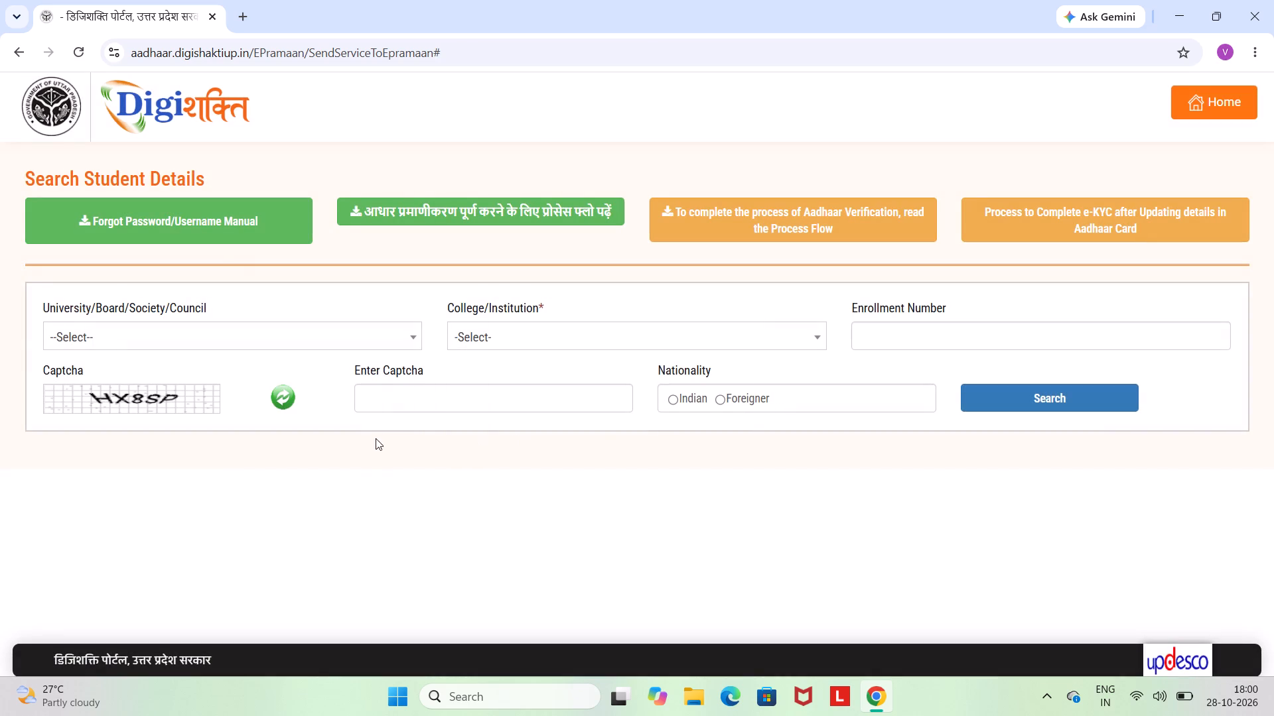
Enter the new captcha code in the blank student search form and set the nationality to Indian.
click(393, 392)
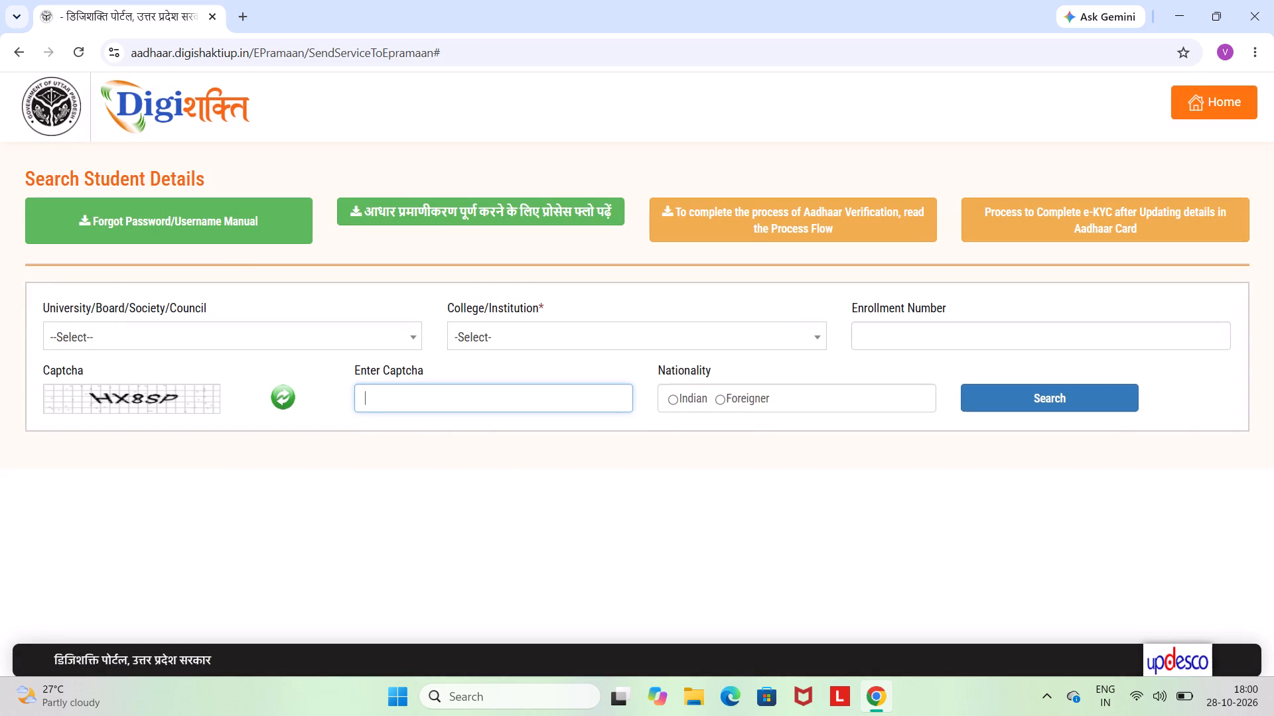
key(h)
key(x)
key(8)
text(SP)
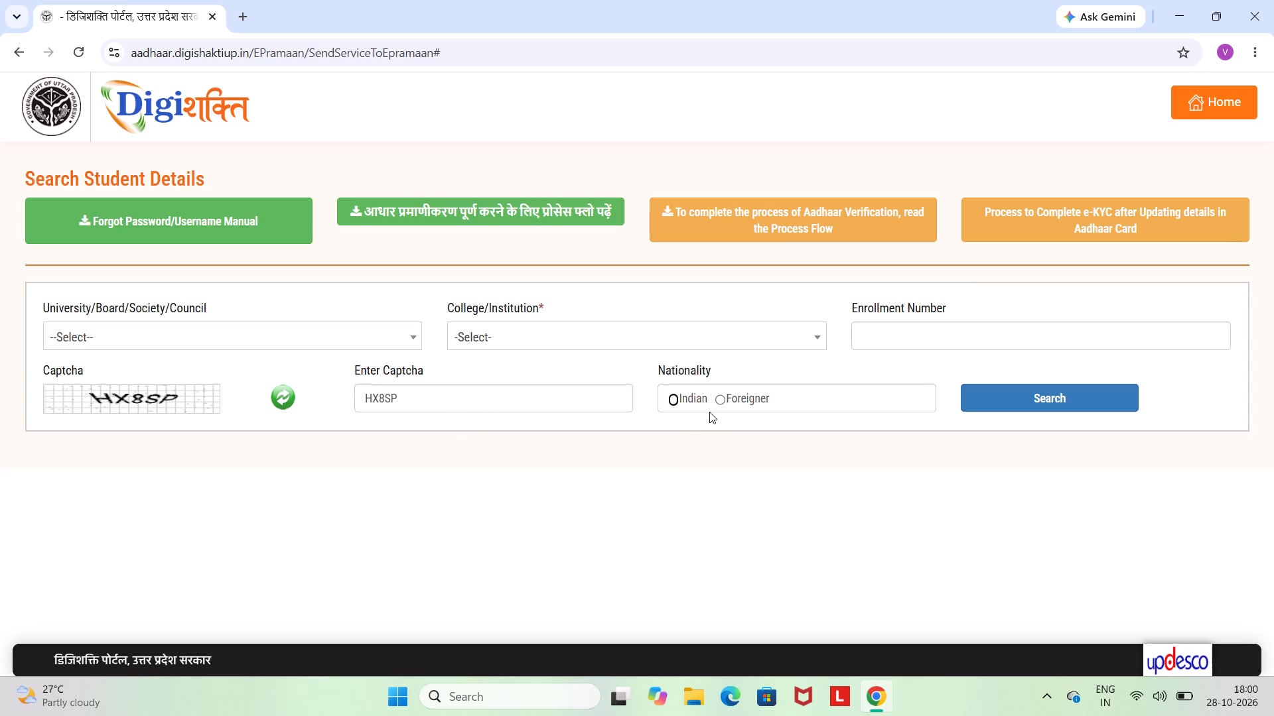
click(674, 401)
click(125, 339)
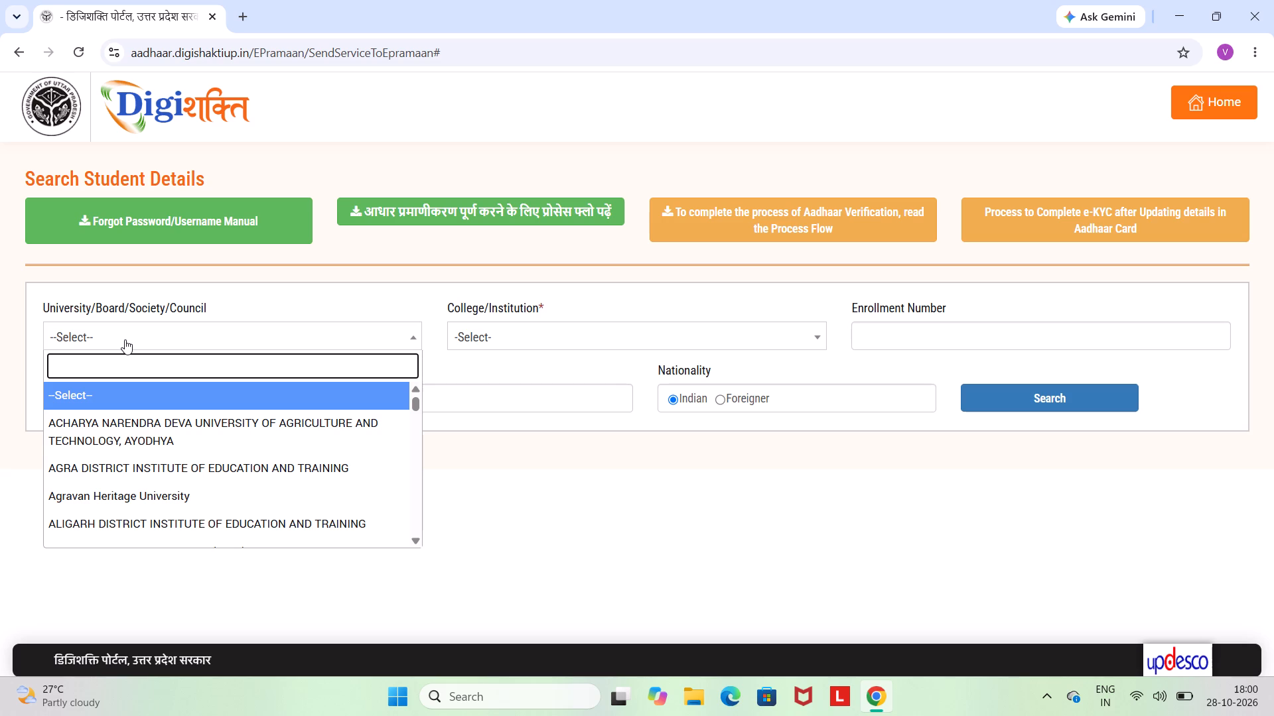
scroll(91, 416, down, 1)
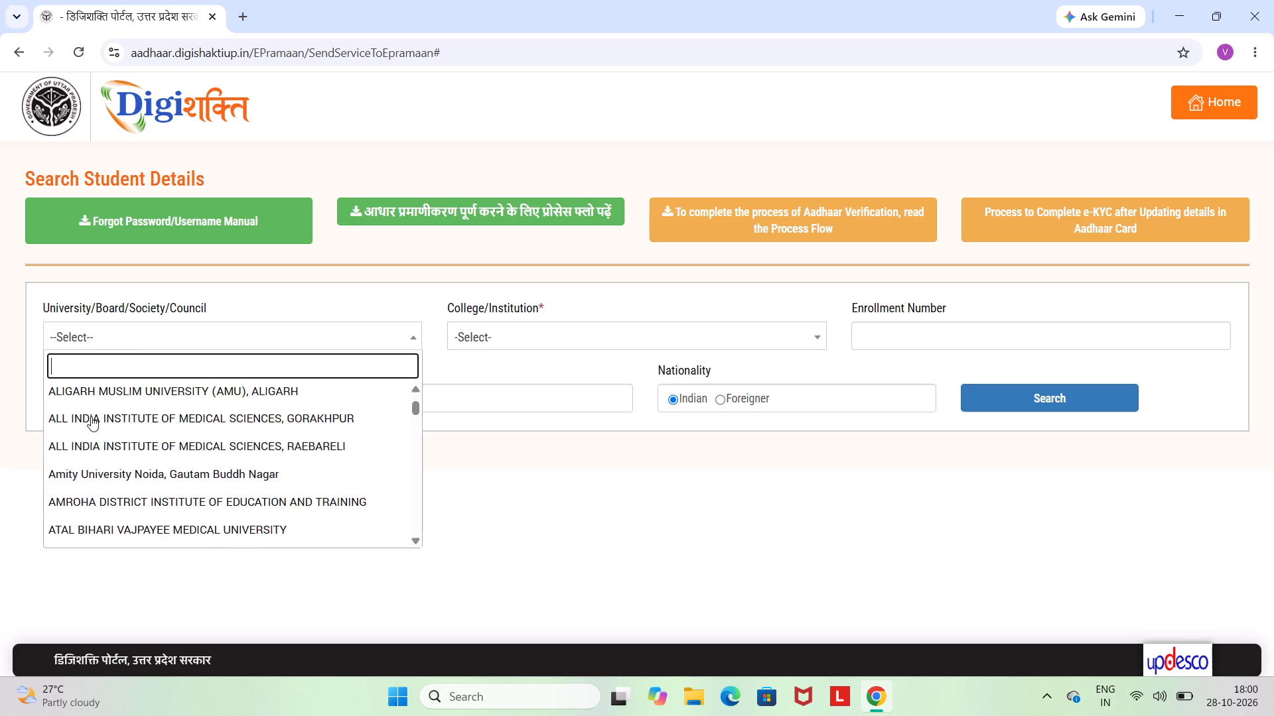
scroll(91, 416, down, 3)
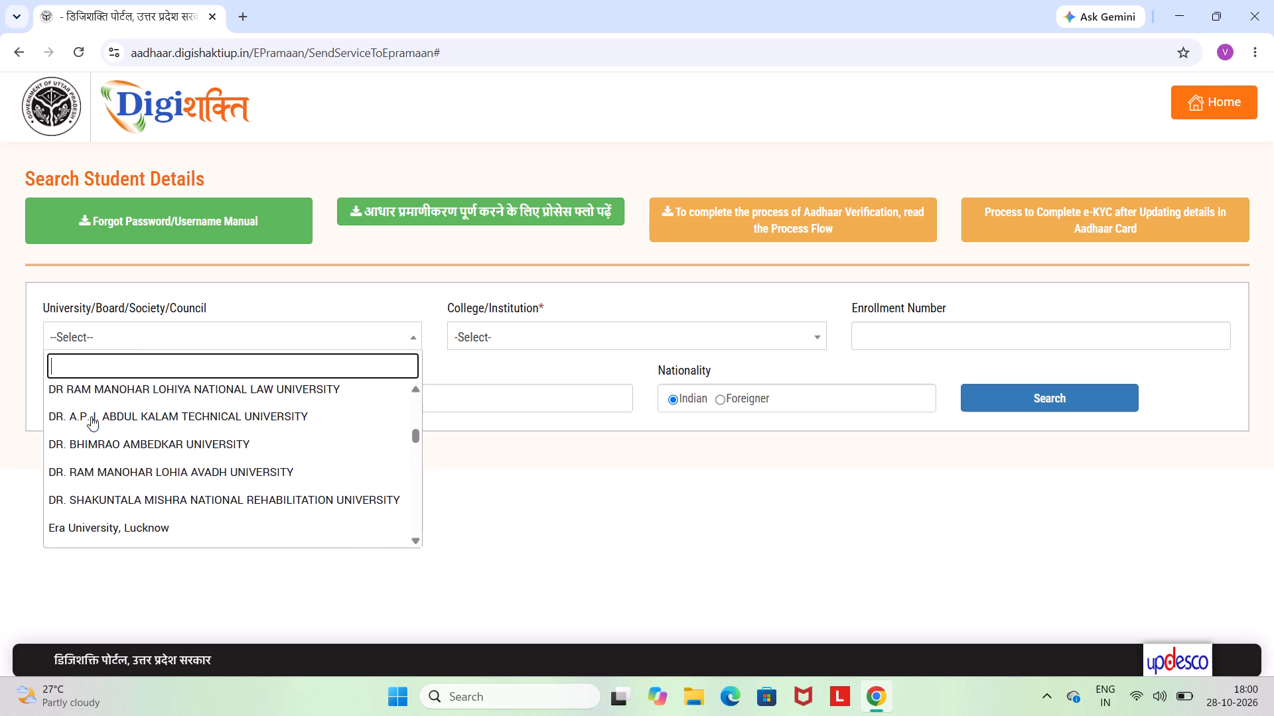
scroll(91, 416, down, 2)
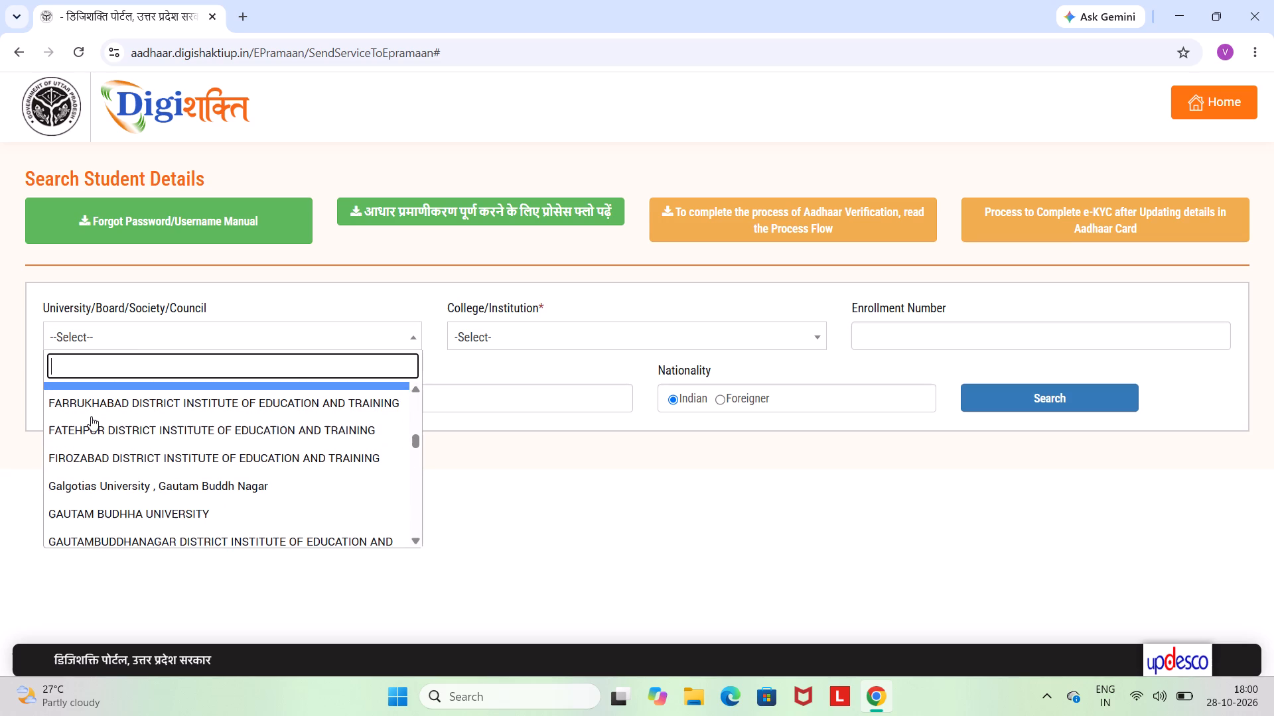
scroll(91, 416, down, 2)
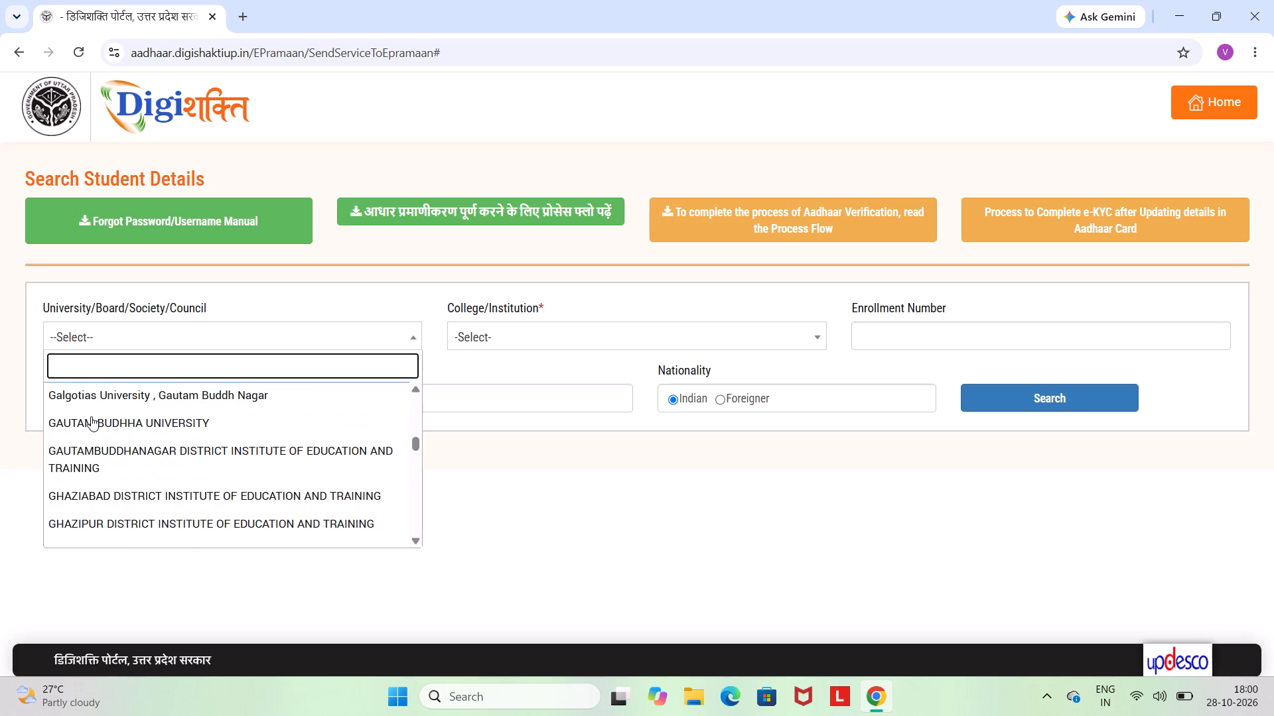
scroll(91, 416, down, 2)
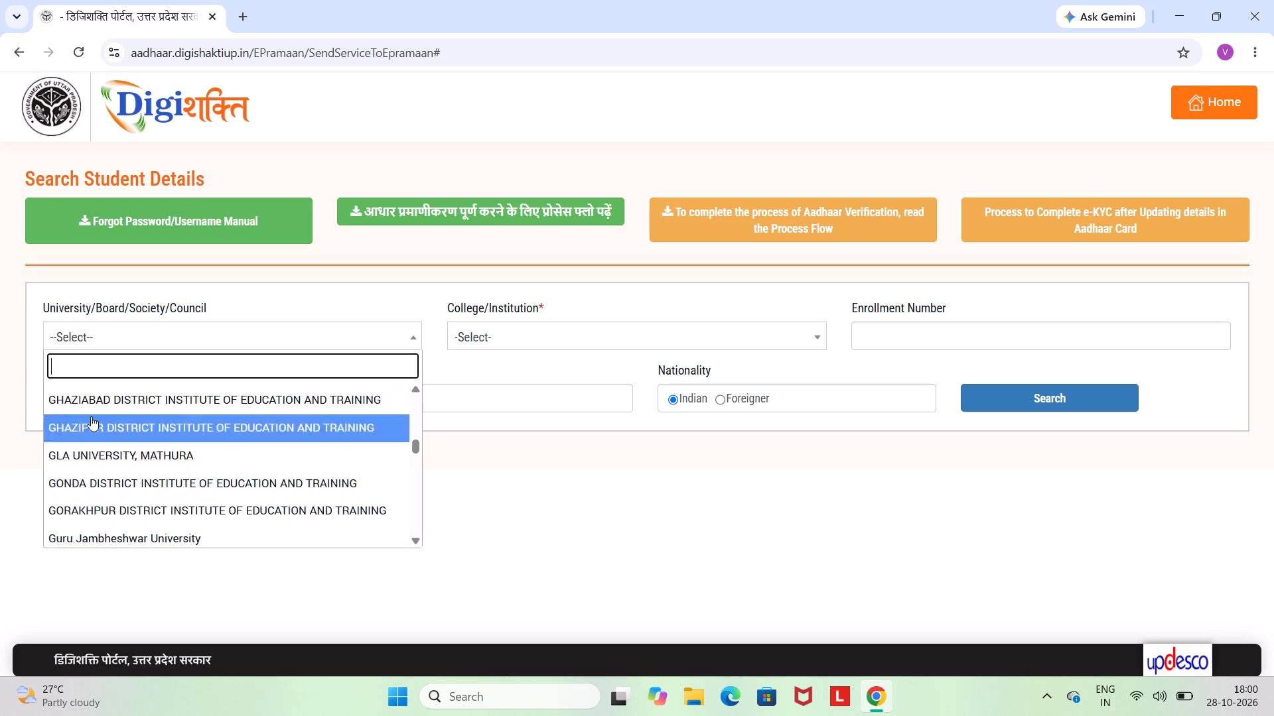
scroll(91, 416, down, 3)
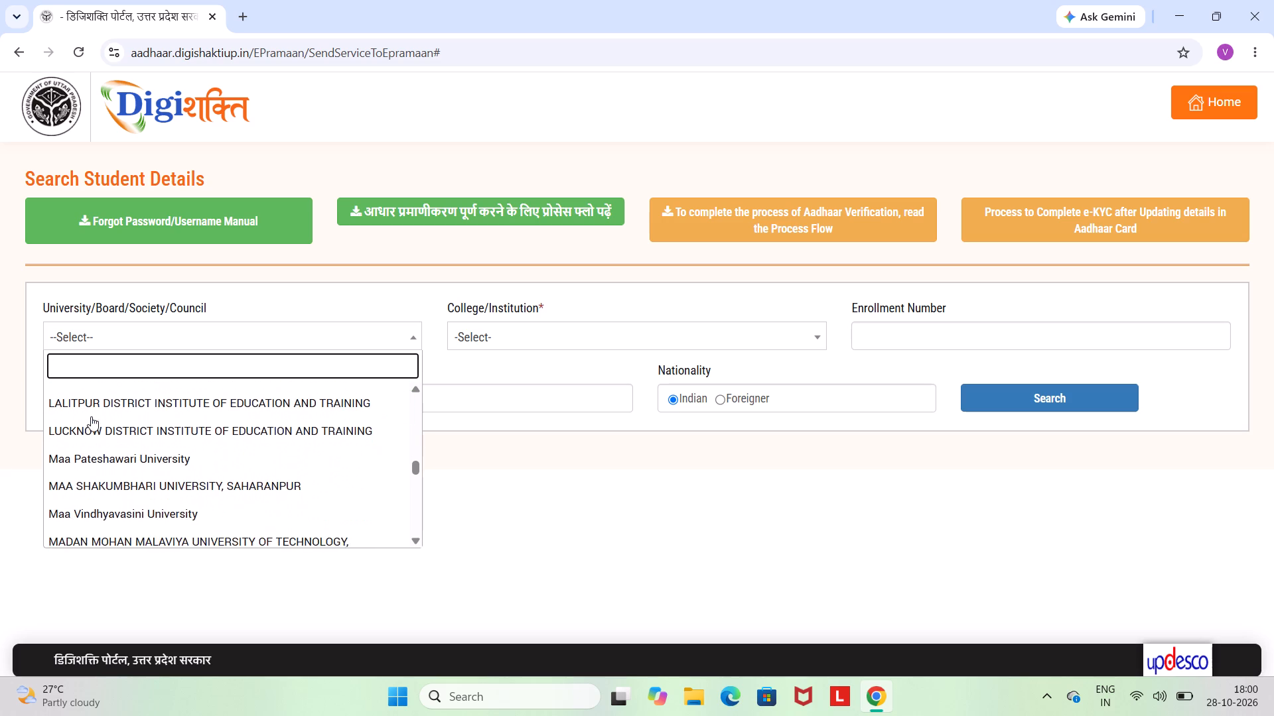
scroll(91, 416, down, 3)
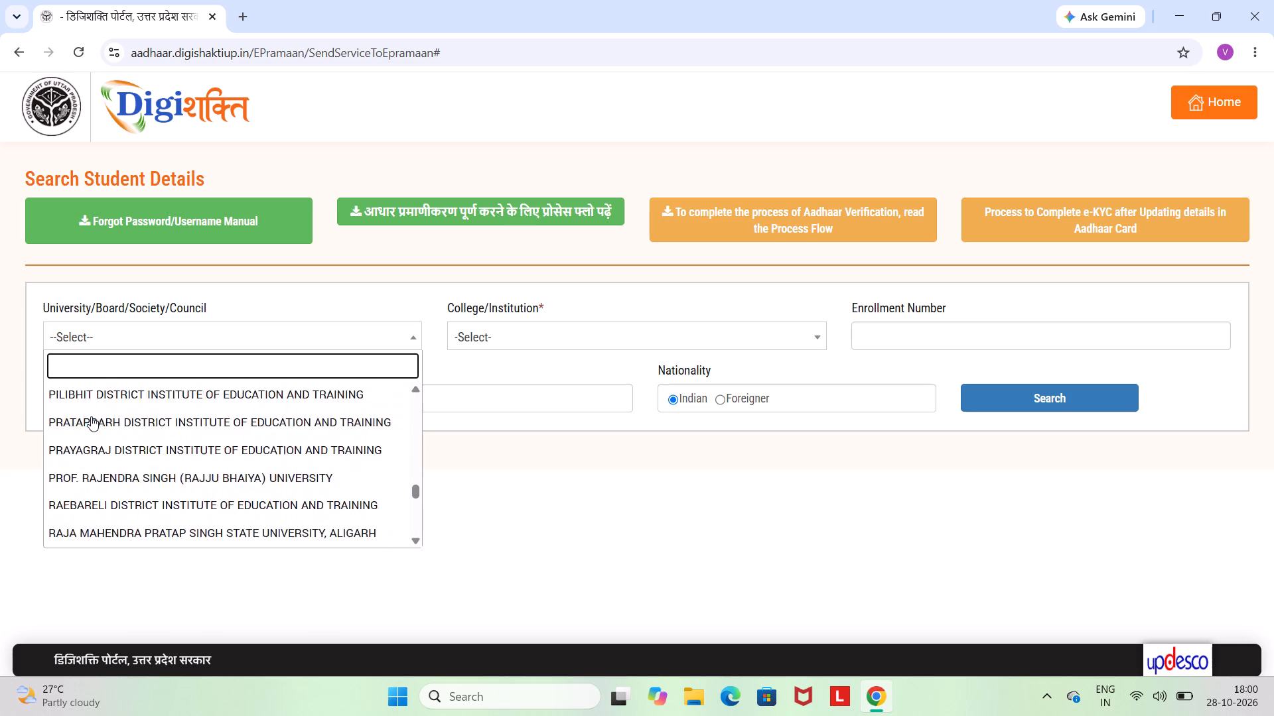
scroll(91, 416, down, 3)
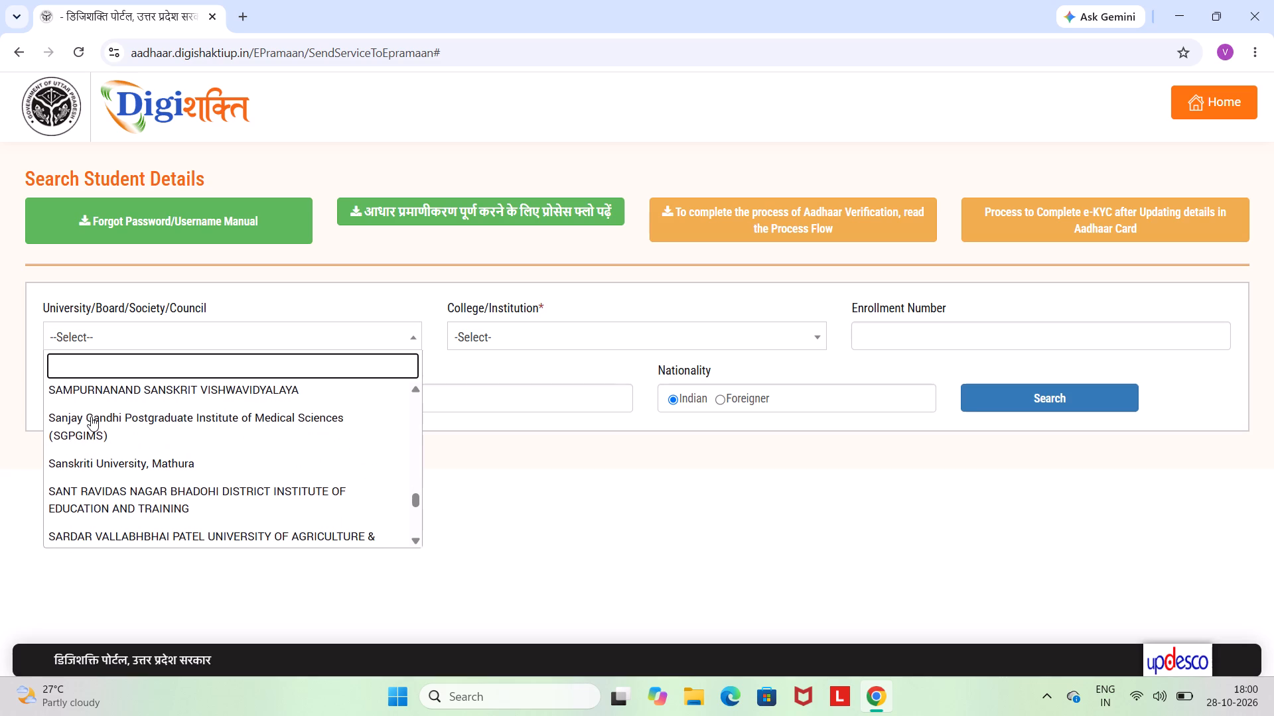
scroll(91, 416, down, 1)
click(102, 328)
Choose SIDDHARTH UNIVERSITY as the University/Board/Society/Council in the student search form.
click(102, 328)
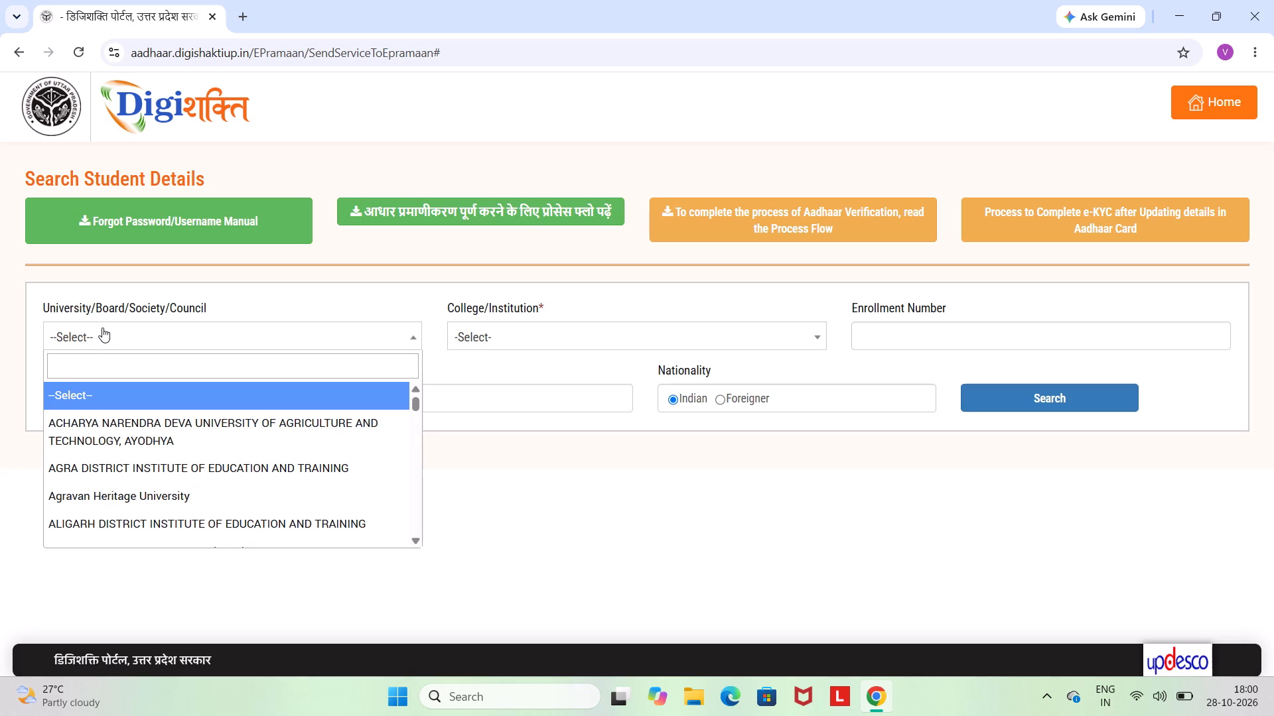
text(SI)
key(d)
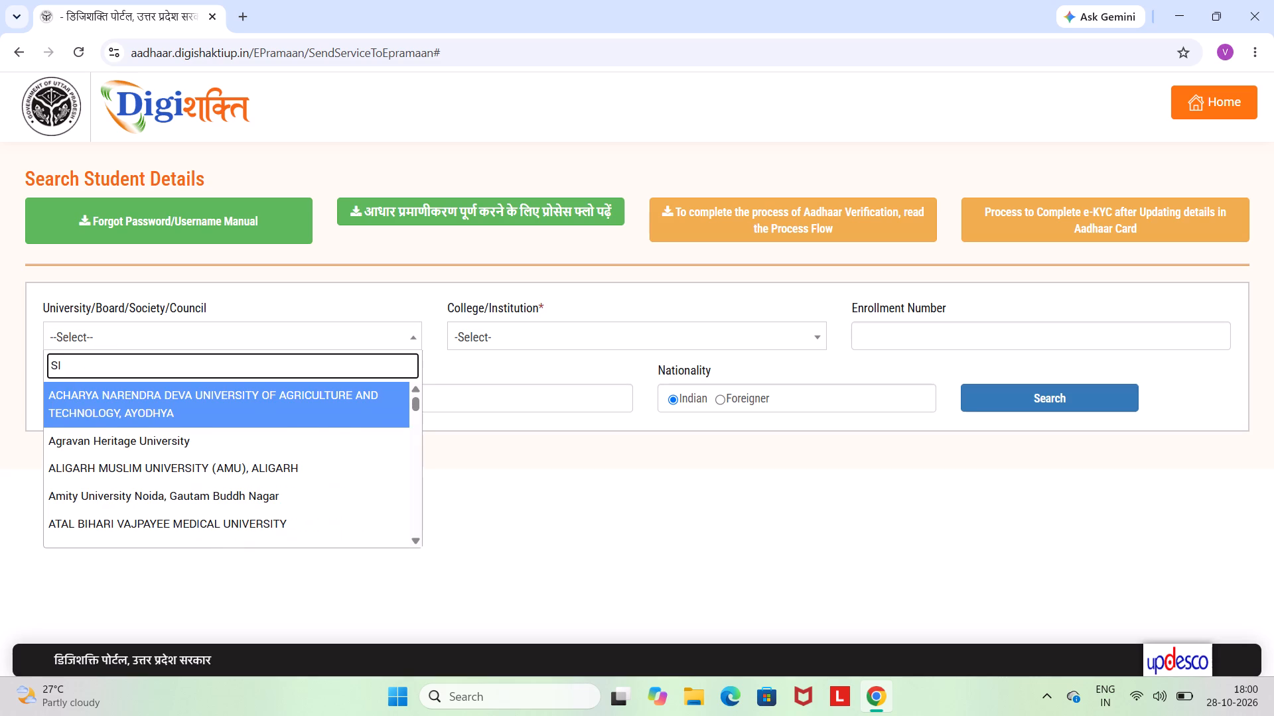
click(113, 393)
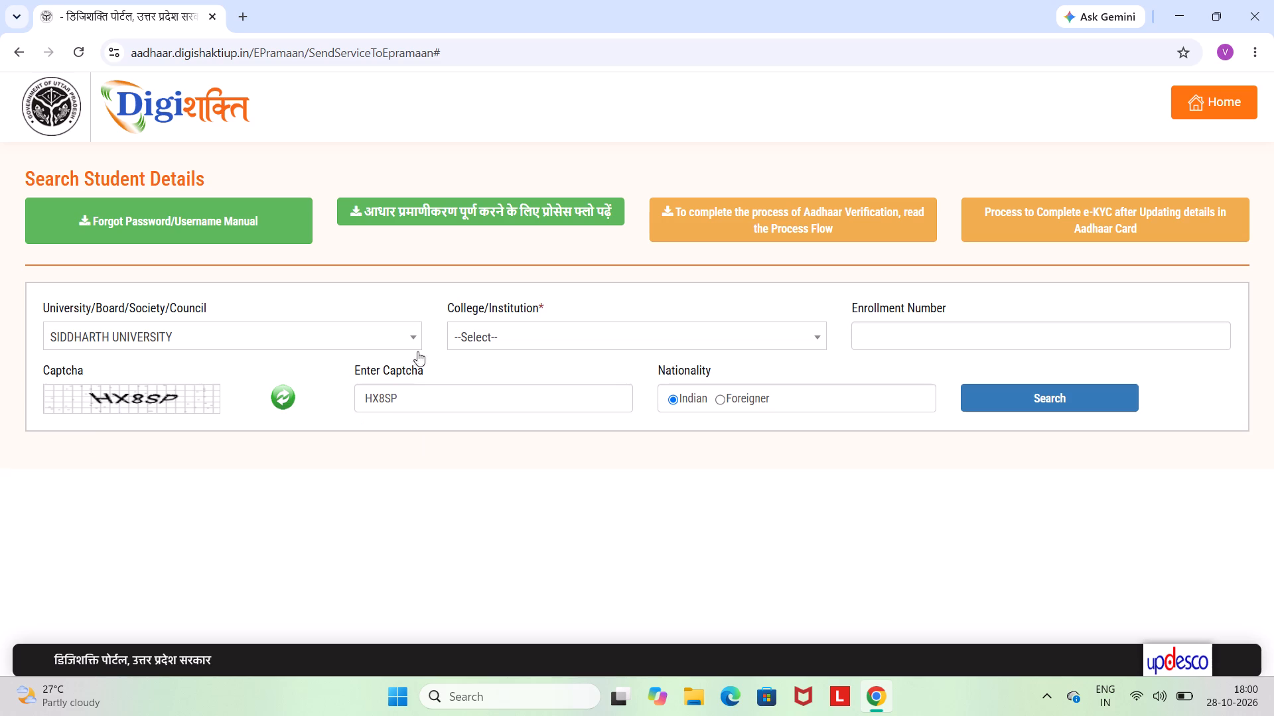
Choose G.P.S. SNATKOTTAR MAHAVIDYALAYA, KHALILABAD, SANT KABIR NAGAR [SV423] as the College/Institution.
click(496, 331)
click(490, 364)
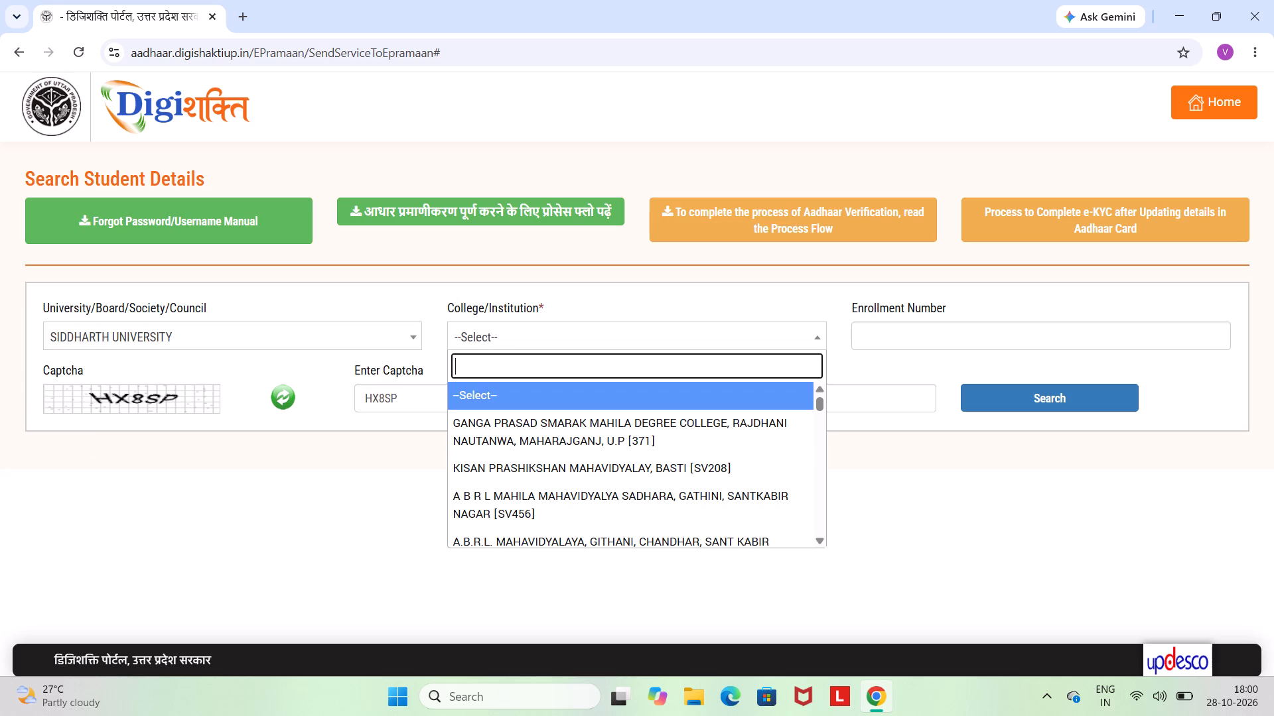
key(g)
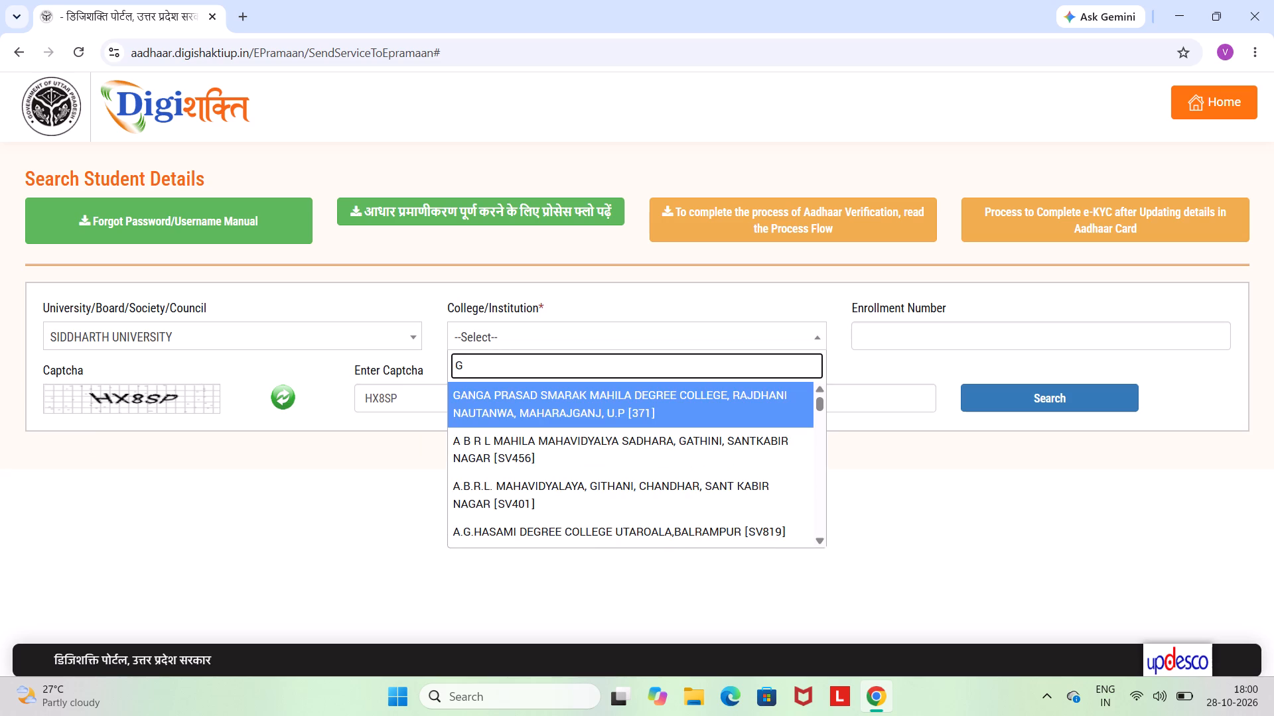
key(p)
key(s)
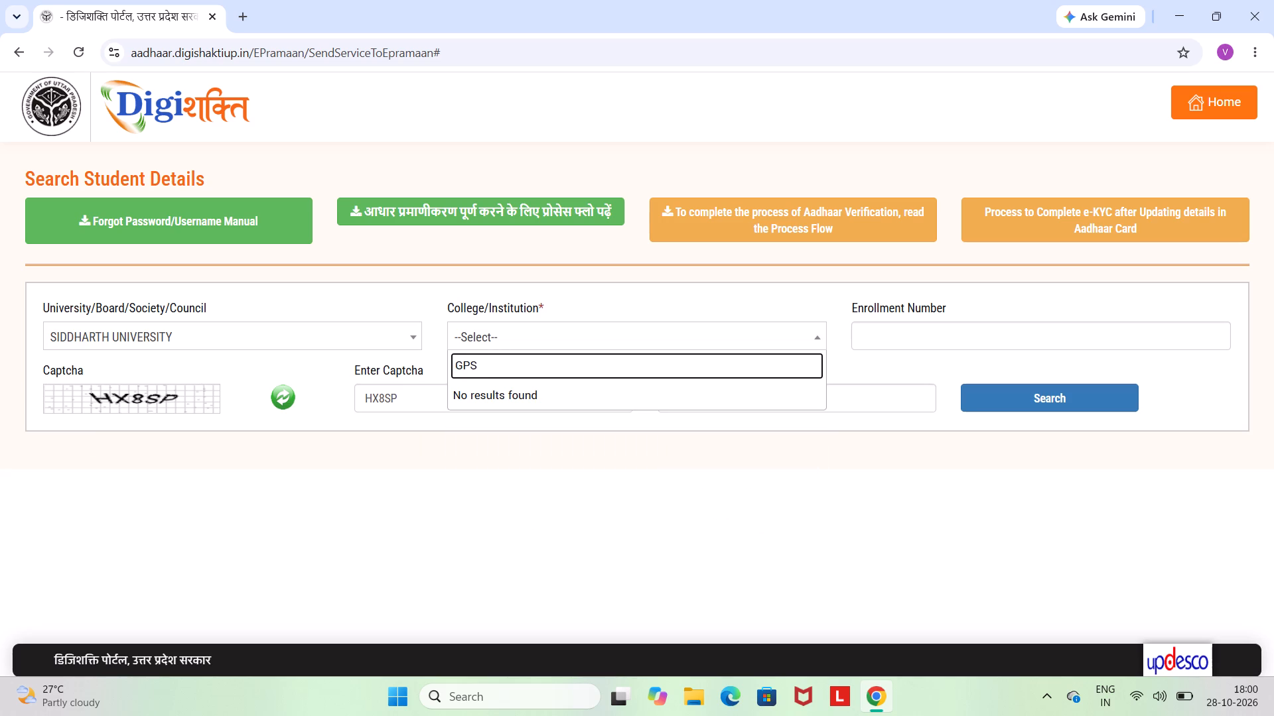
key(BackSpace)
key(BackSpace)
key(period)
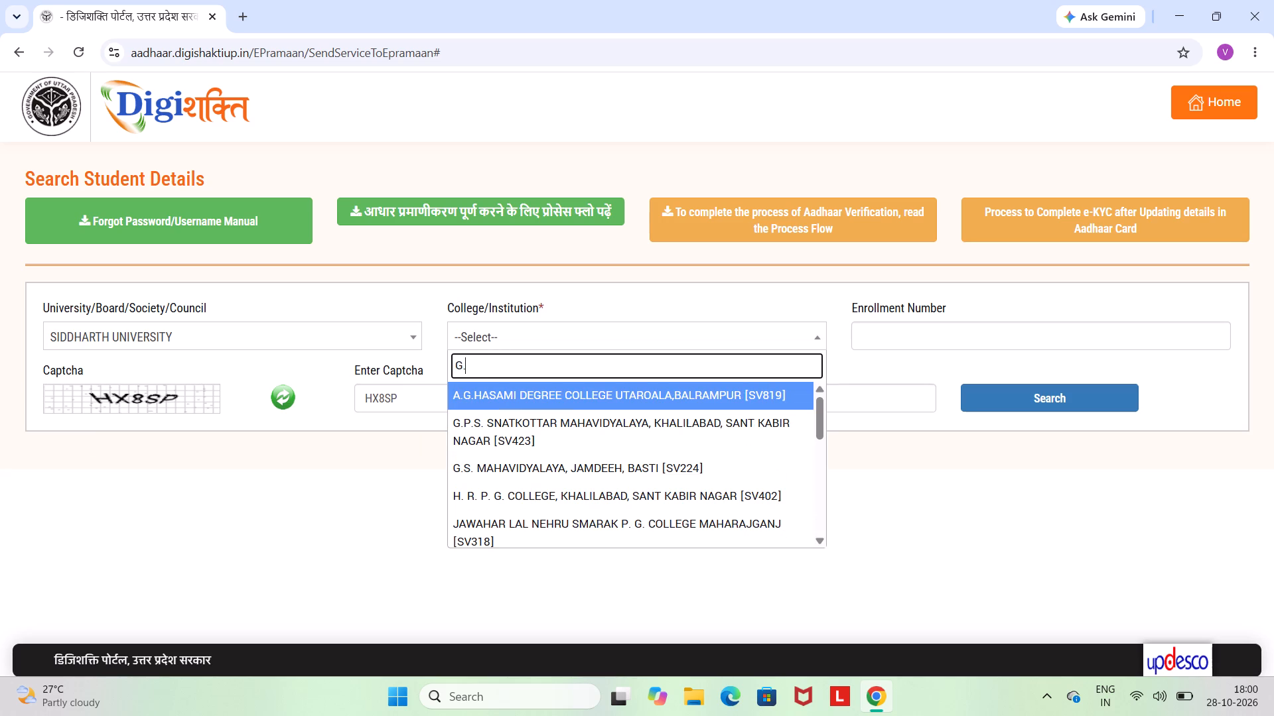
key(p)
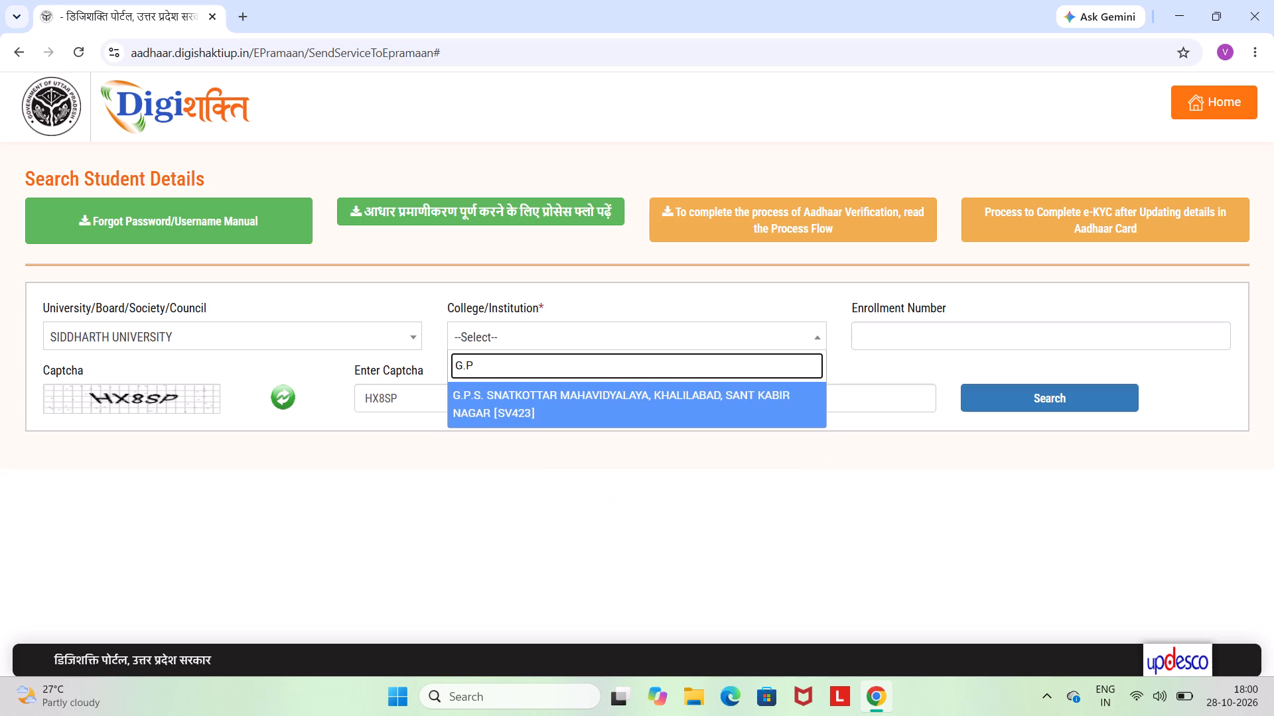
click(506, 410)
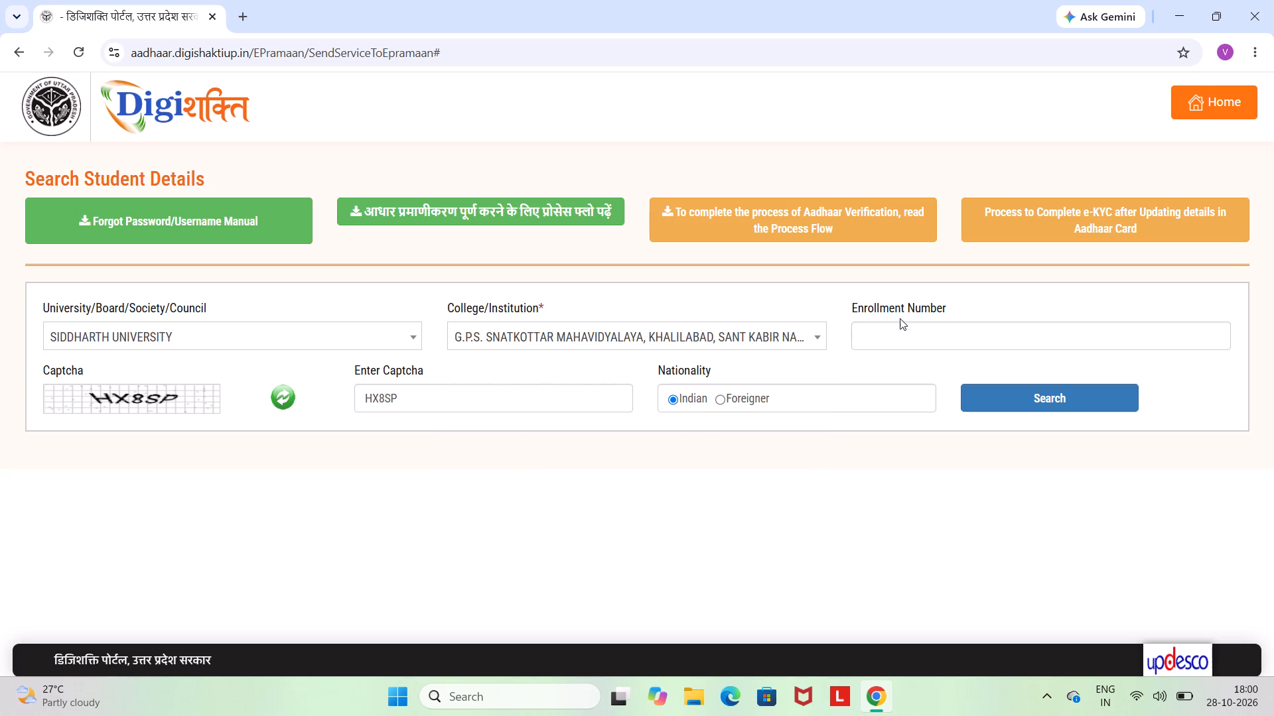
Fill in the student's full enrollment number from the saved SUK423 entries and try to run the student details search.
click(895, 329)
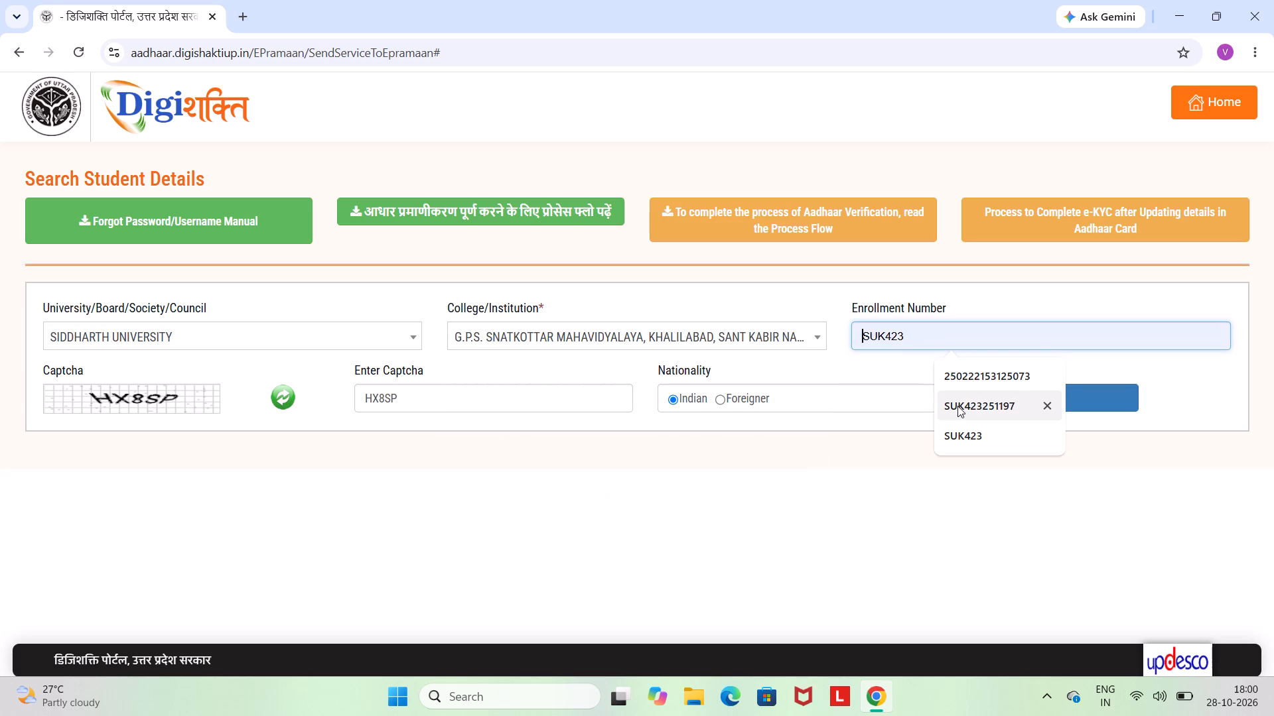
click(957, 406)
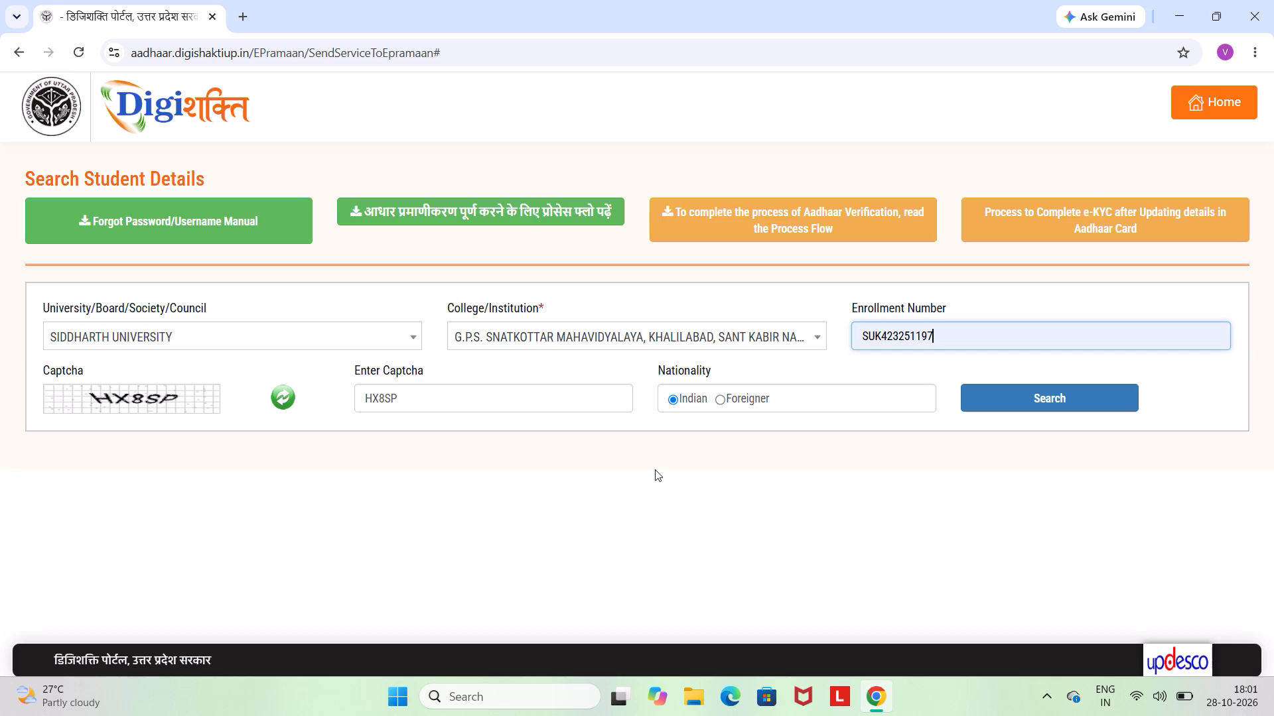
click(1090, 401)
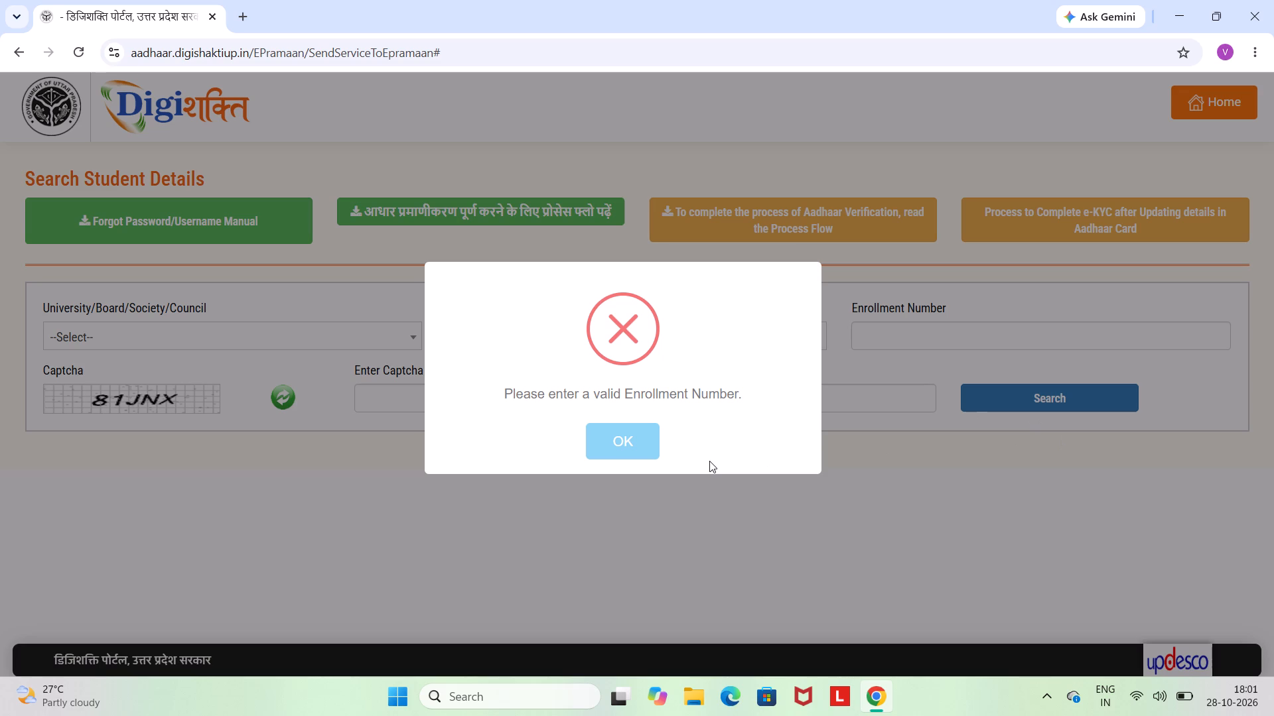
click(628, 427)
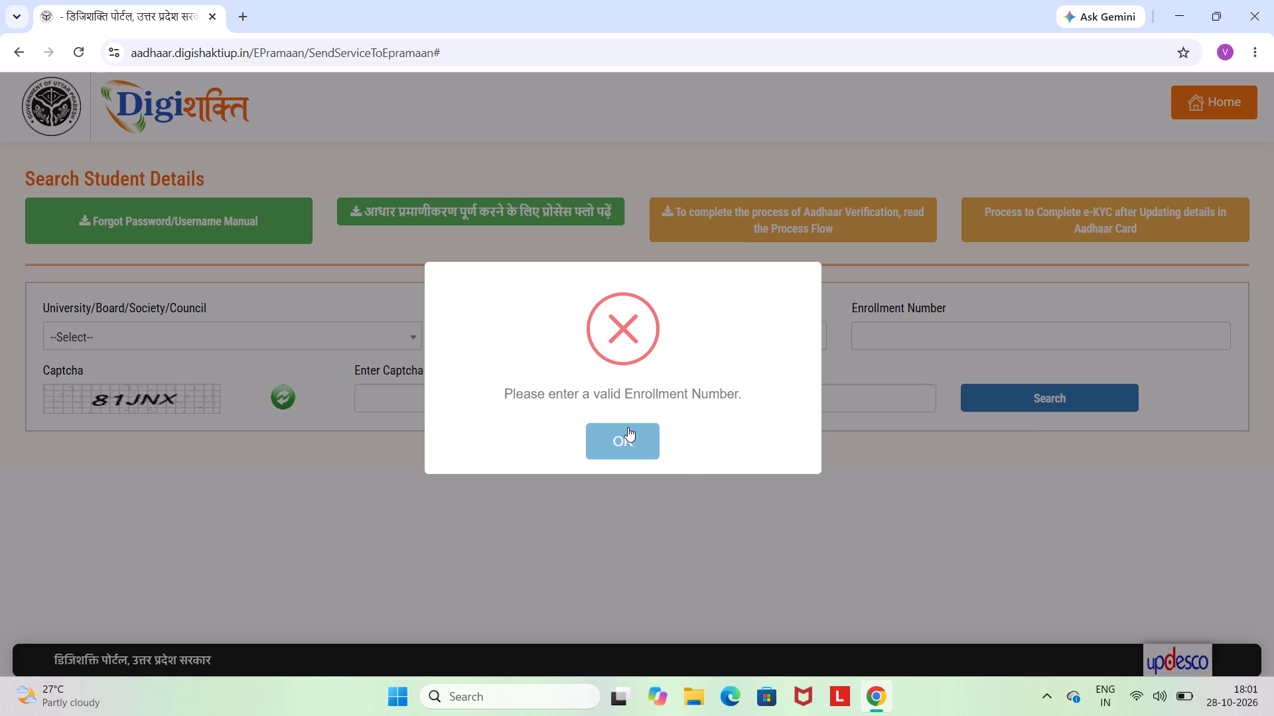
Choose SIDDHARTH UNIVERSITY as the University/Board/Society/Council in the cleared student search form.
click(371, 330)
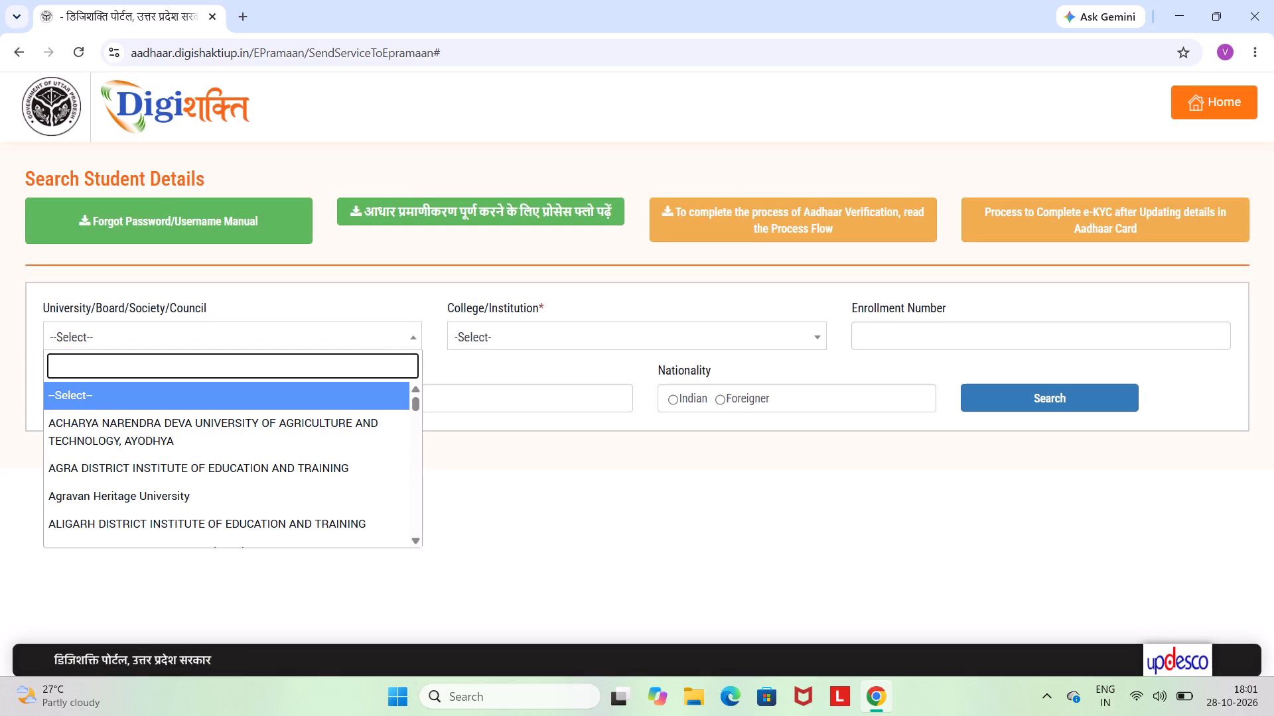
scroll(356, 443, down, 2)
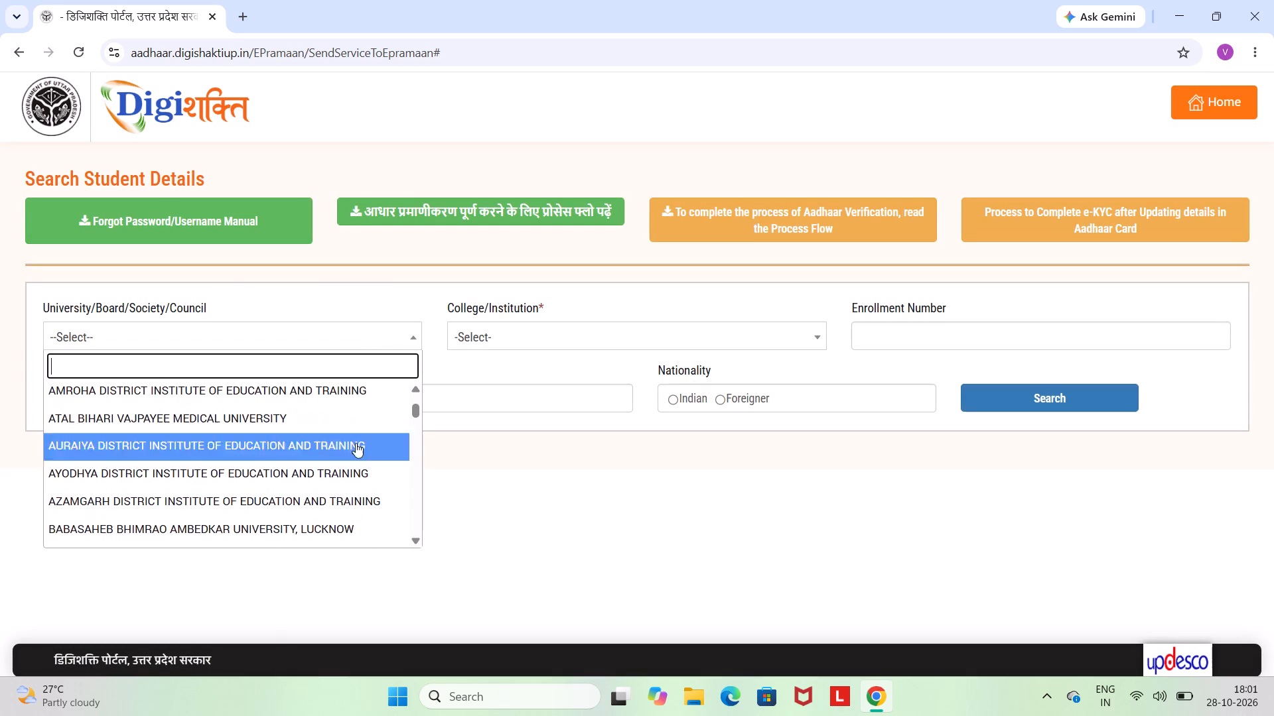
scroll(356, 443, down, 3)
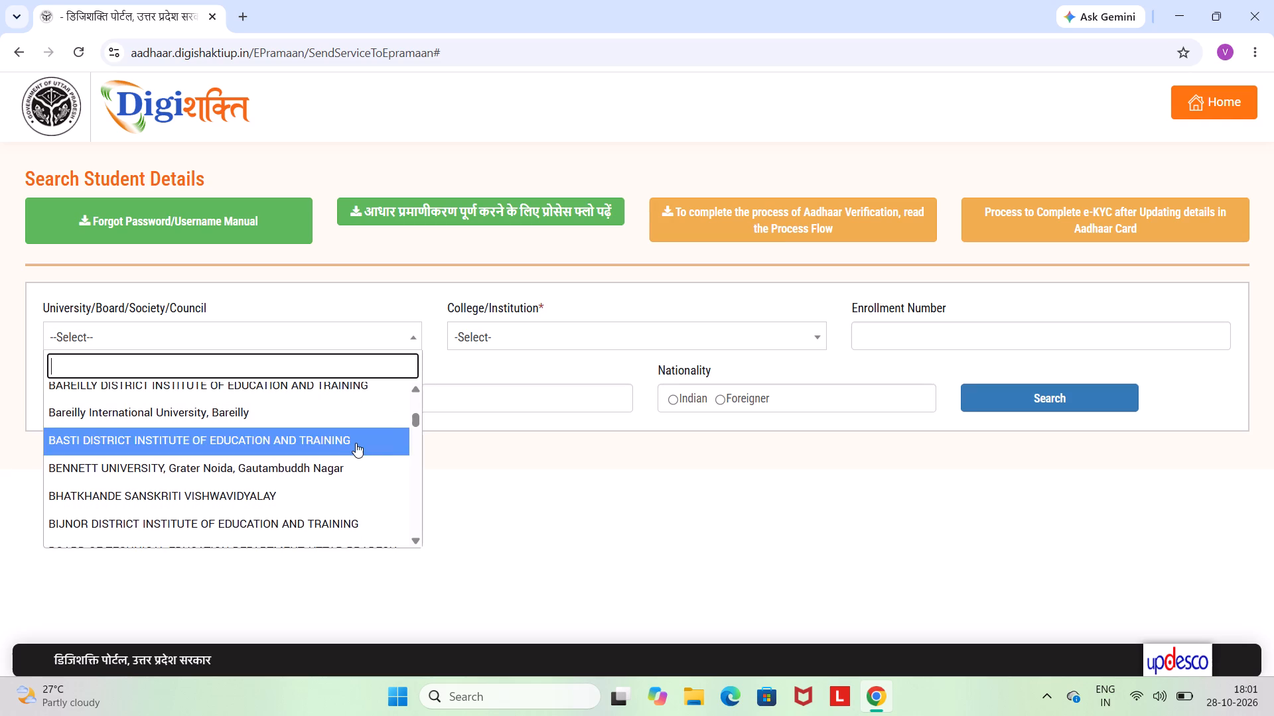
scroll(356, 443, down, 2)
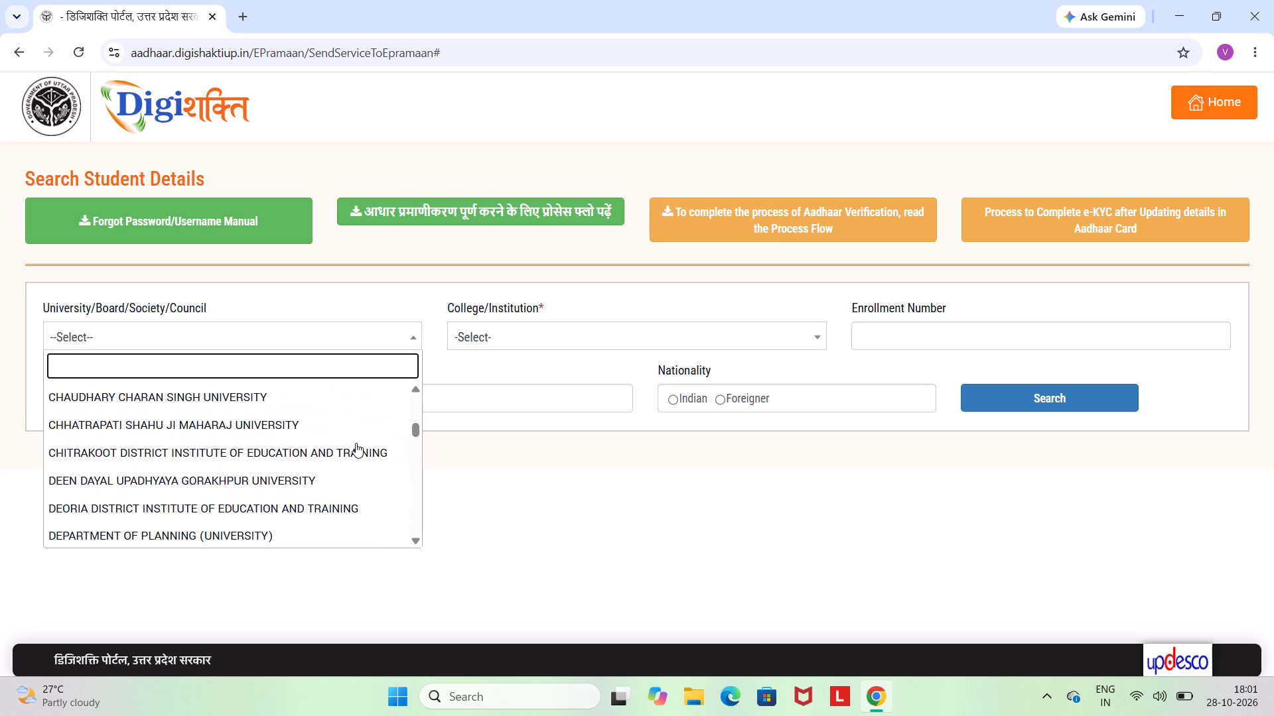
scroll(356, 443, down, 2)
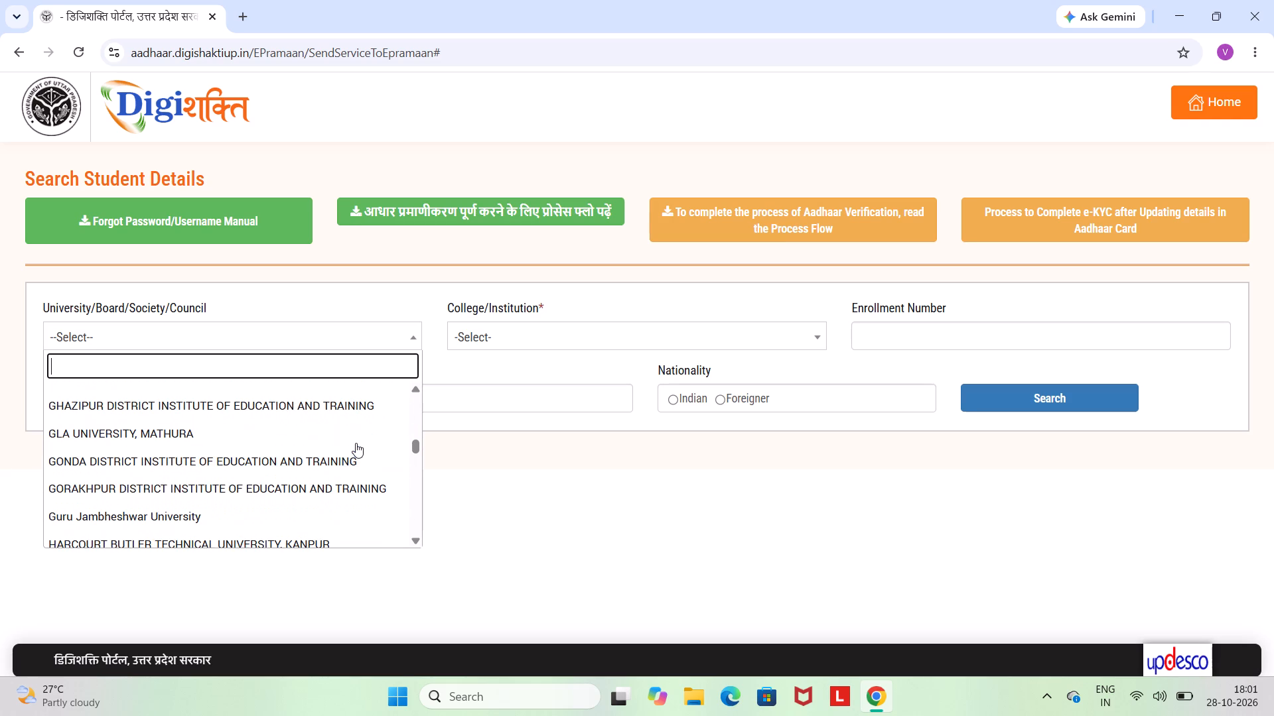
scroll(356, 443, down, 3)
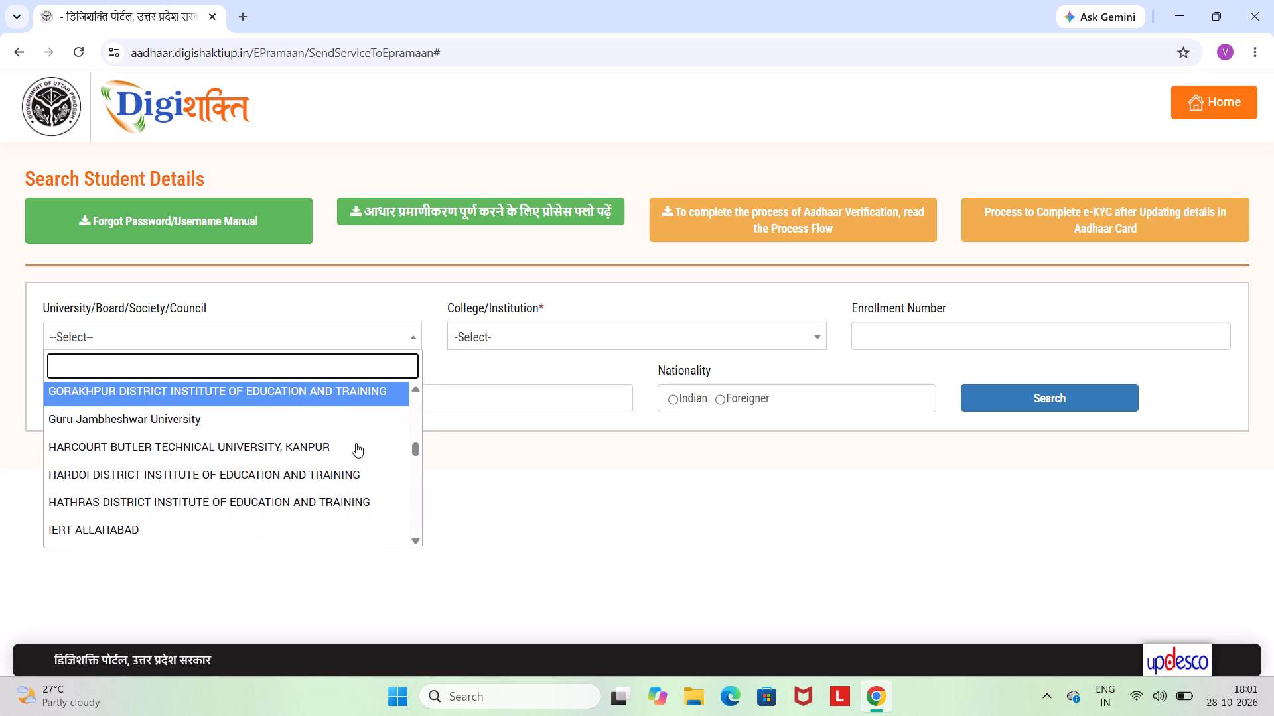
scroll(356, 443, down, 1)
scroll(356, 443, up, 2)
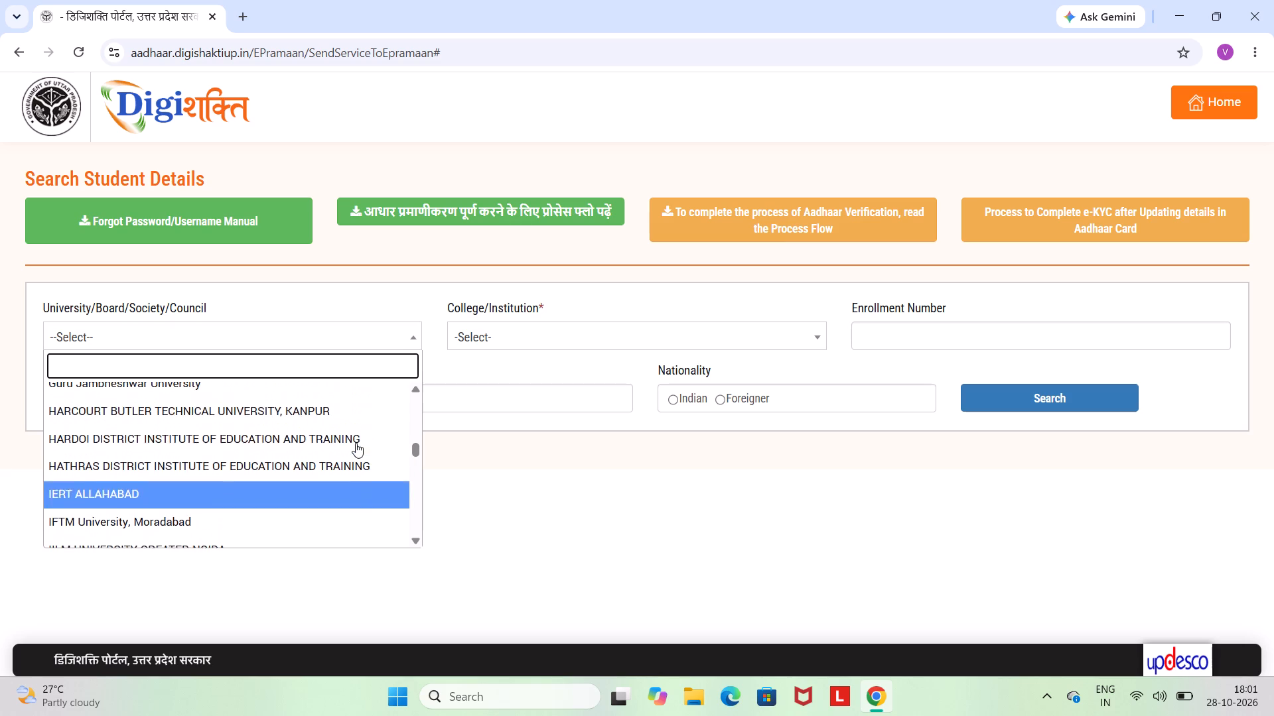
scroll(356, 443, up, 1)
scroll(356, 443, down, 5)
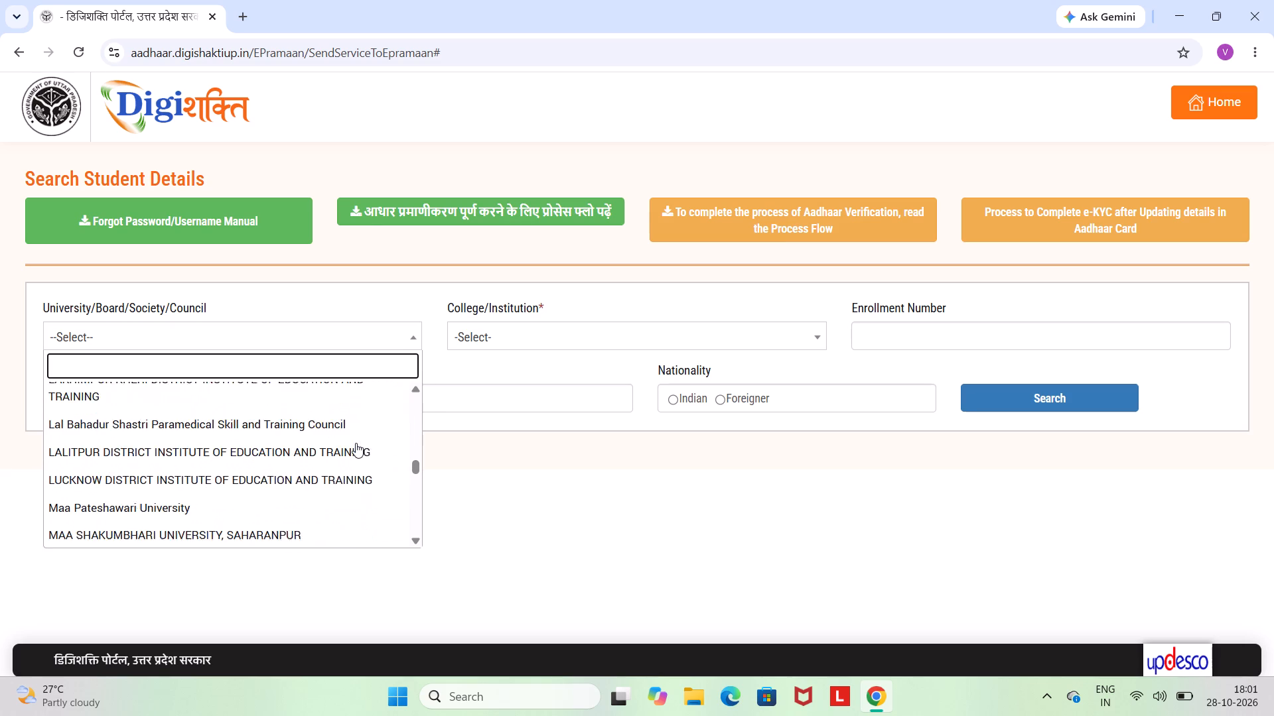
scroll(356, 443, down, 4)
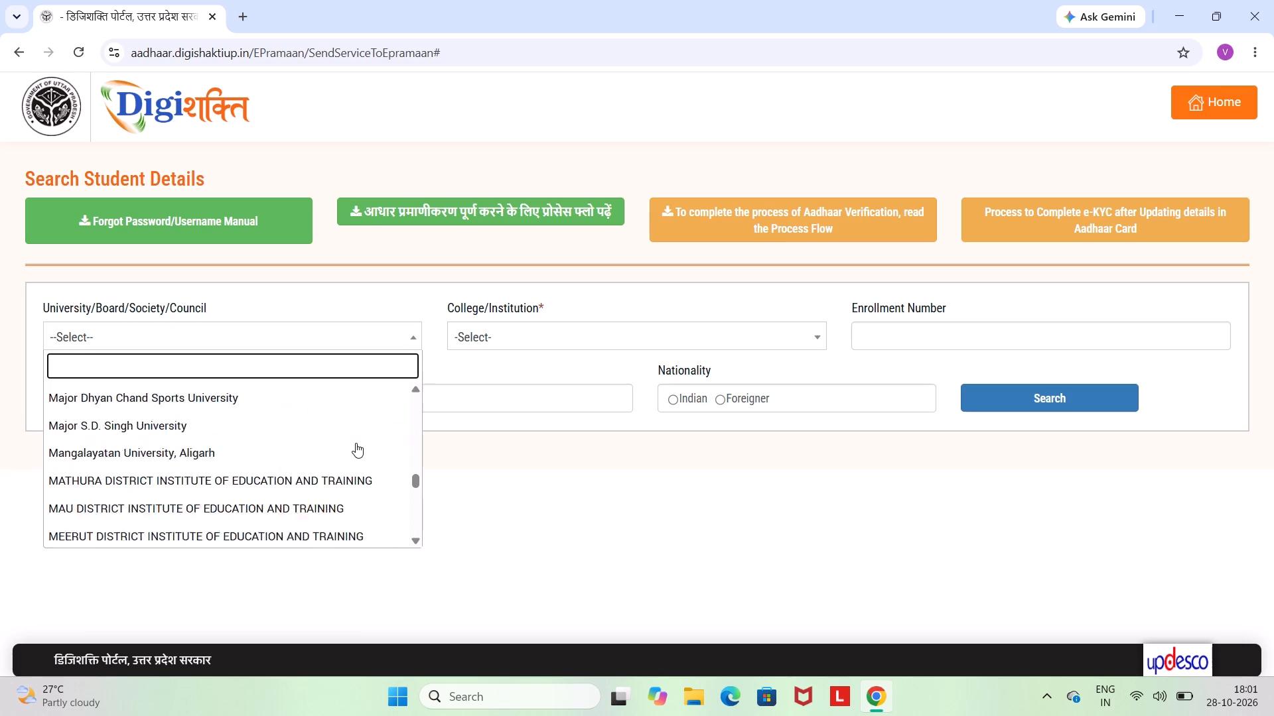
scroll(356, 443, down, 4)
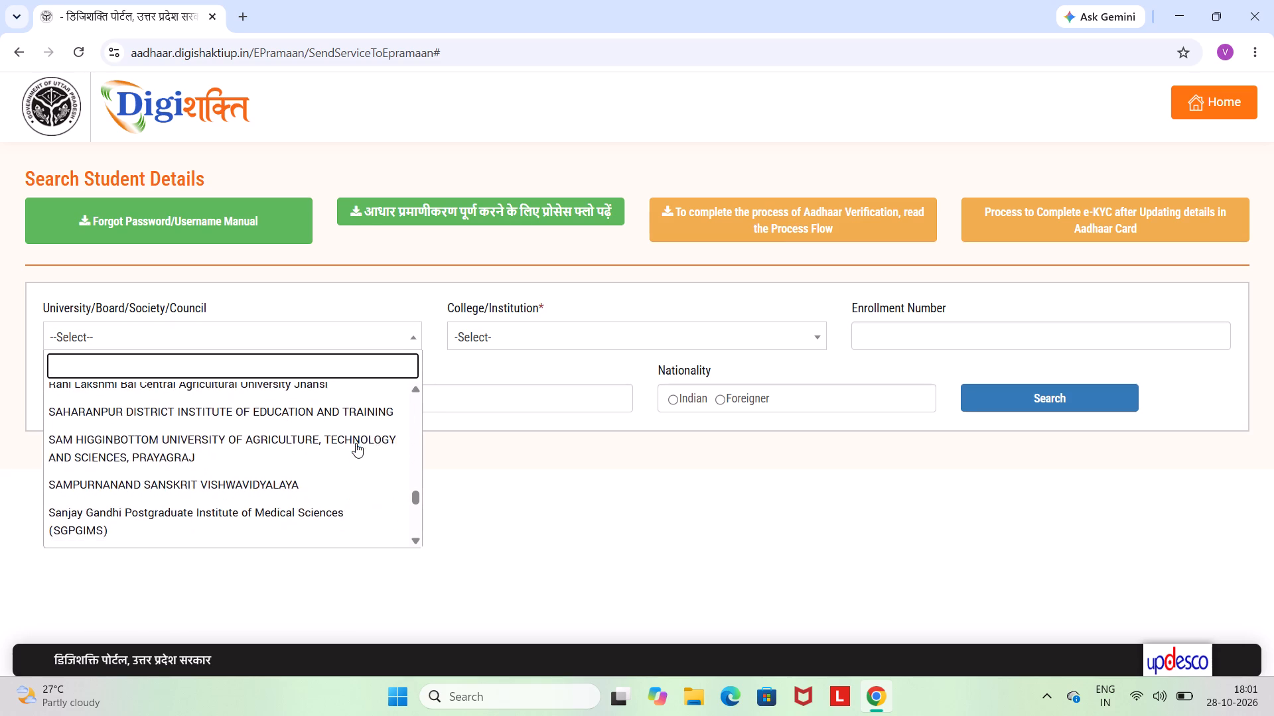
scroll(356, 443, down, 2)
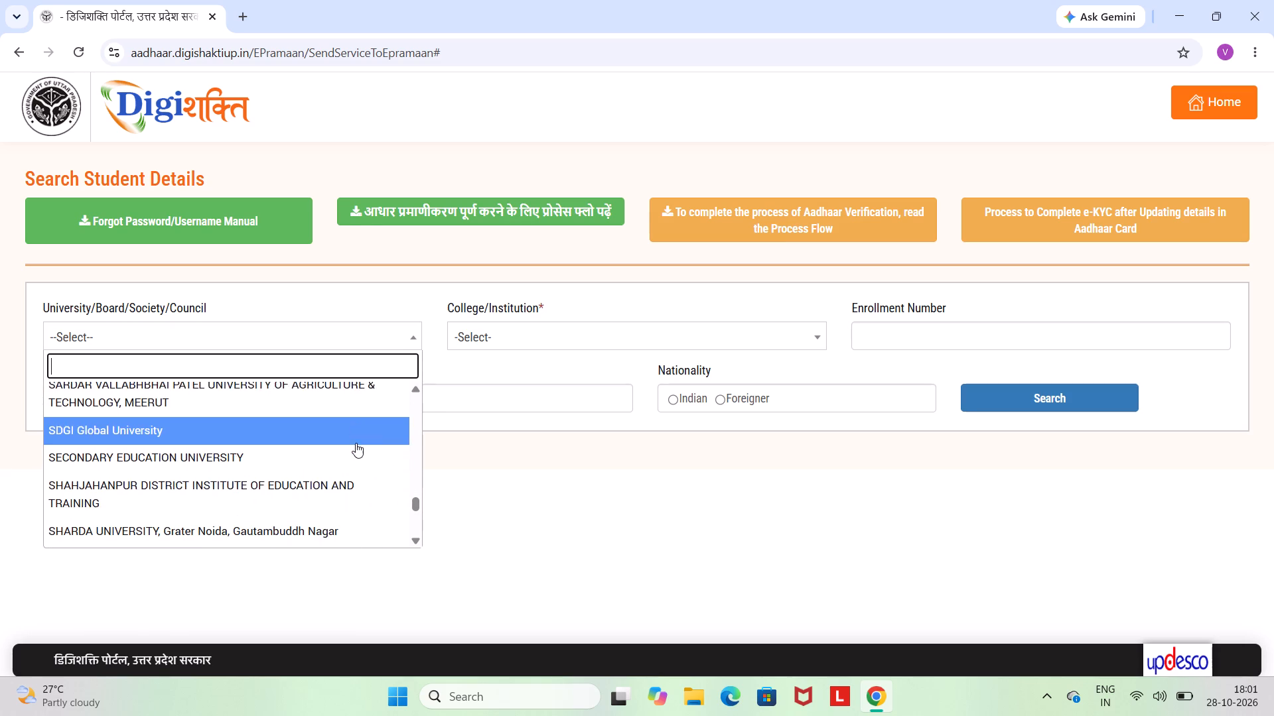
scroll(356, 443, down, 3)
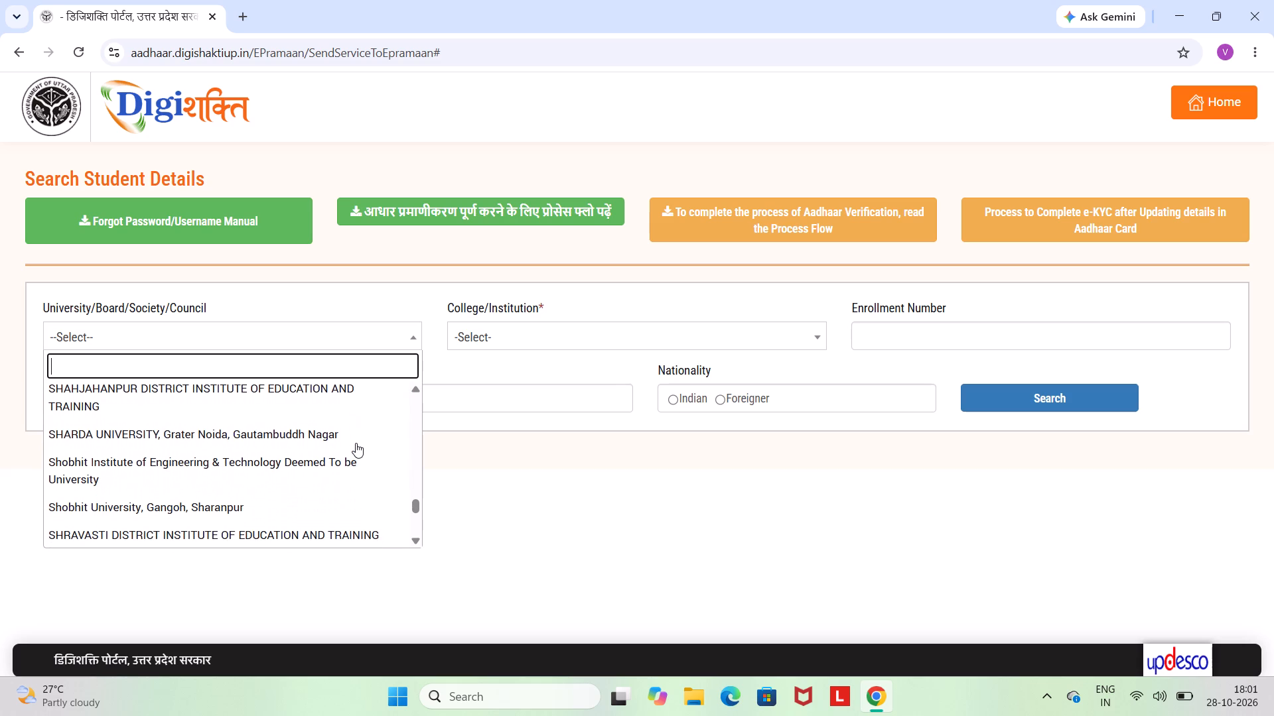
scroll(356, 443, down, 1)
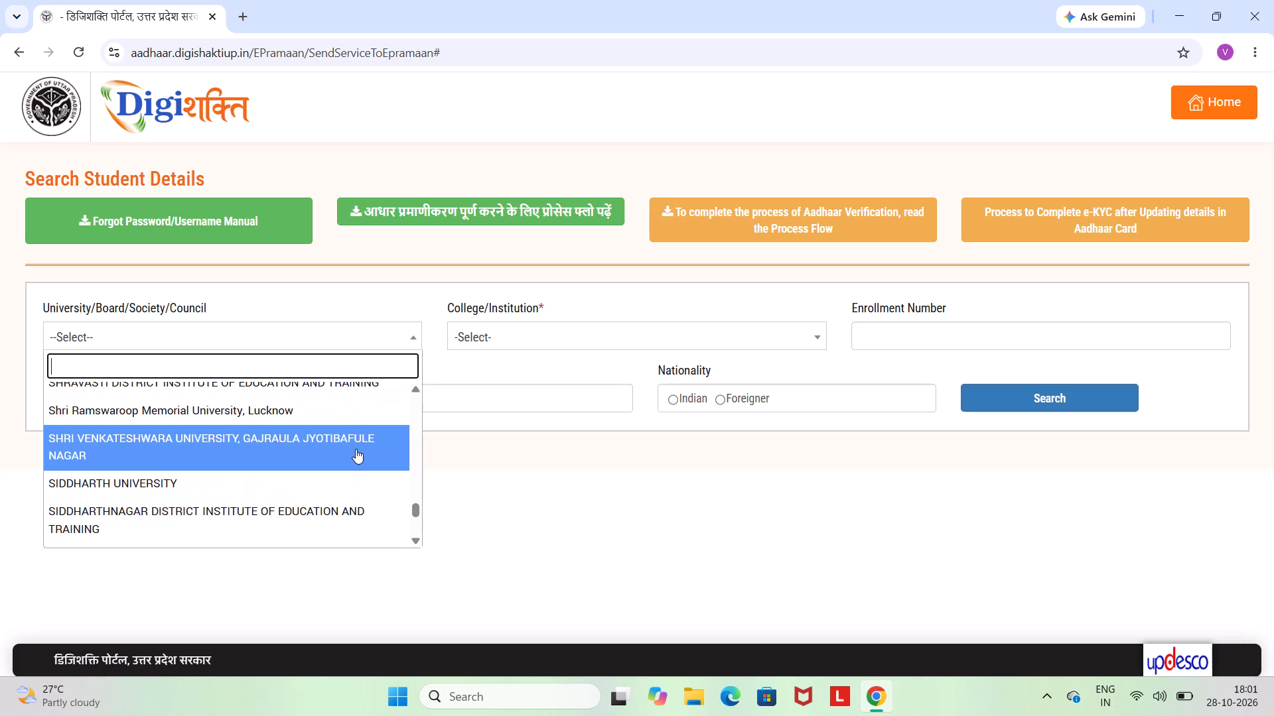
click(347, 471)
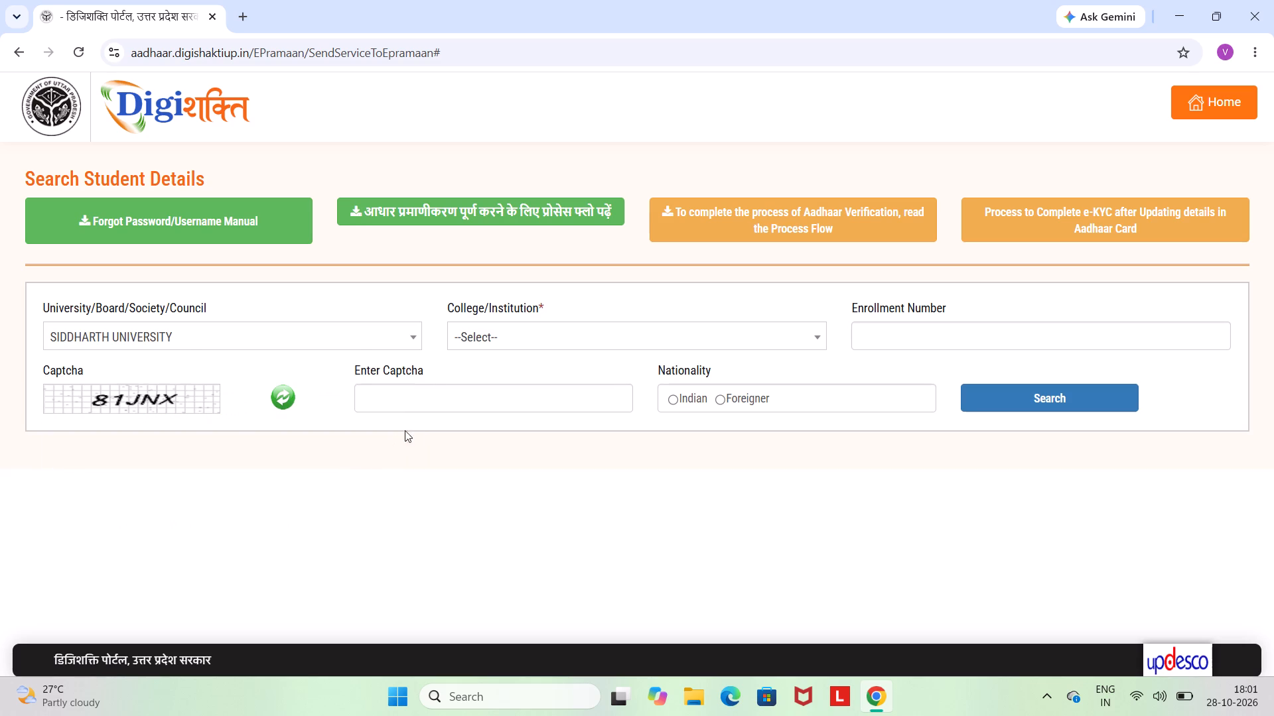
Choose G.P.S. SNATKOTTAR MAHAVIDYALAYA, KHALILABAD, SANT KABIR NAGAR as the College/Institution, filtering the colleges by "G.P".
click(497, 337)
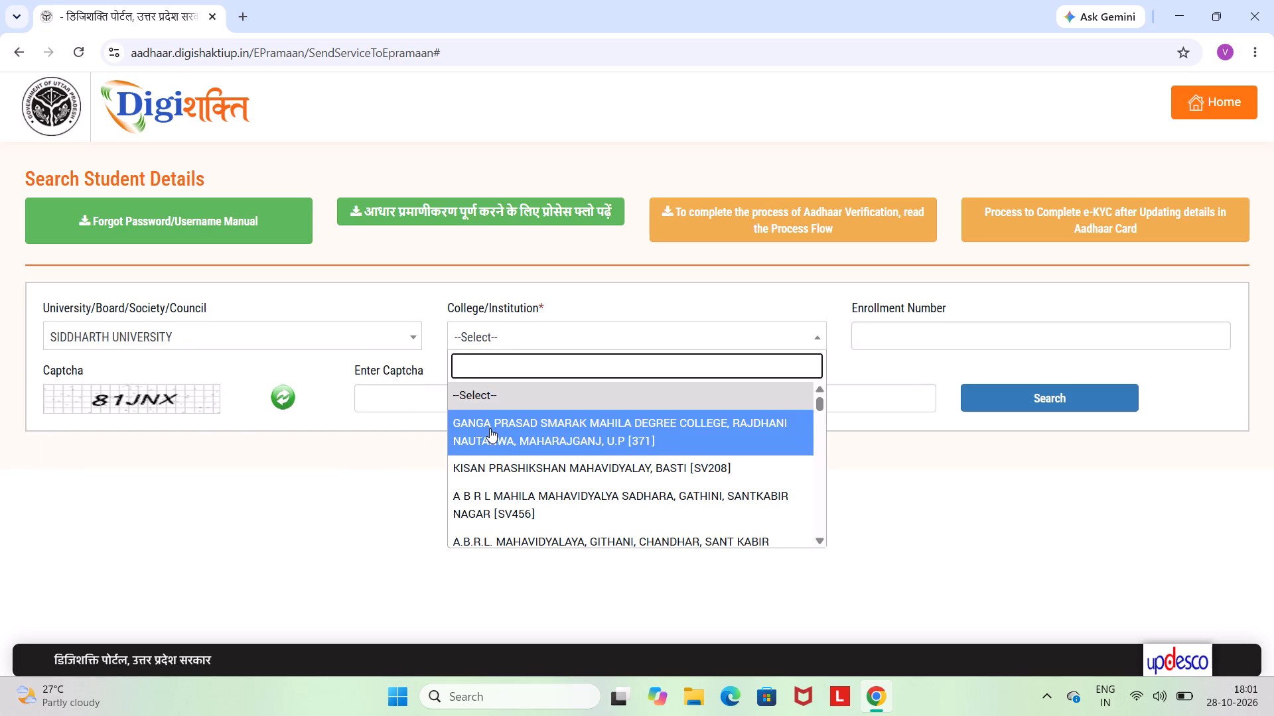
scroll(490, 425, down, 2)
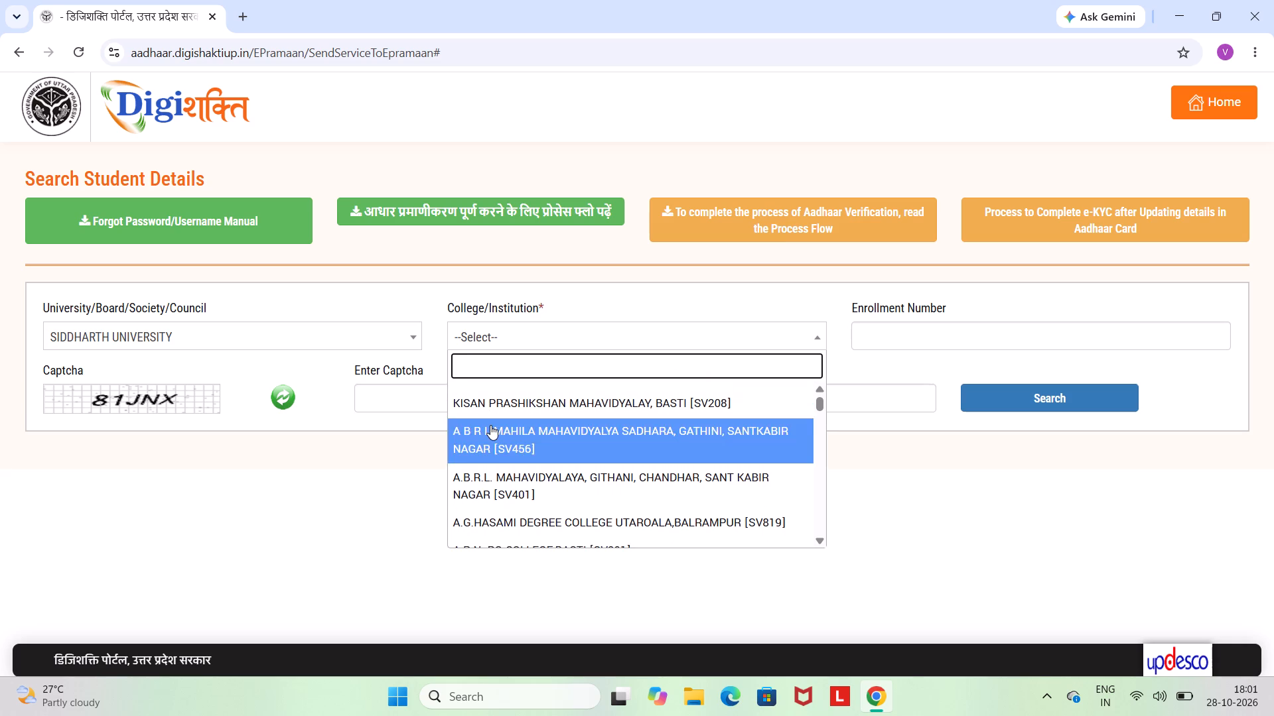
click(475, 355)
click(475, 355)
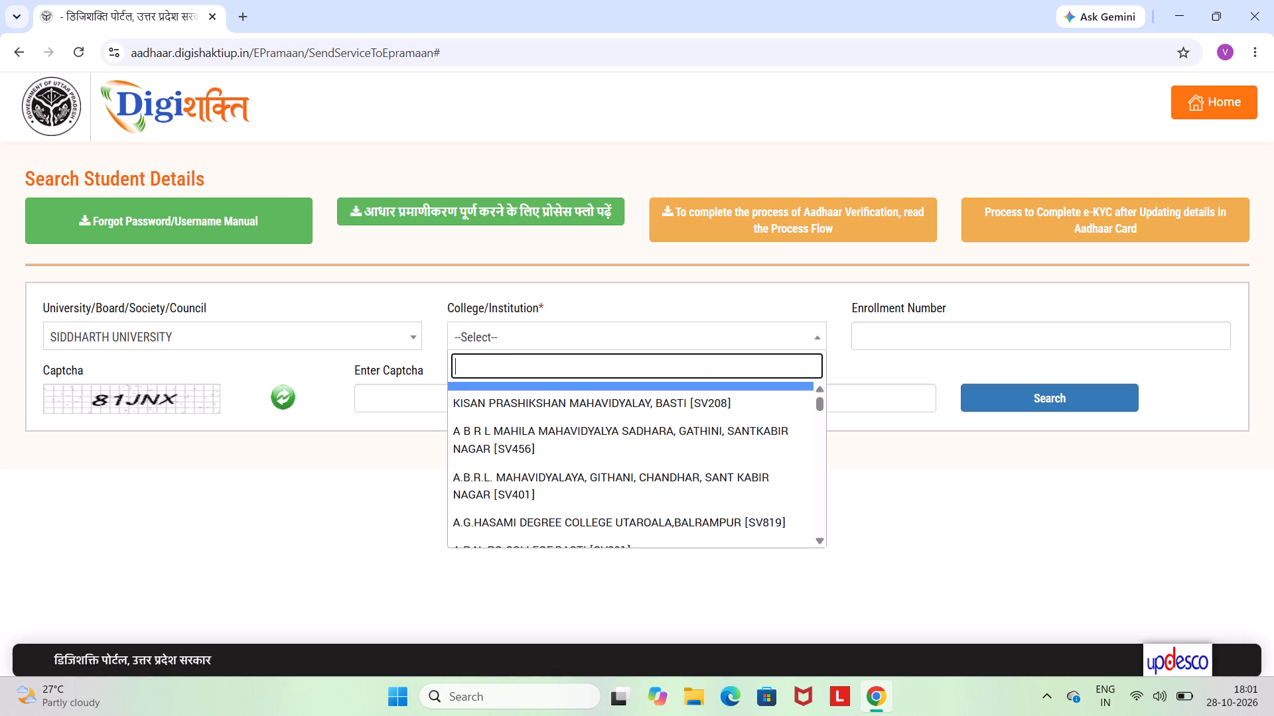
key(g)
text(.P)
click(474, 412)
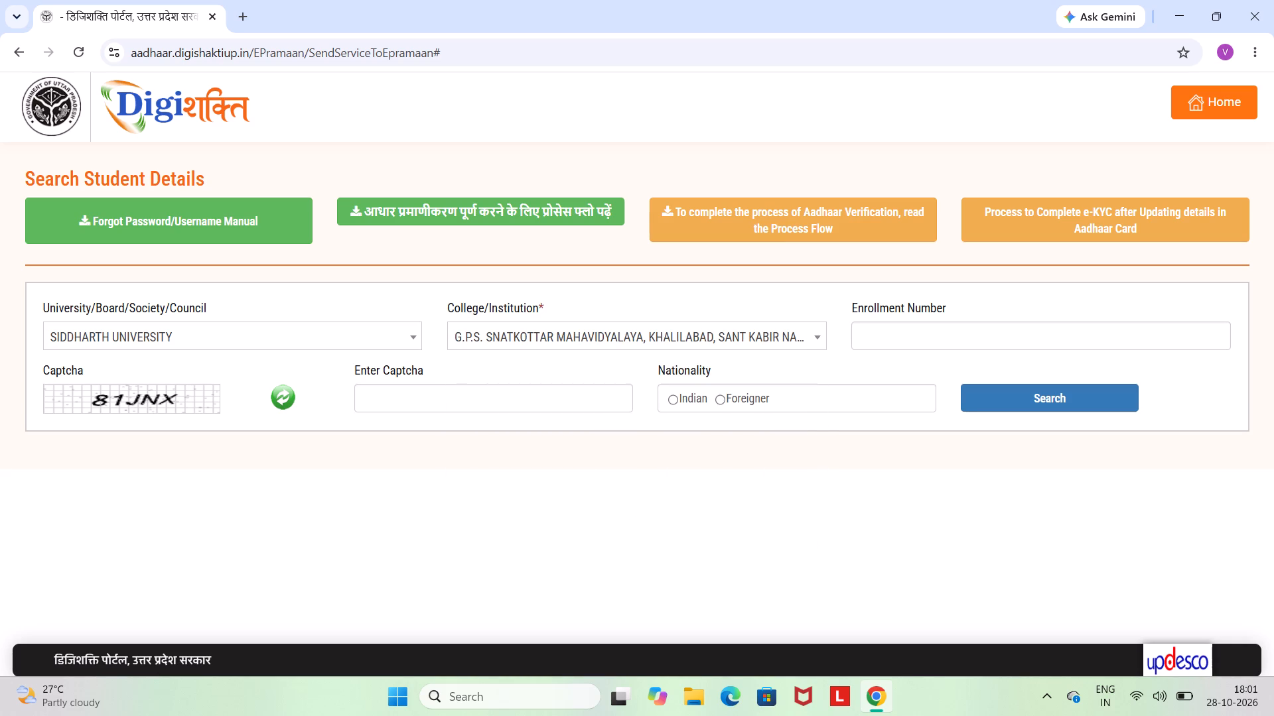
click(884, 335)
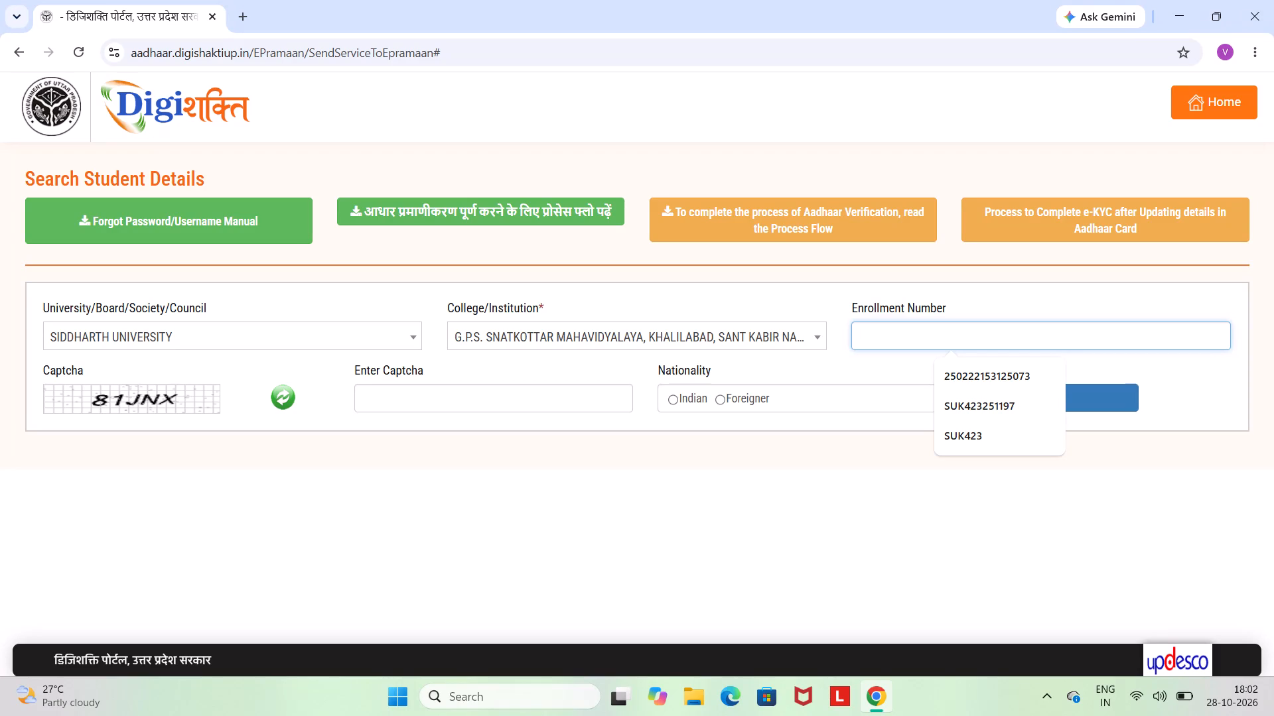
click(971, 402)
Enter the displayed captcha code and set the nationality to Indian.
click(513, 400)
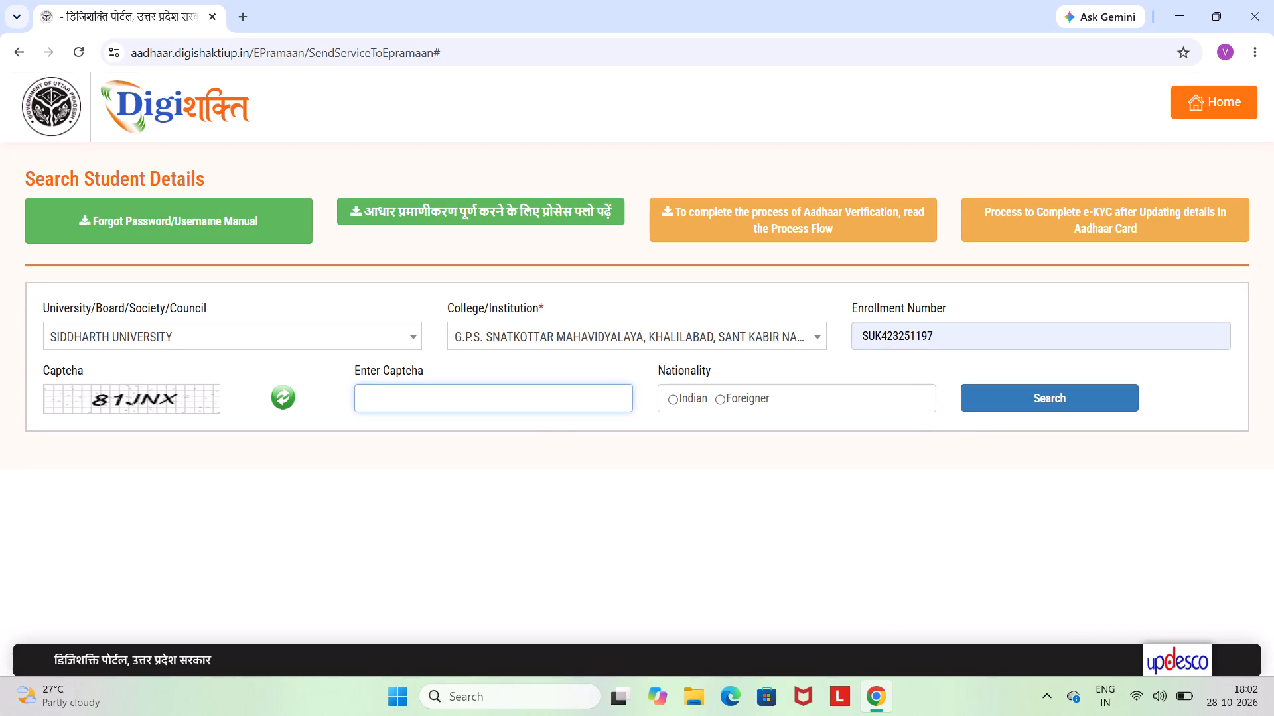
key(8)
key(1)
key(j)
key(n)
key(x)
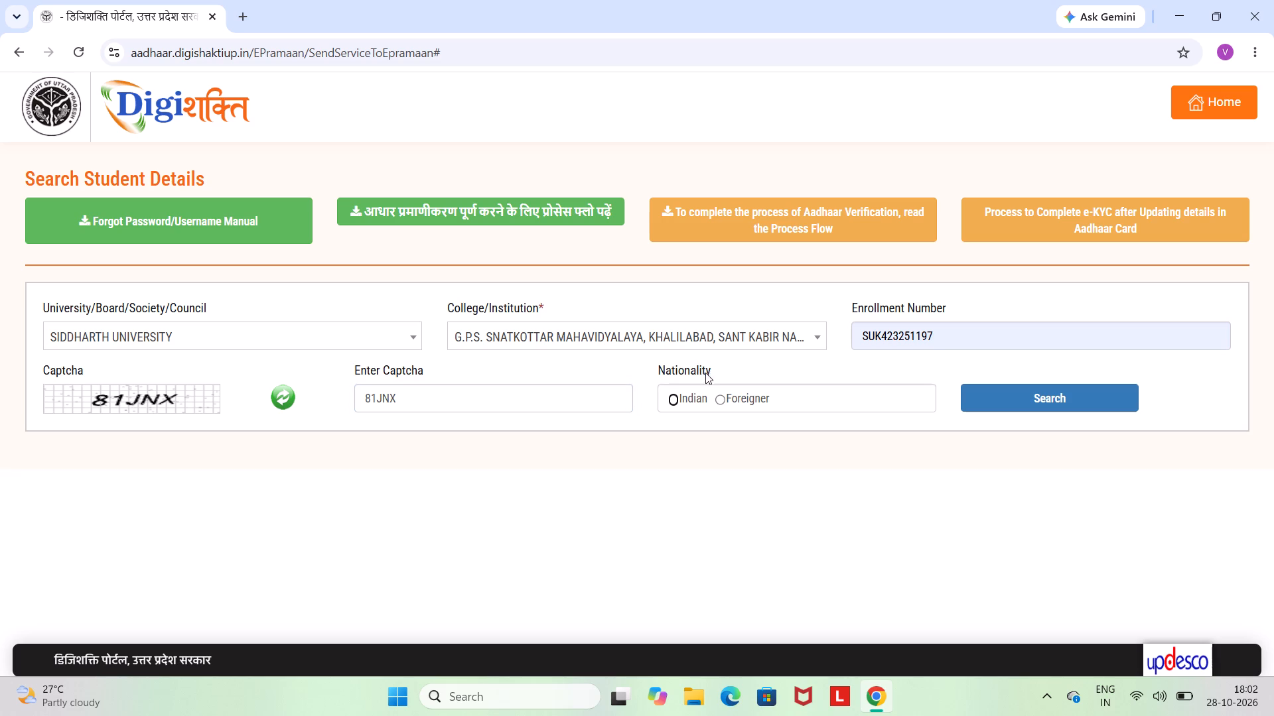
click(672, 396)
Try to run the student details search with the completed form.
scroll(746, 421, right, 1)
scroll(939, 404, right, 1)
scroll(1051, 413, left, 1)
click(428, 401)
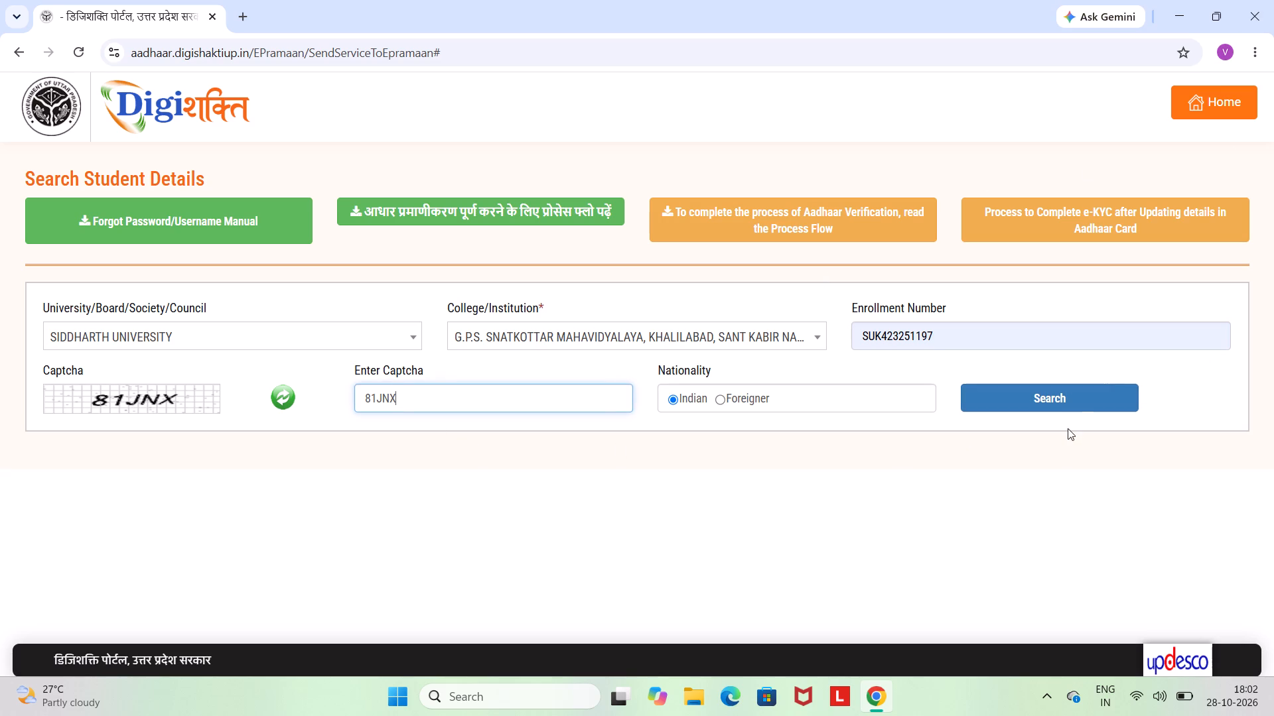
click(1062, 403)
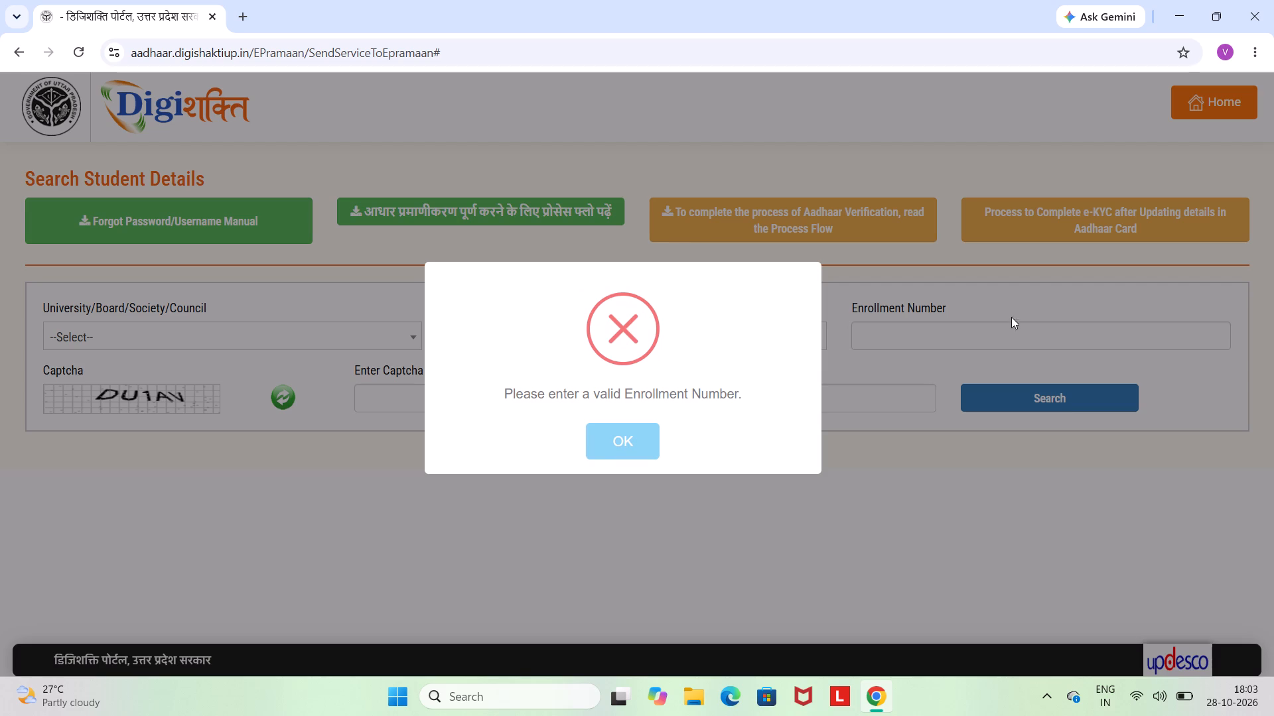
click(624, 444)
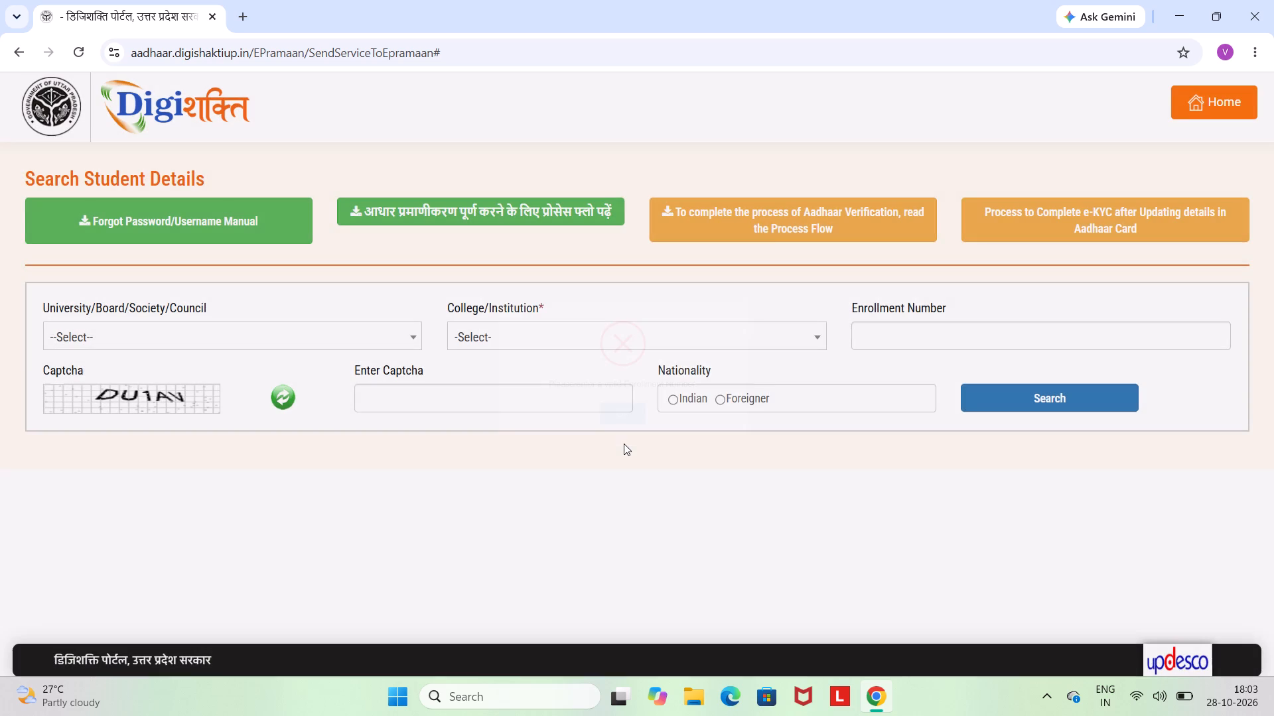
Choose DR. A.P.J. ABDUL KALAM TECHNICAL UNIVERSITY as the University/Board/Society/Council, filtering the universities by "D.".
click(409, 338)
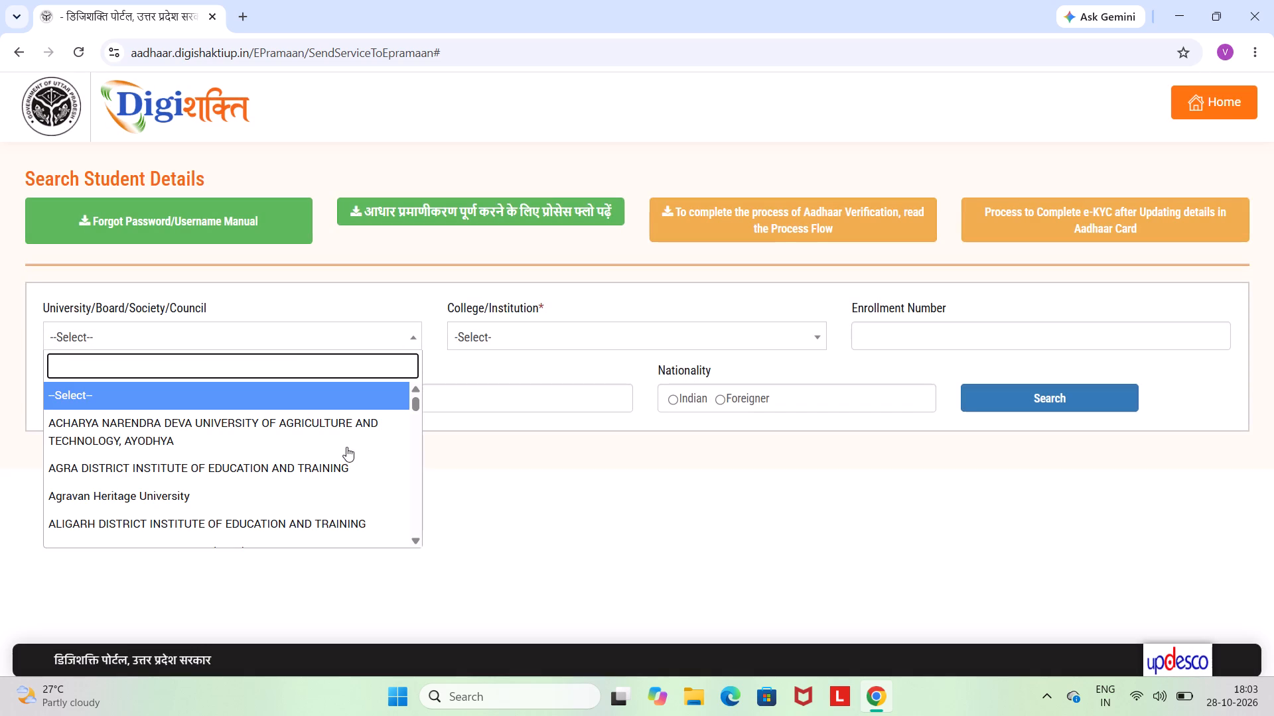
click(291, 355)
key(d)
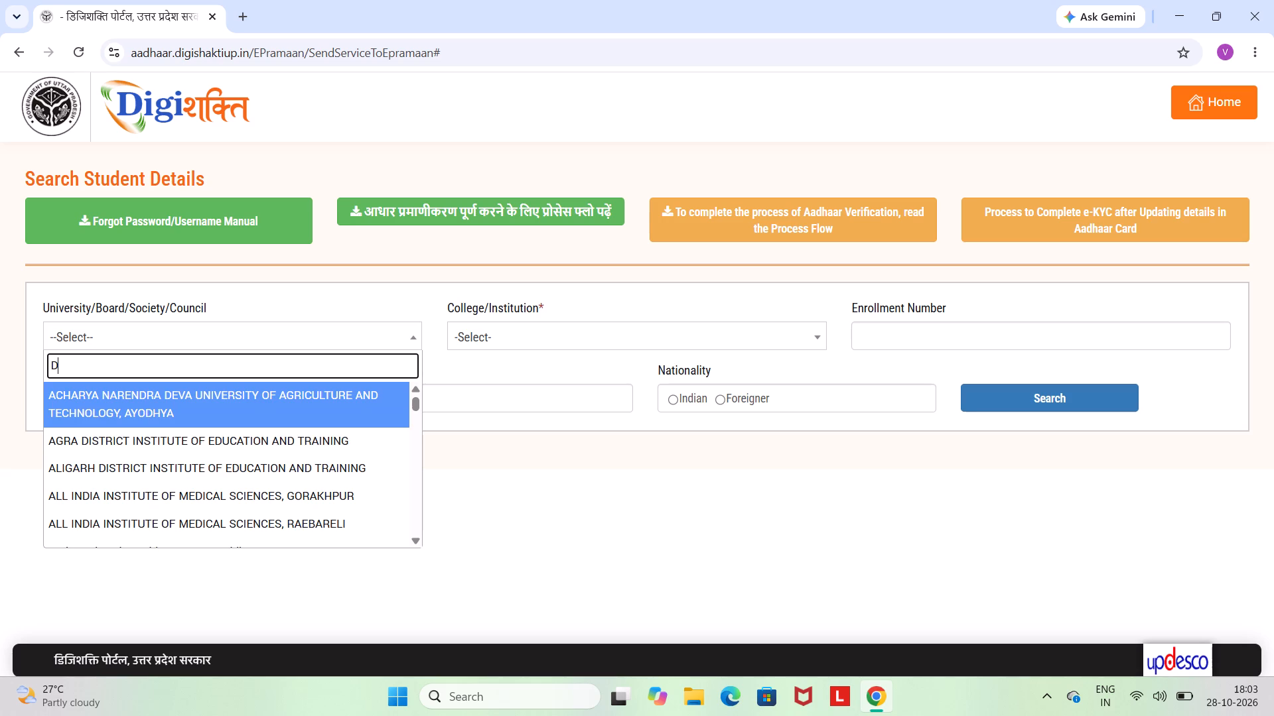
key(period)
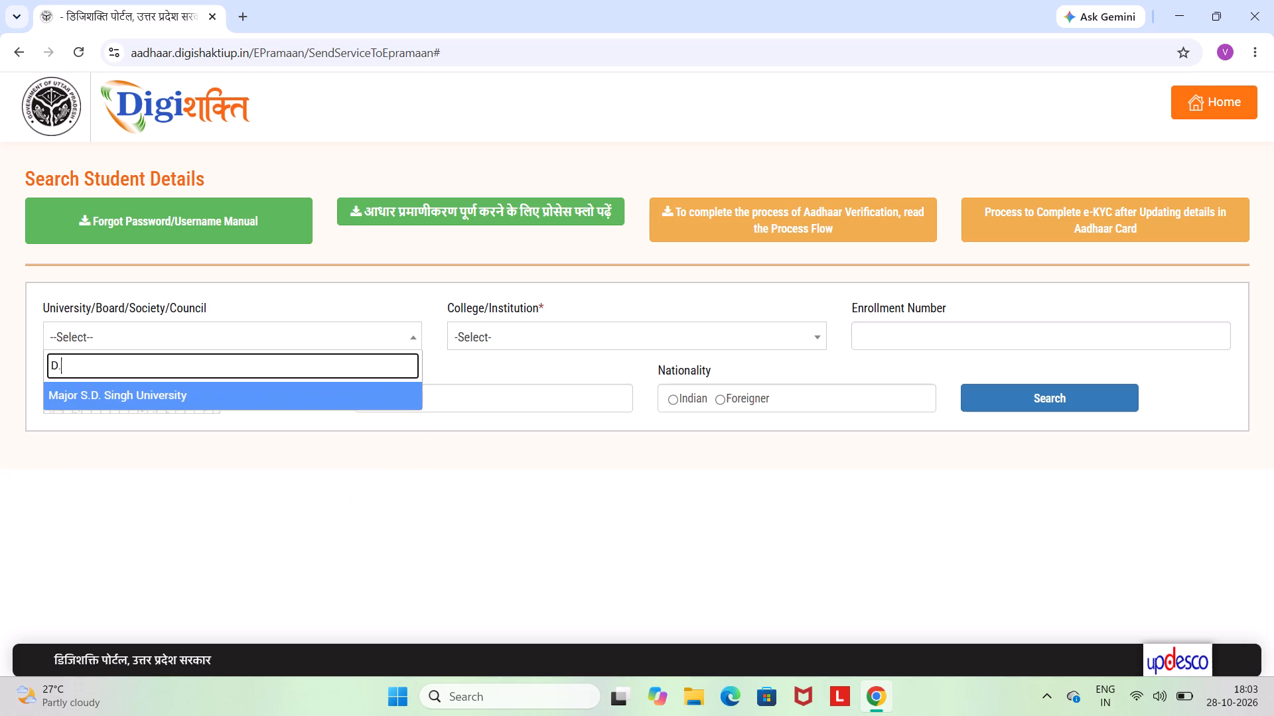
Choose DR. A.P.J. ABDUL KALAM TECHNICAL UNIVERSITY as the University/Board/Society/Council, filtering the universities by "Dr".
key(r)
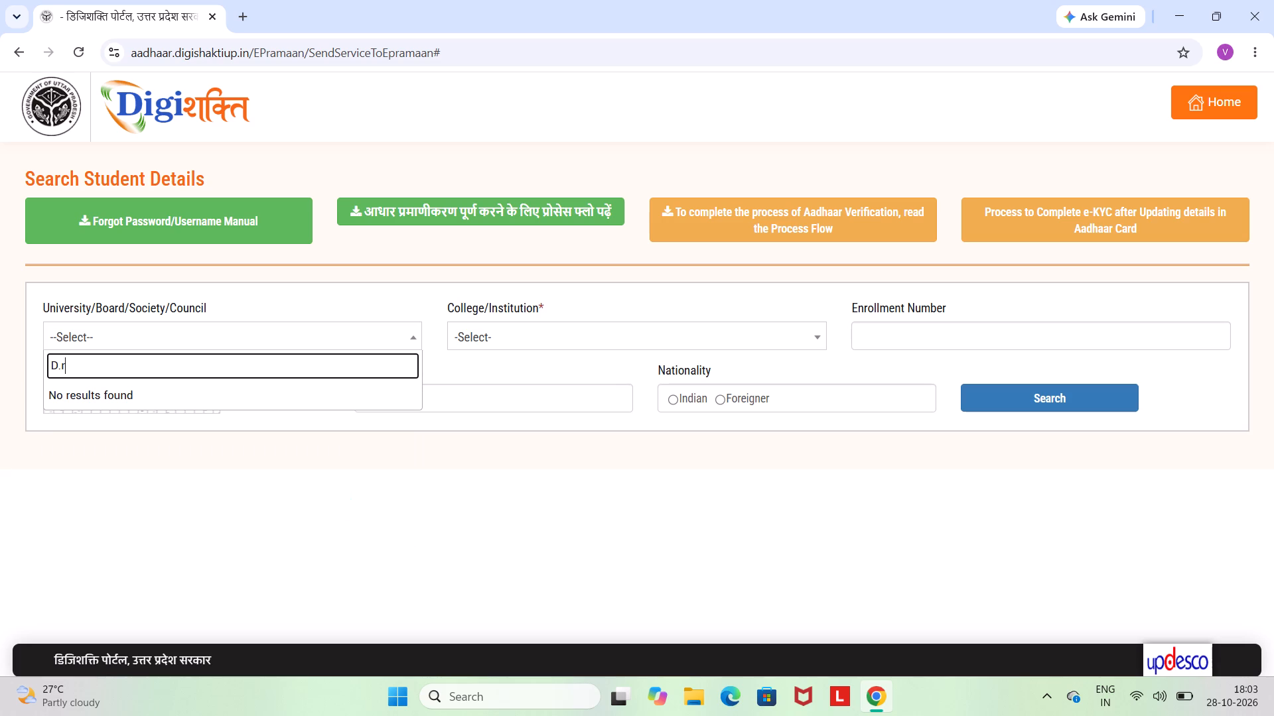
click(129, 362)
key(BackSpace)
key(BackSpace)
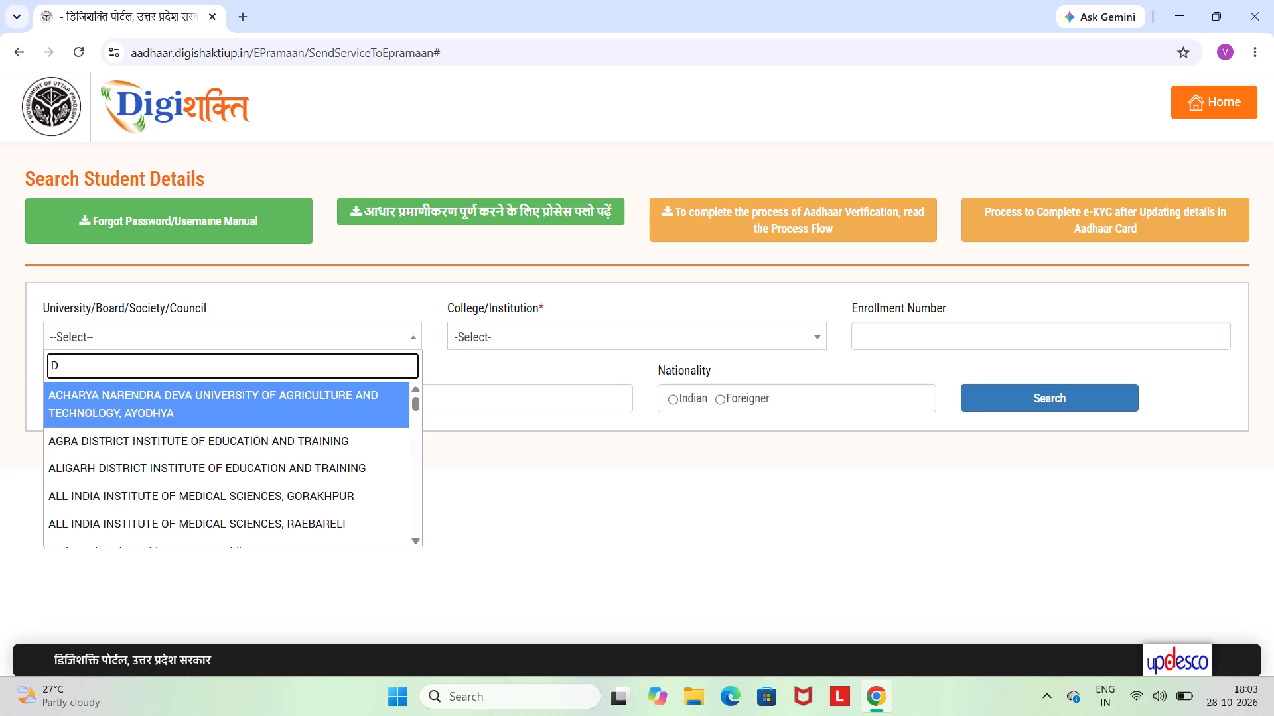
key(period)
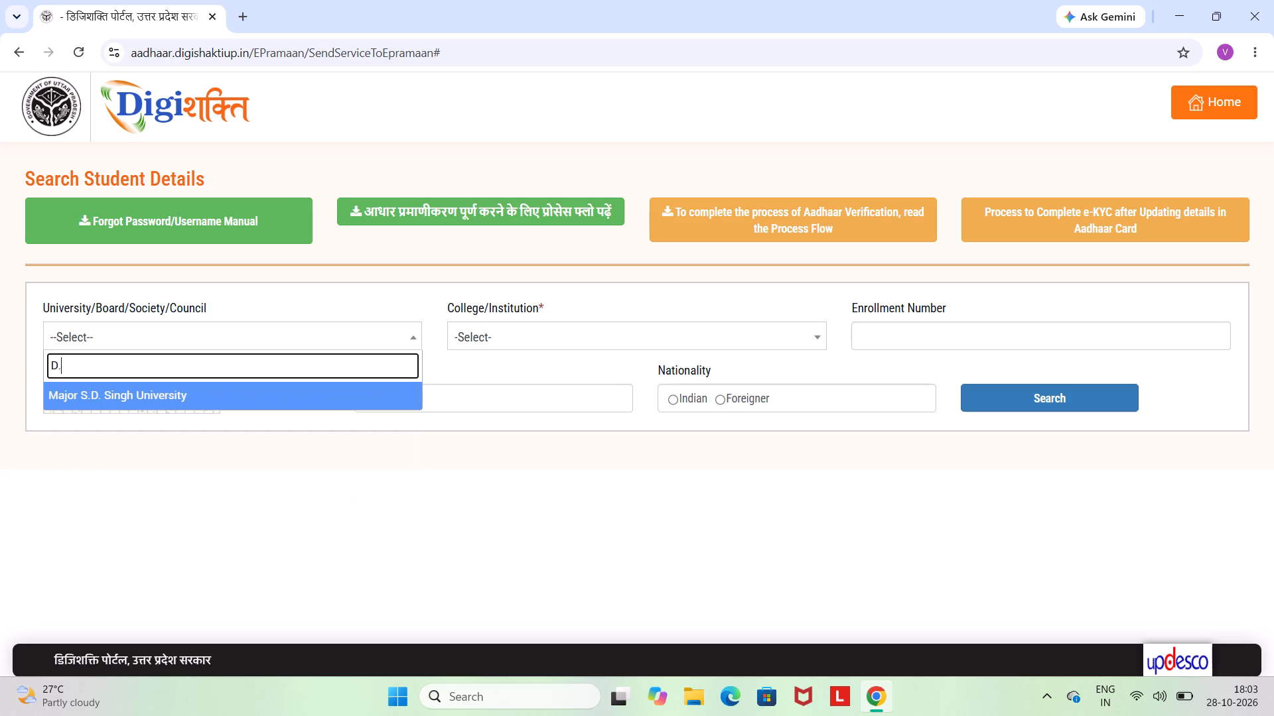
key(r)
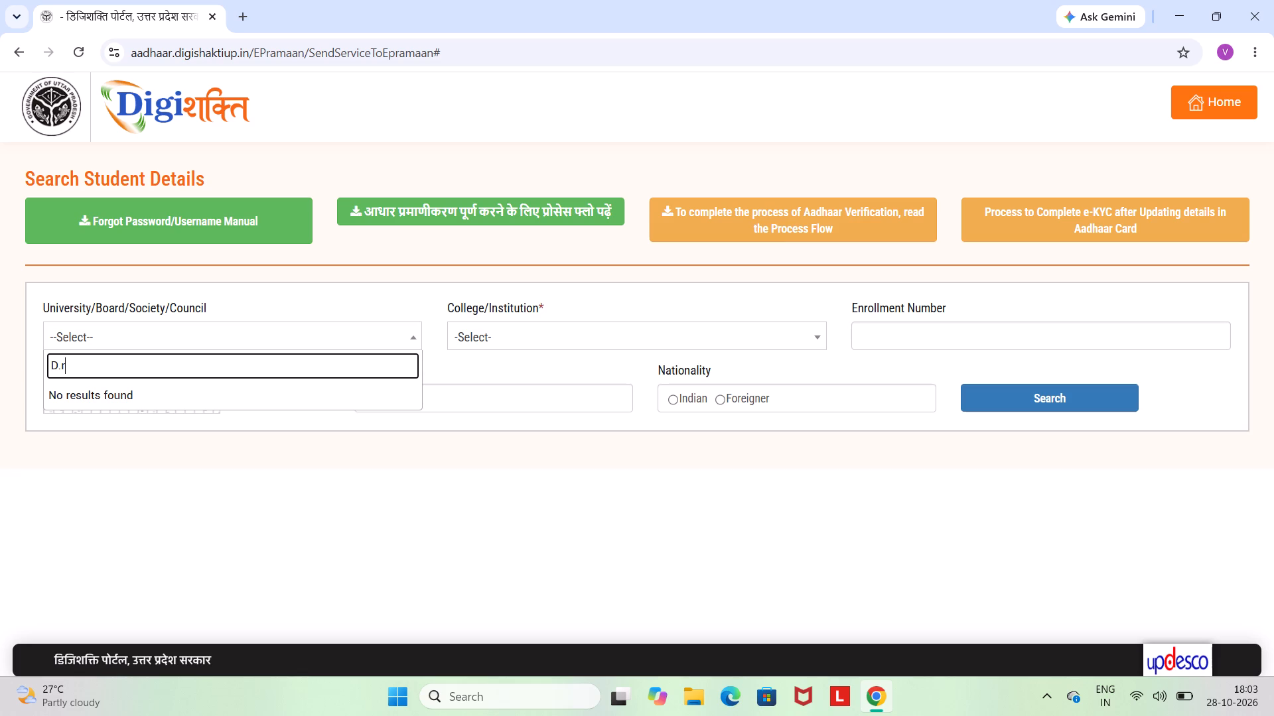
key(BackSpace)
key(BackSpace)
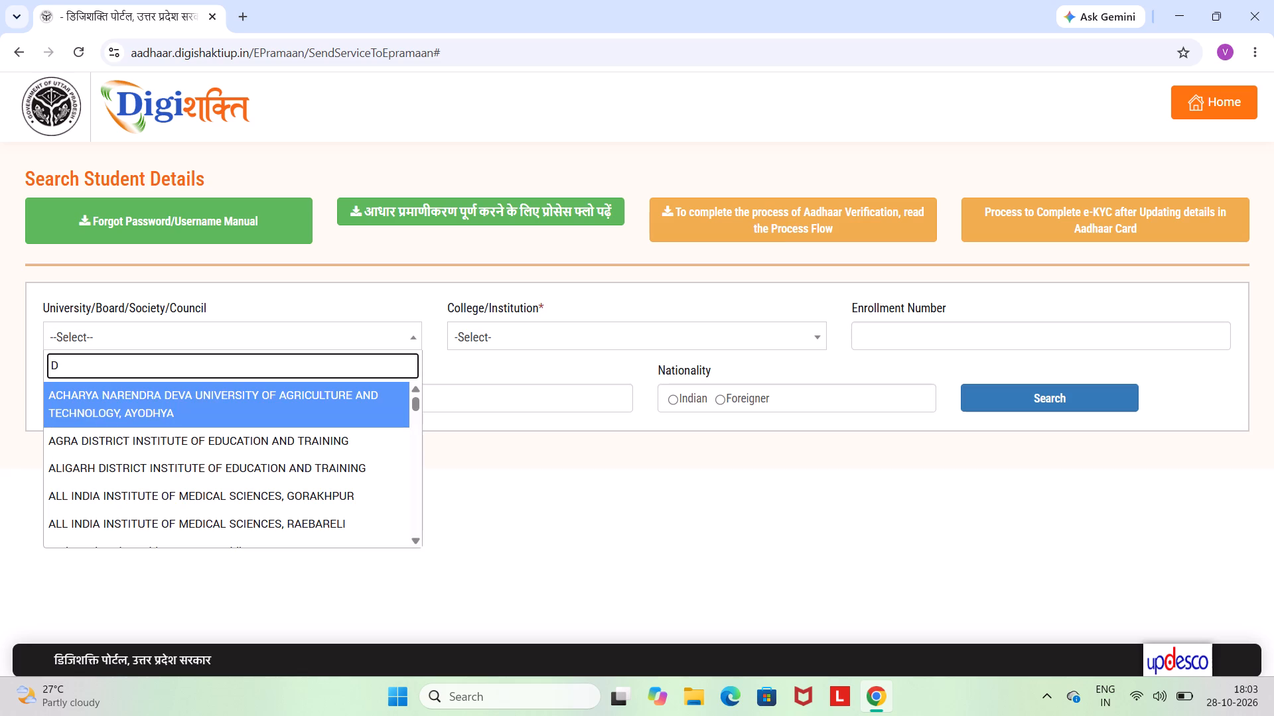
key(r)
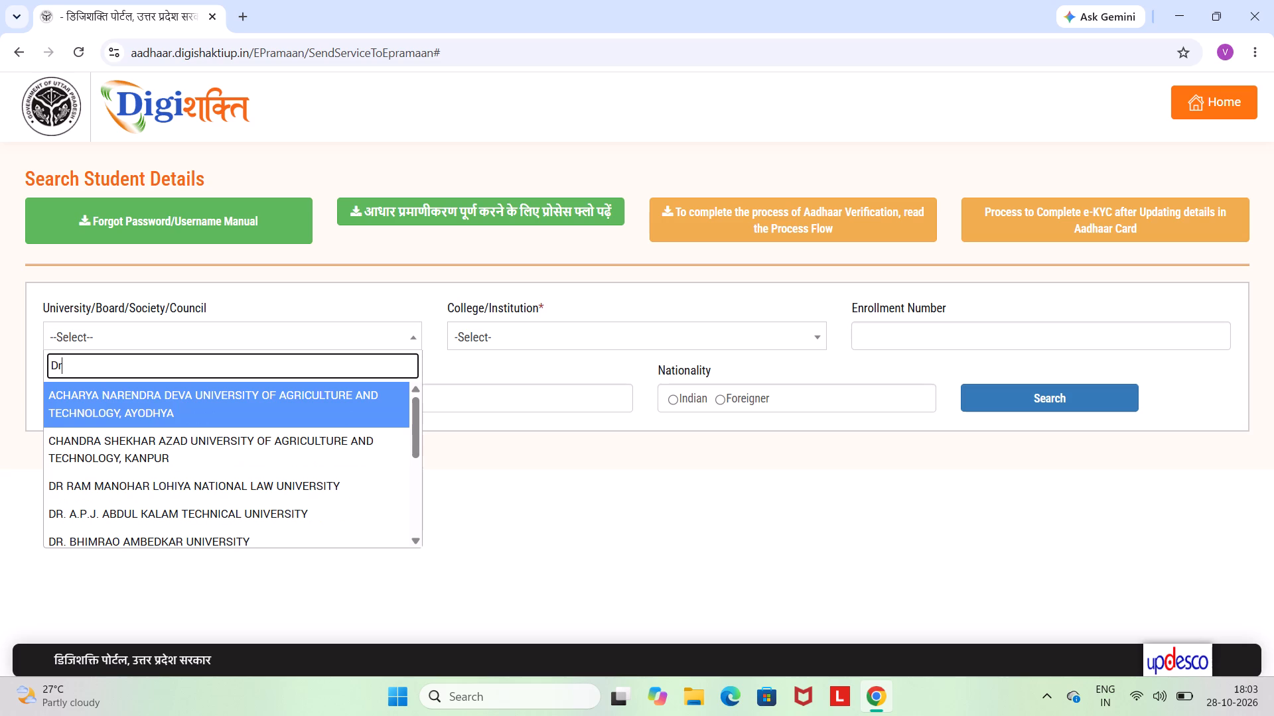
click(147, 508)
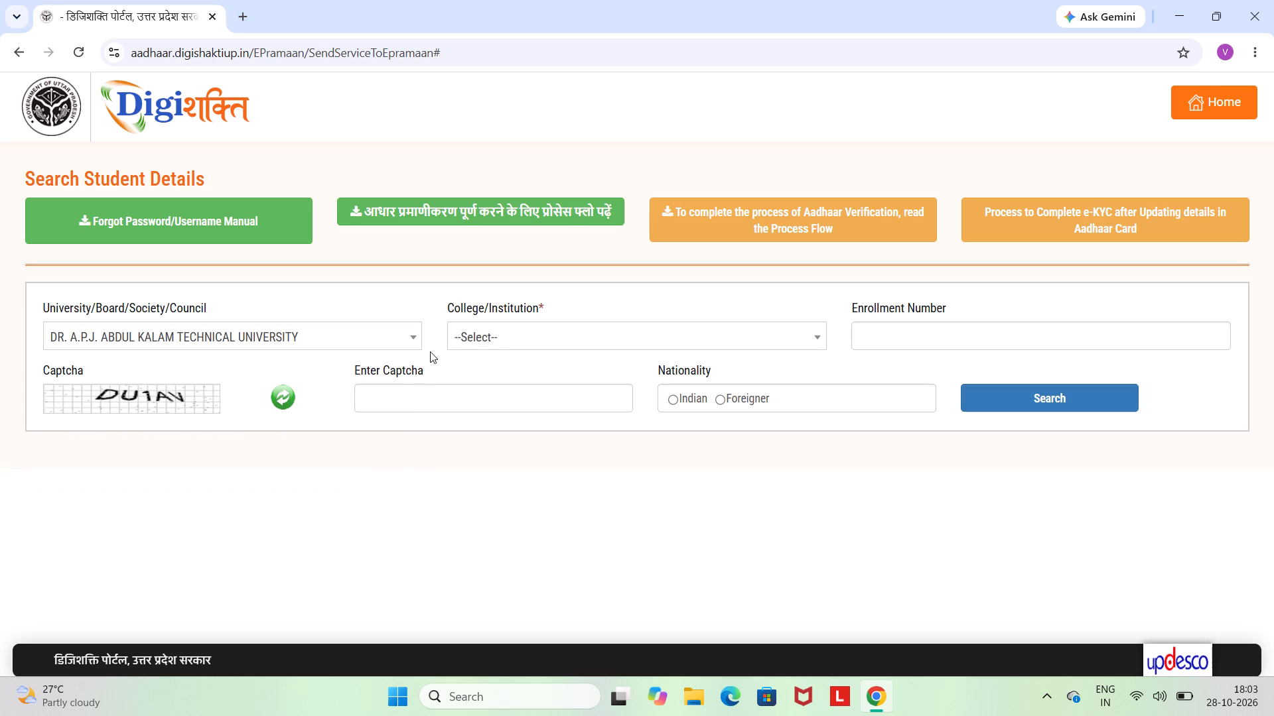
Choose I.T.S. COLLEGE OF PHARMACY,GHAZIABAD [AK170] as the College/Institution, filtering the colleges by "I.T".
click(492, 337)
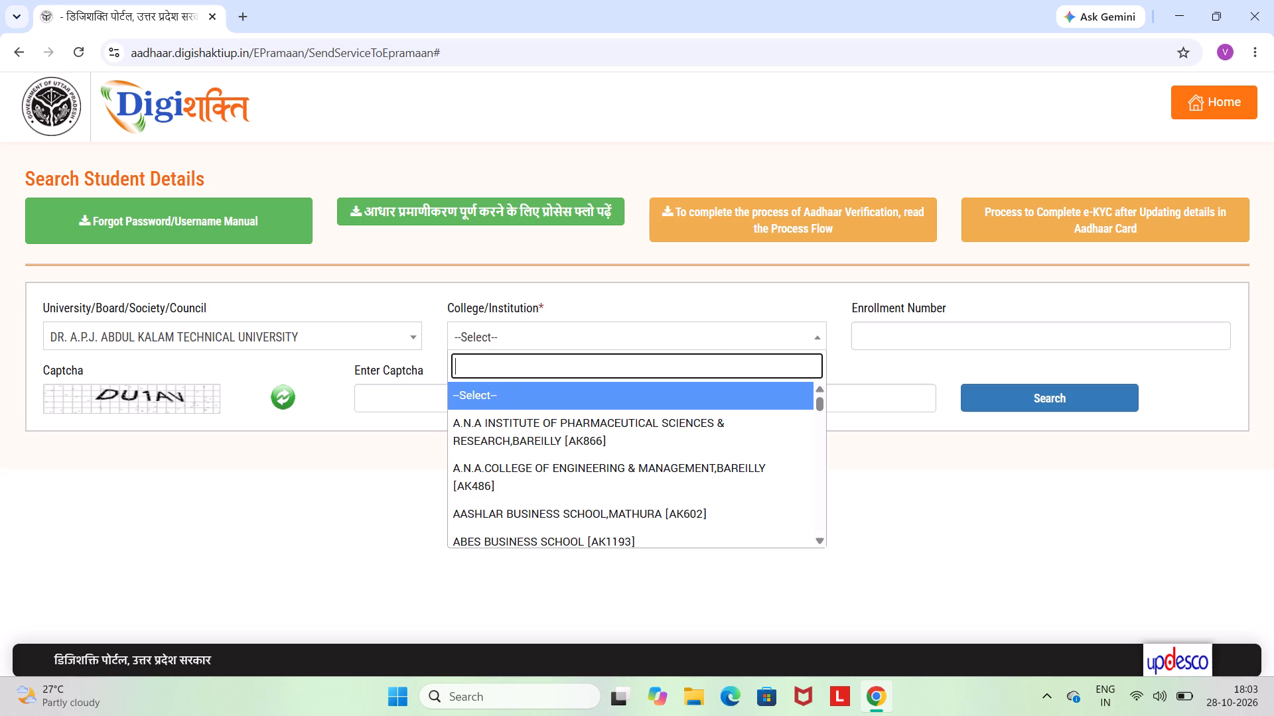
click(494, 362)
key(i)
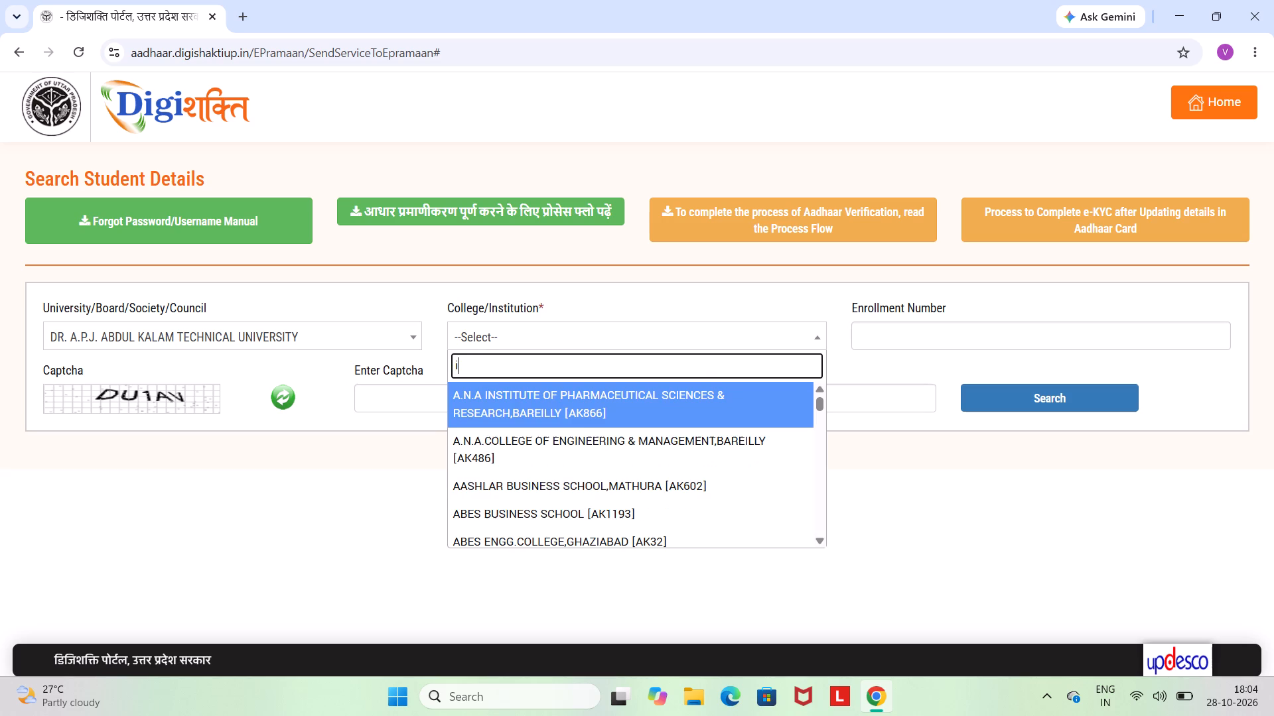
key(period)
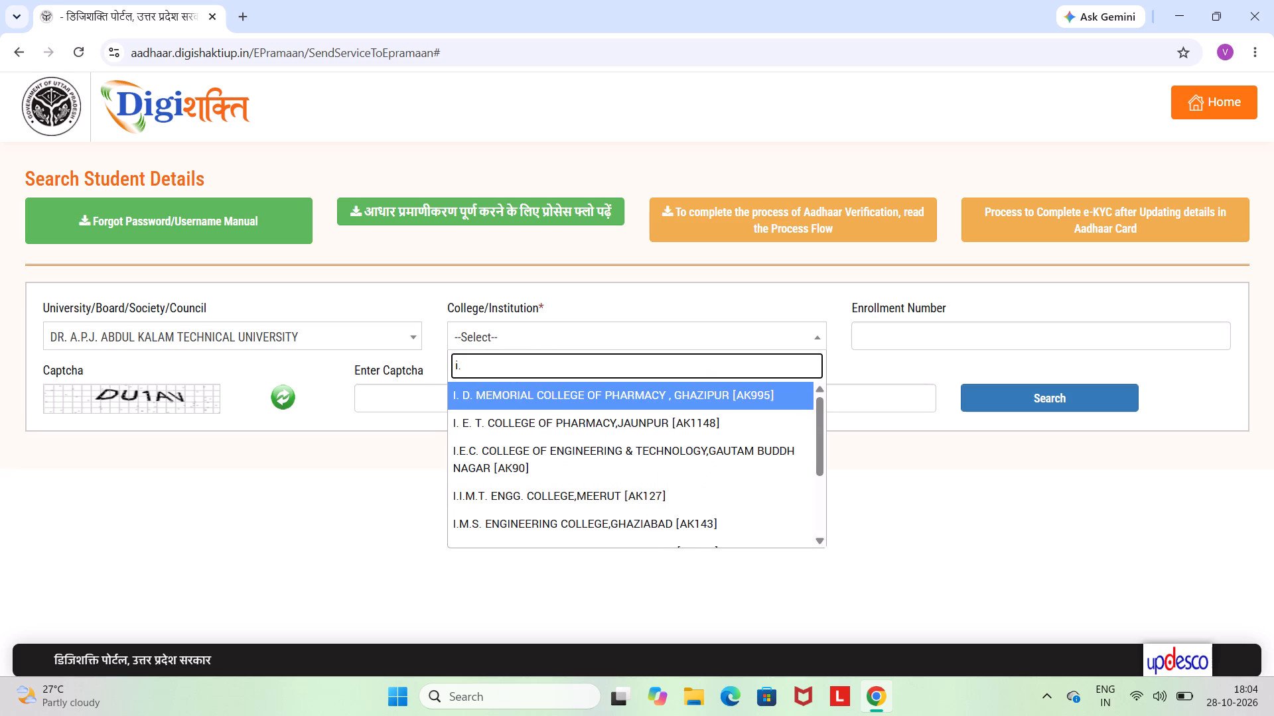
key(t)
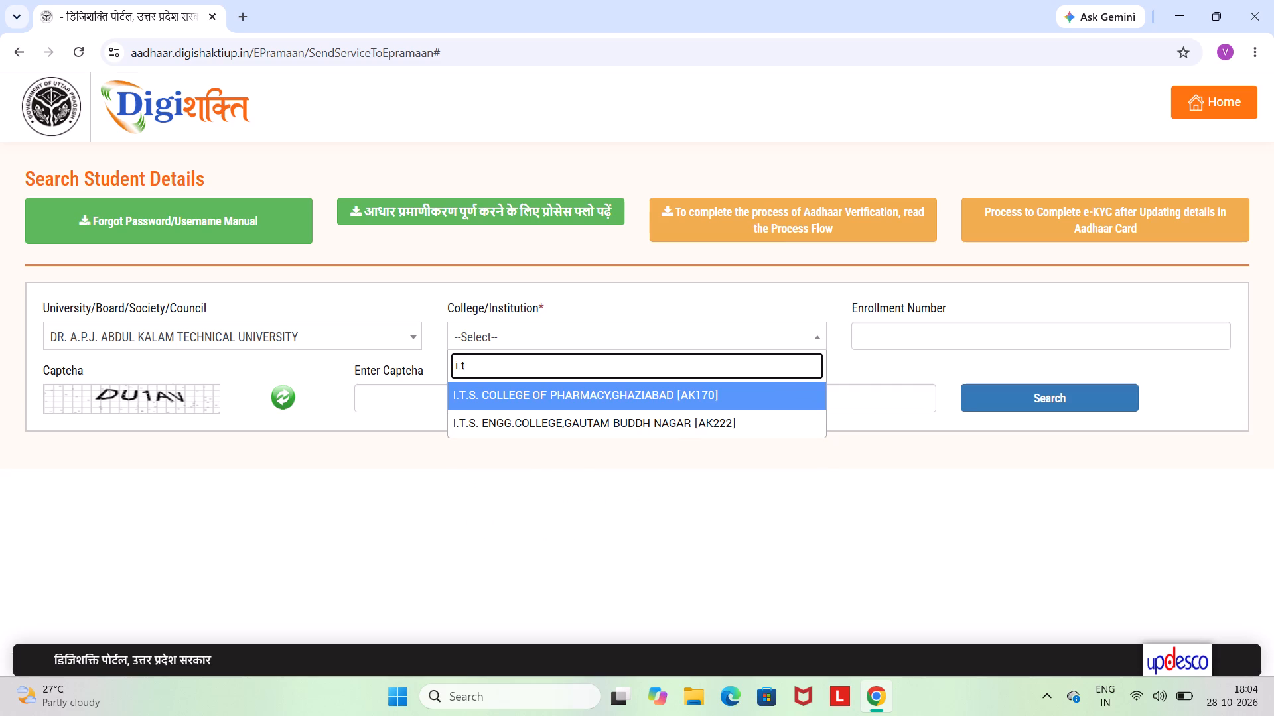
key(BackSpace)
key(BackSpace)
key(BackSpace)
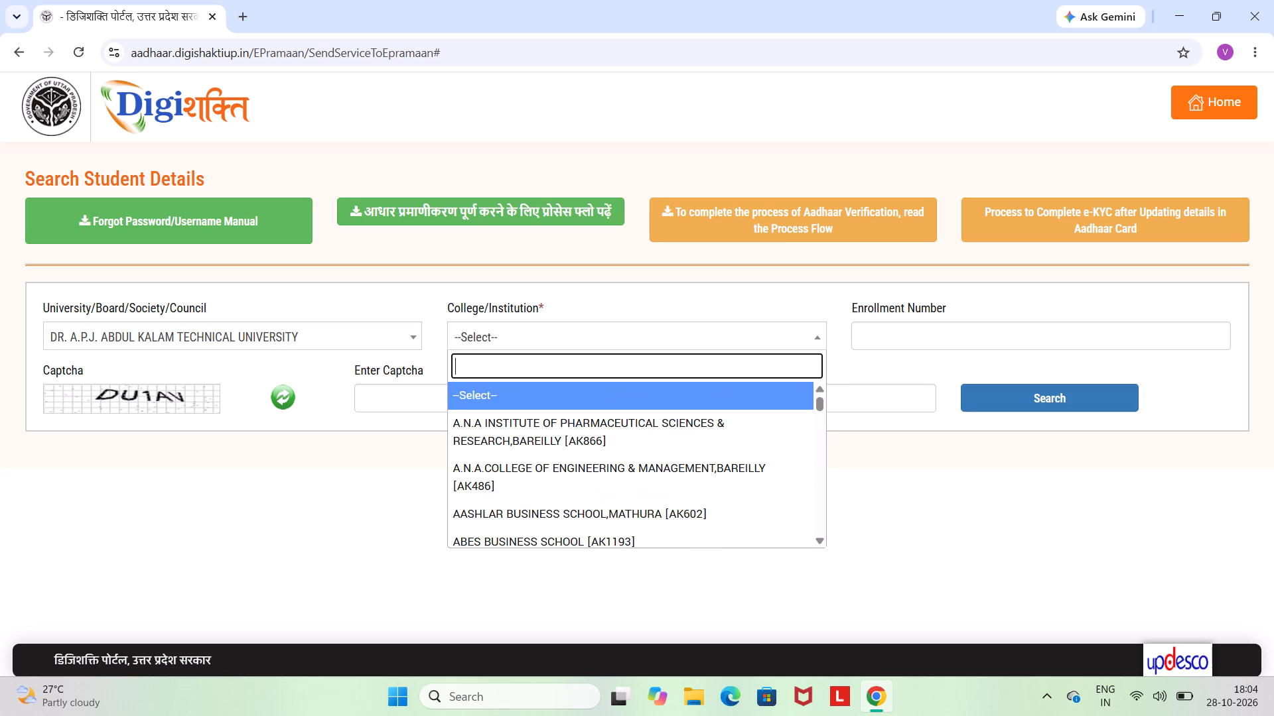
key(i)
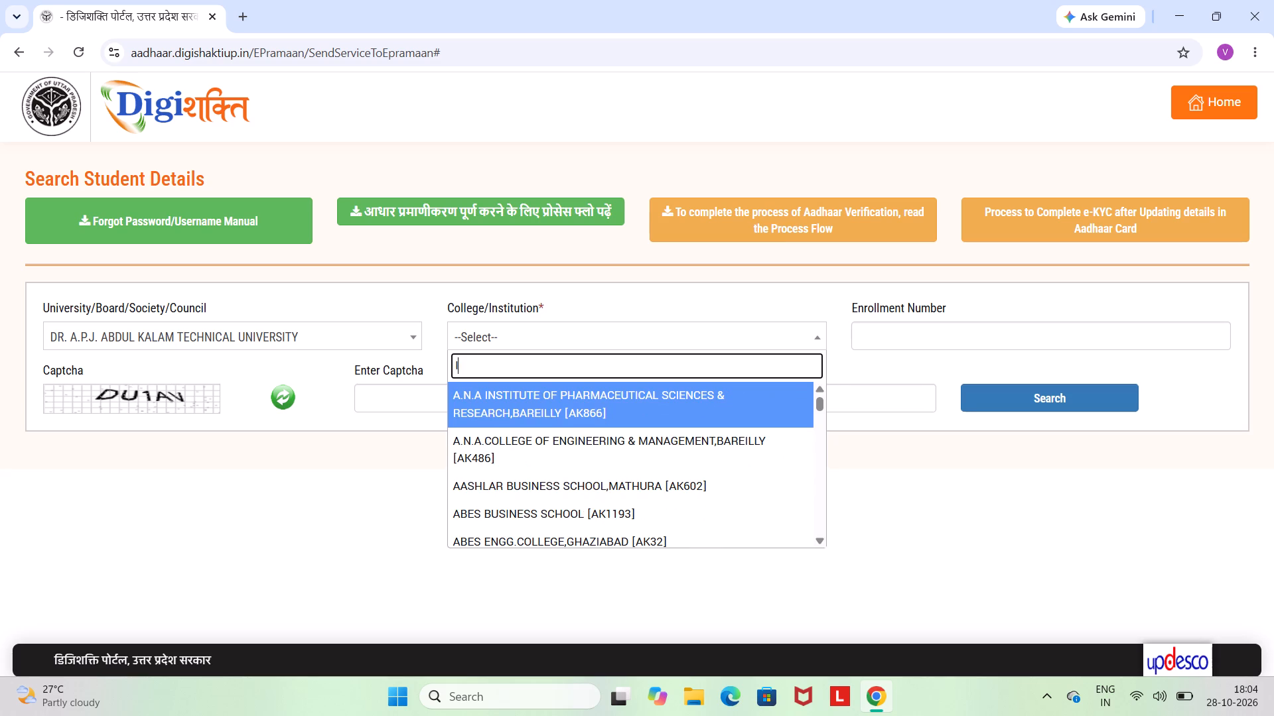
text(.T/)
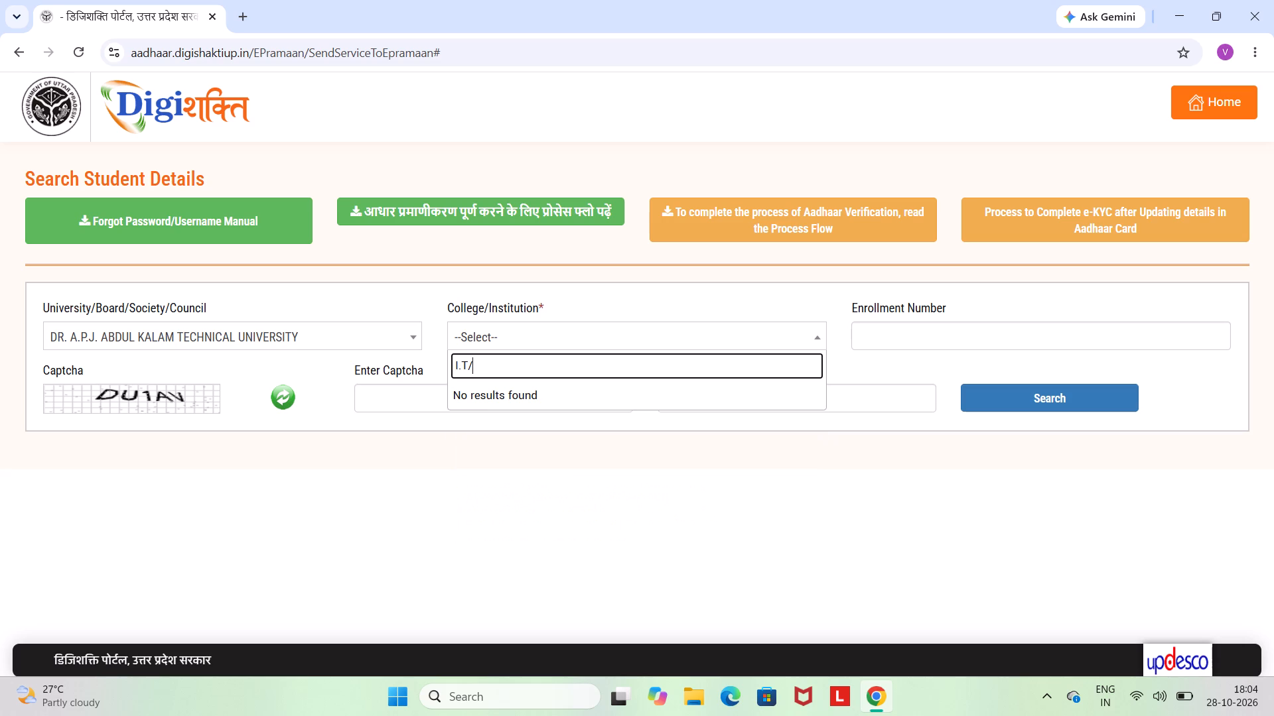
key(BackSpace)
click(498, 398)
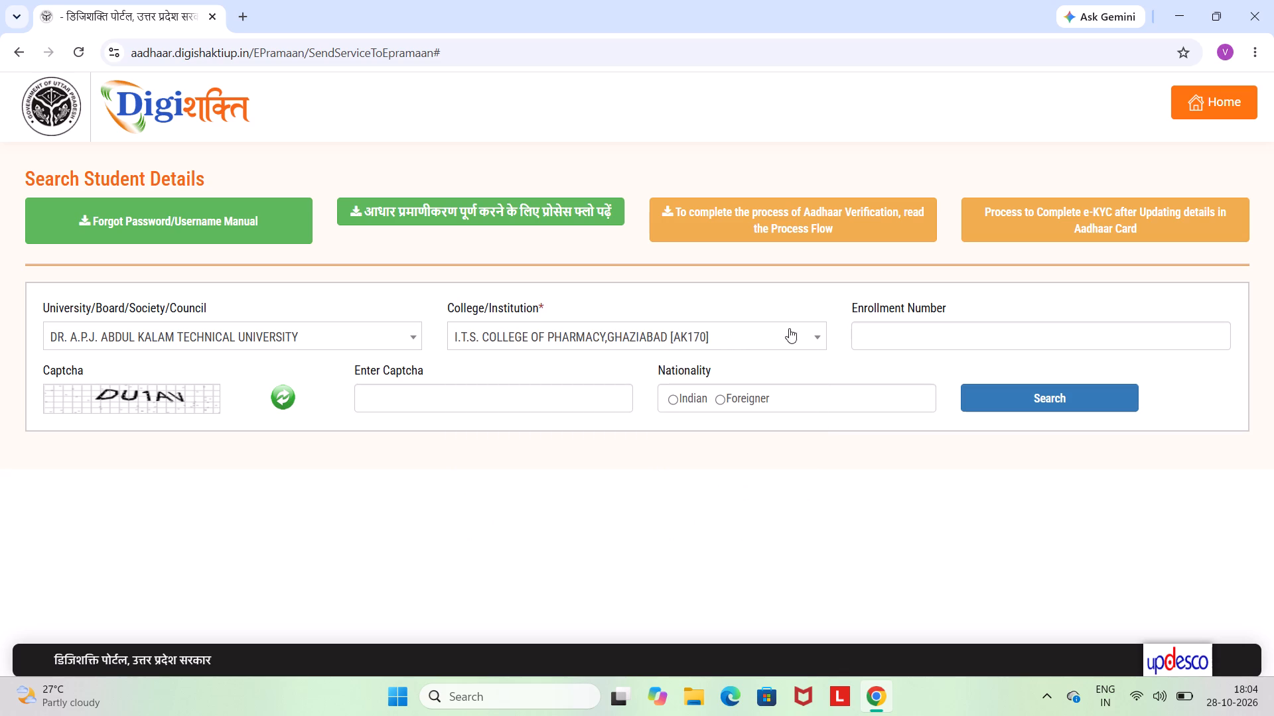
Change the College/Institution to I.T.S. ENGG.COLLEGE,GAUTAM BUDDH NAGAR [AK222].
click(820, 337)
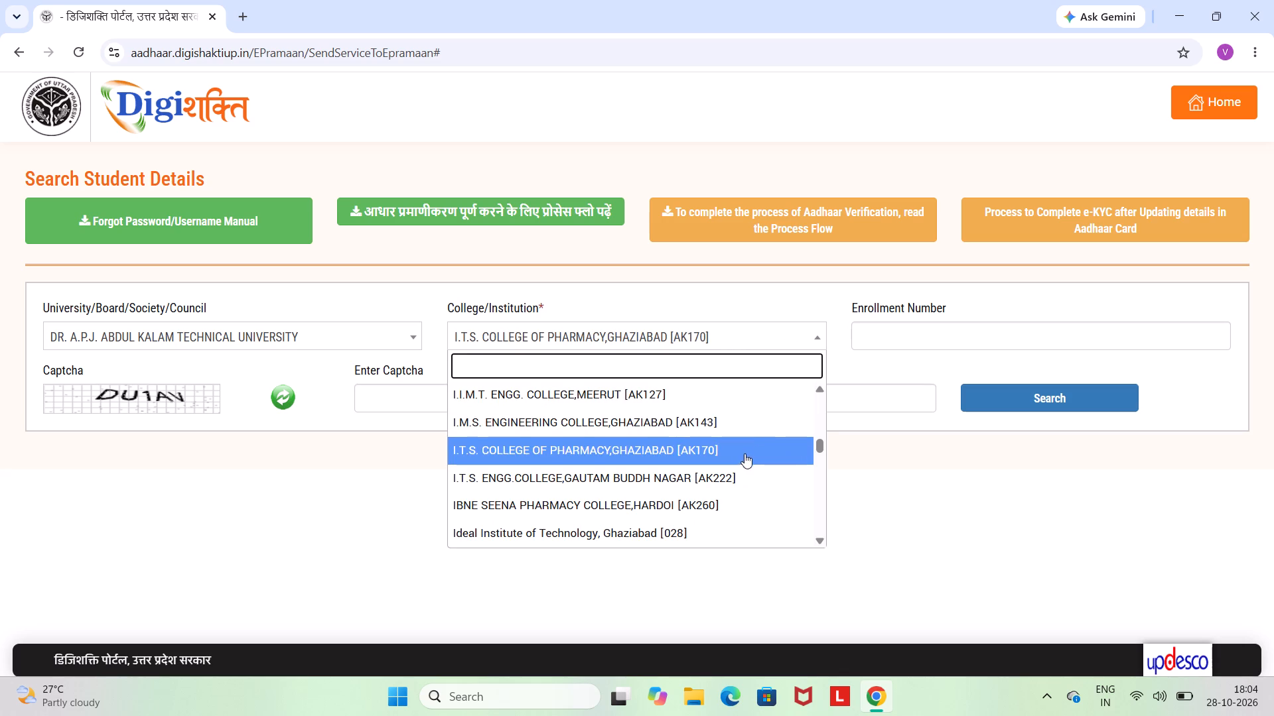
click(737, 469)
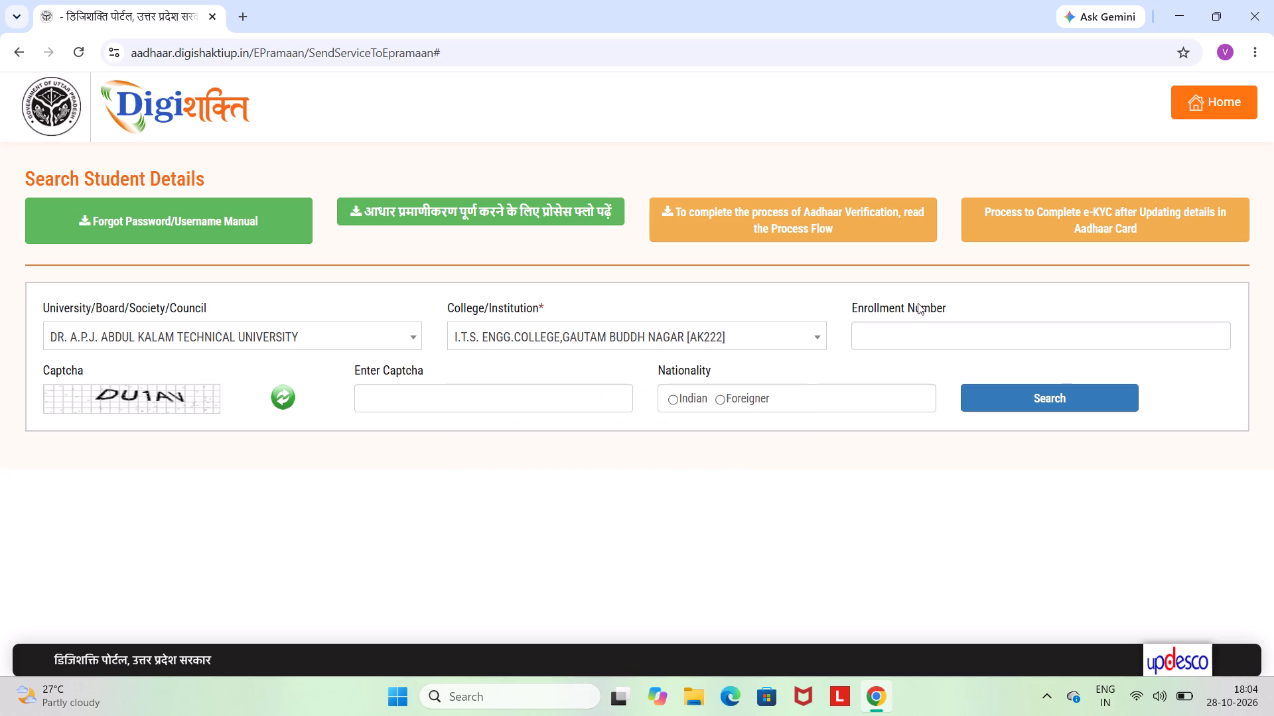
Fill in the student's all-numeric enrollment number from the saved entries.
click(902, 335)
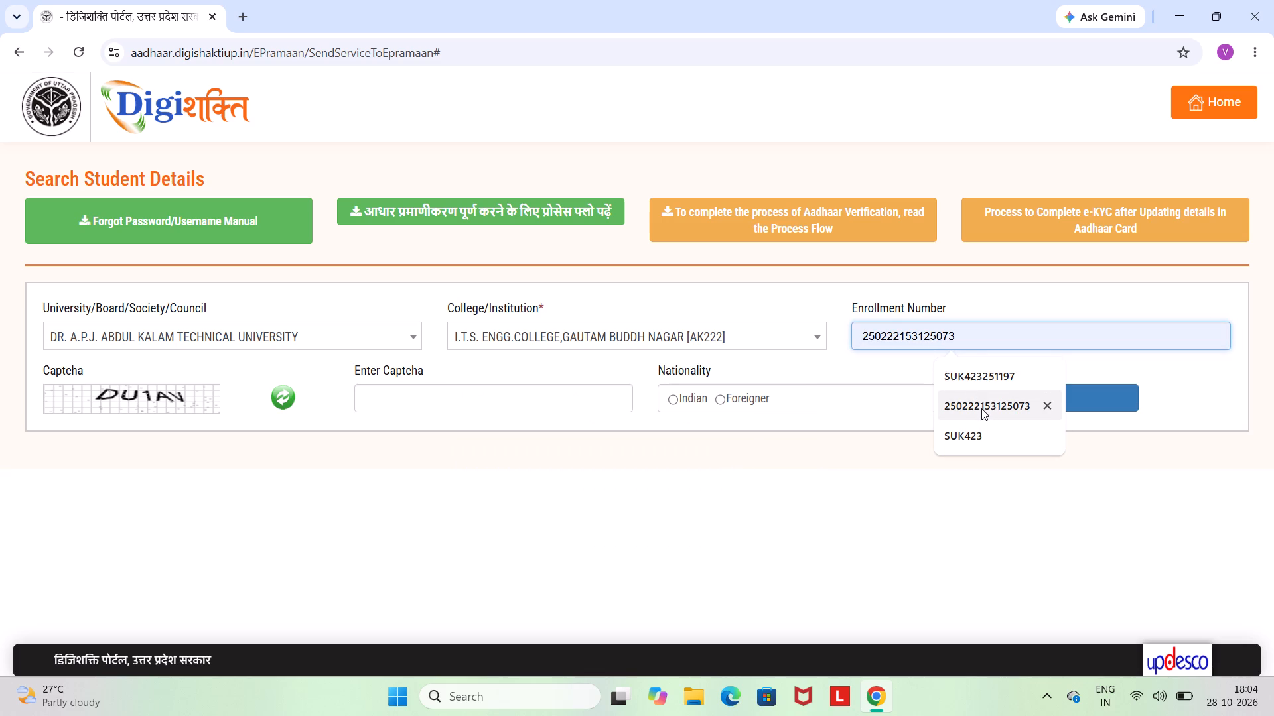
click(981, 408)
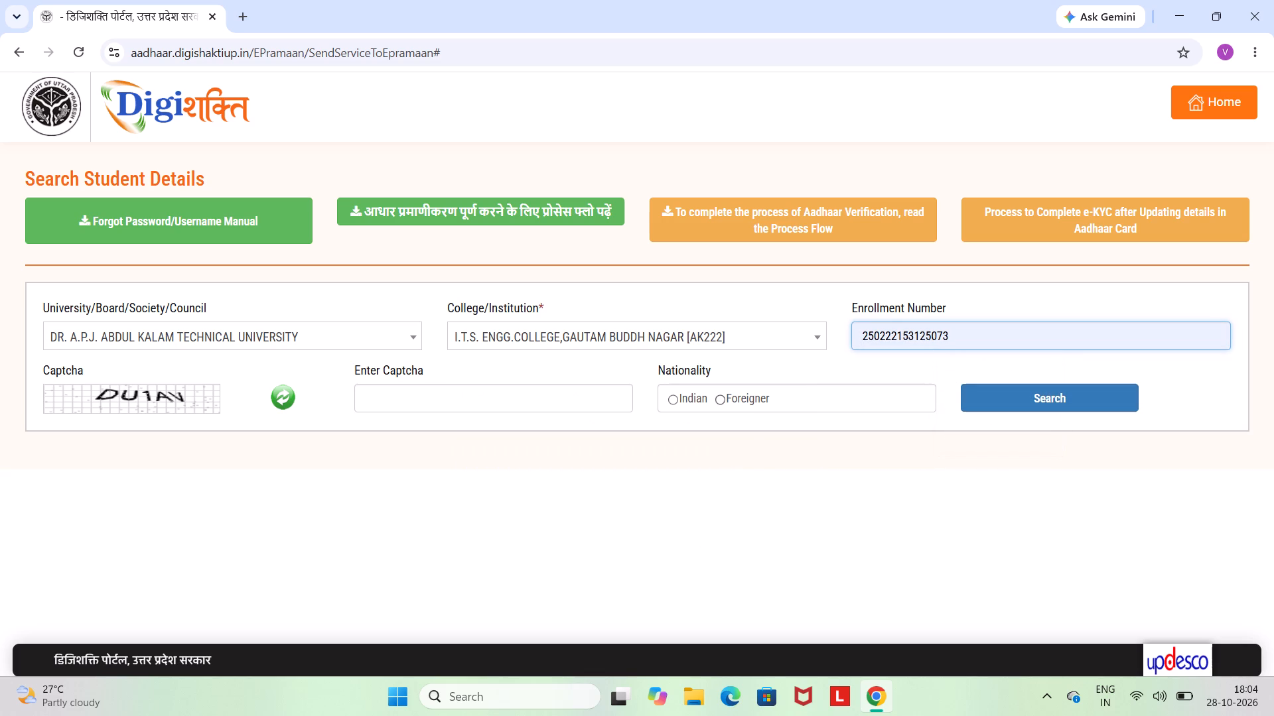
Enter the displayed captcha code and set the nationality to Indian.
click(459, 405)
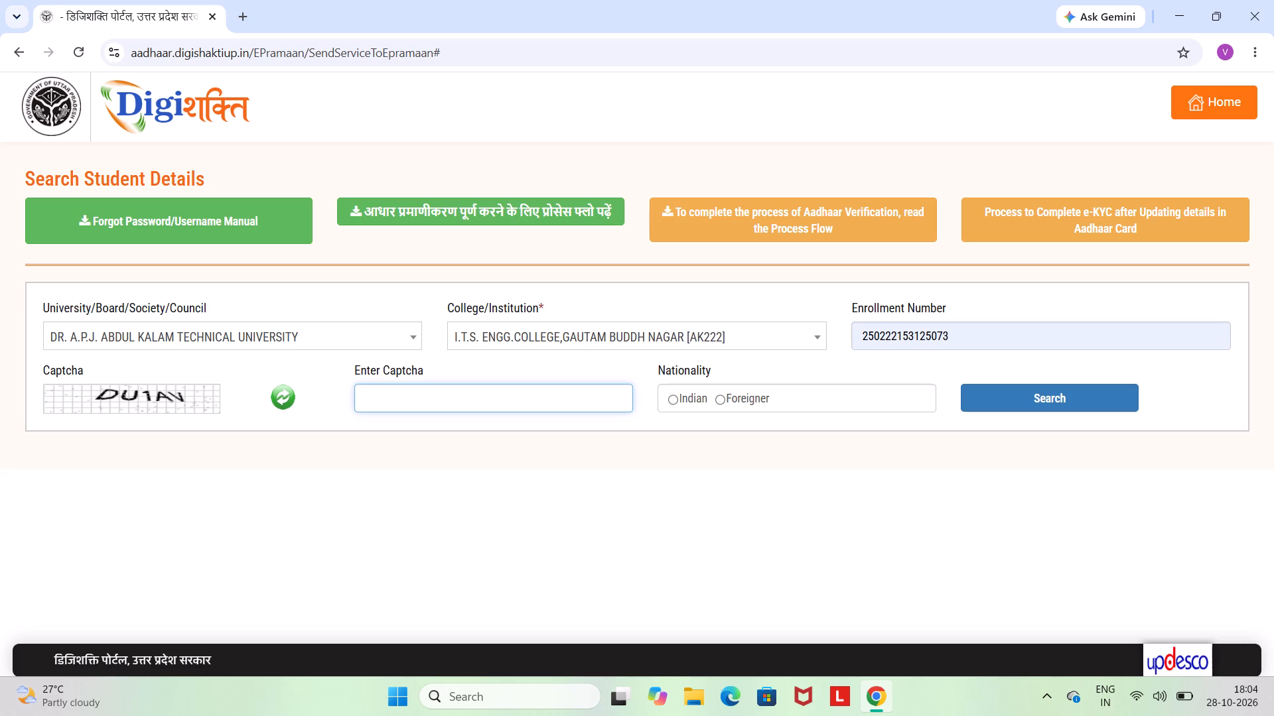
key(d)
key(u)
key(1)
key(a)
key(v)
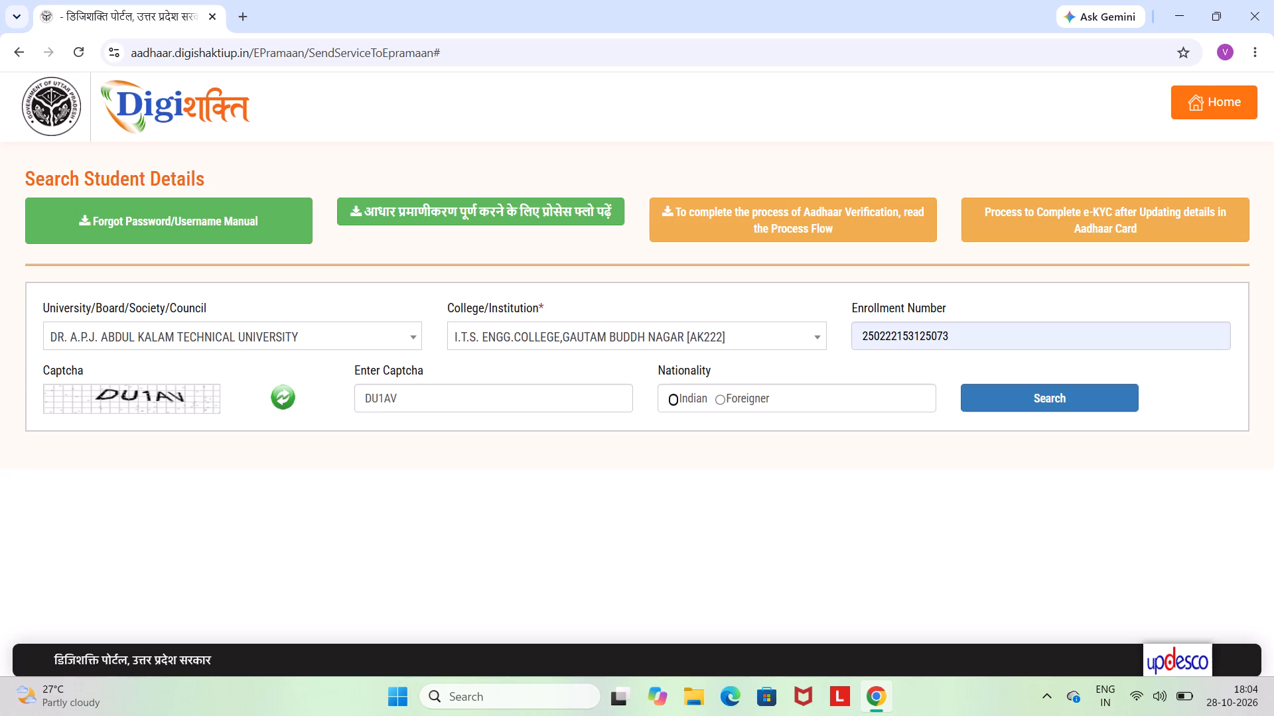
click(671, 401)
Run the student search with the completed form and examine the student details and Aadhaar e-KYC verification status.
click(987, 388)
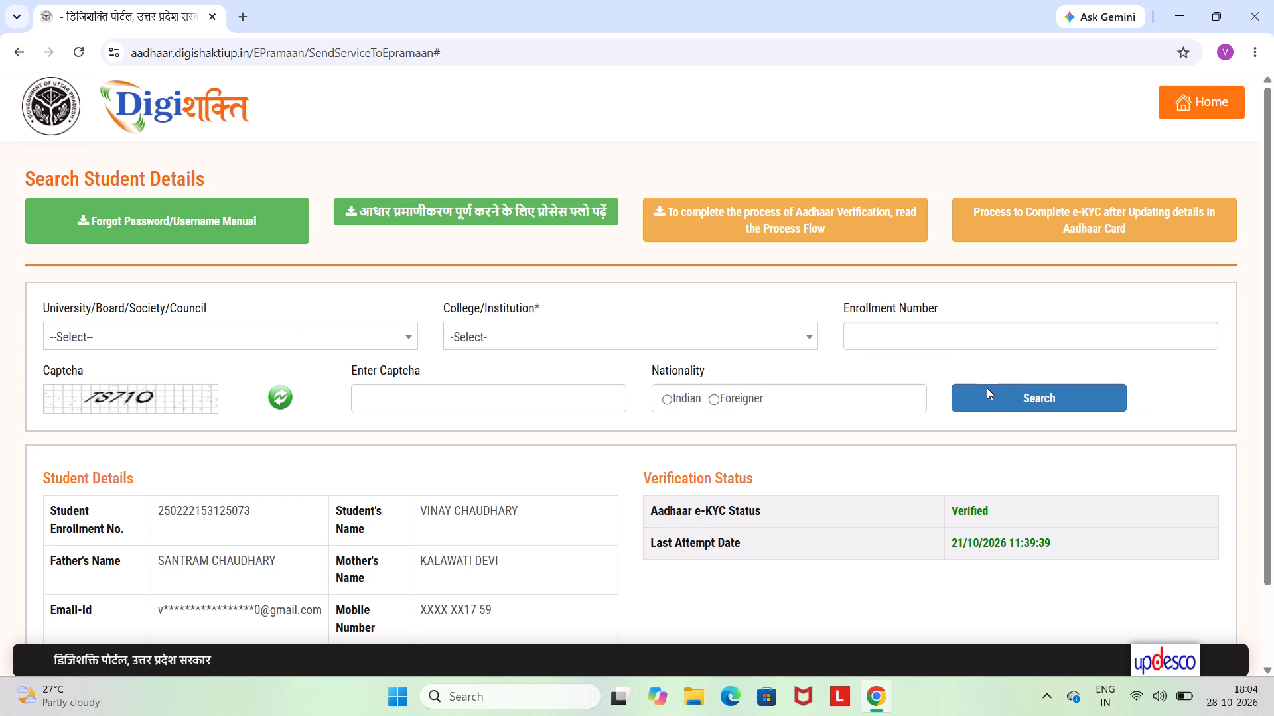
scroll(987, 388, down, 1)
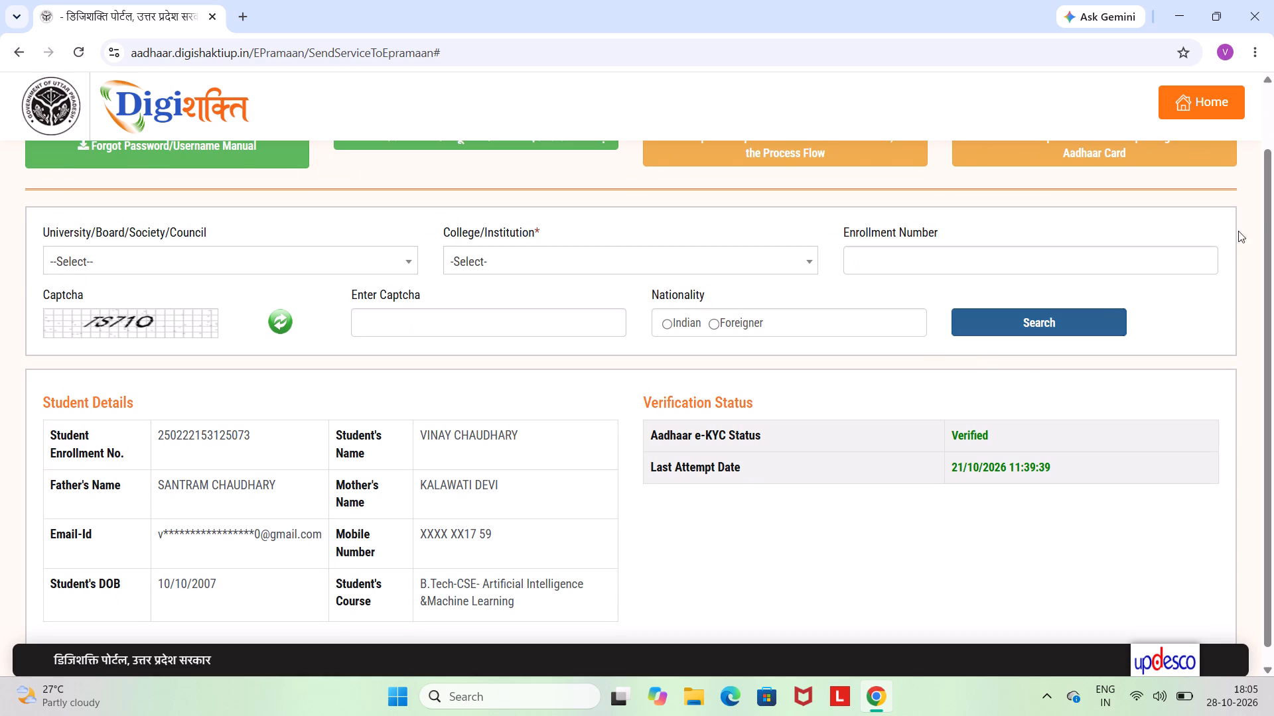
Close the browser window with the student search page.
click(1271, 29)
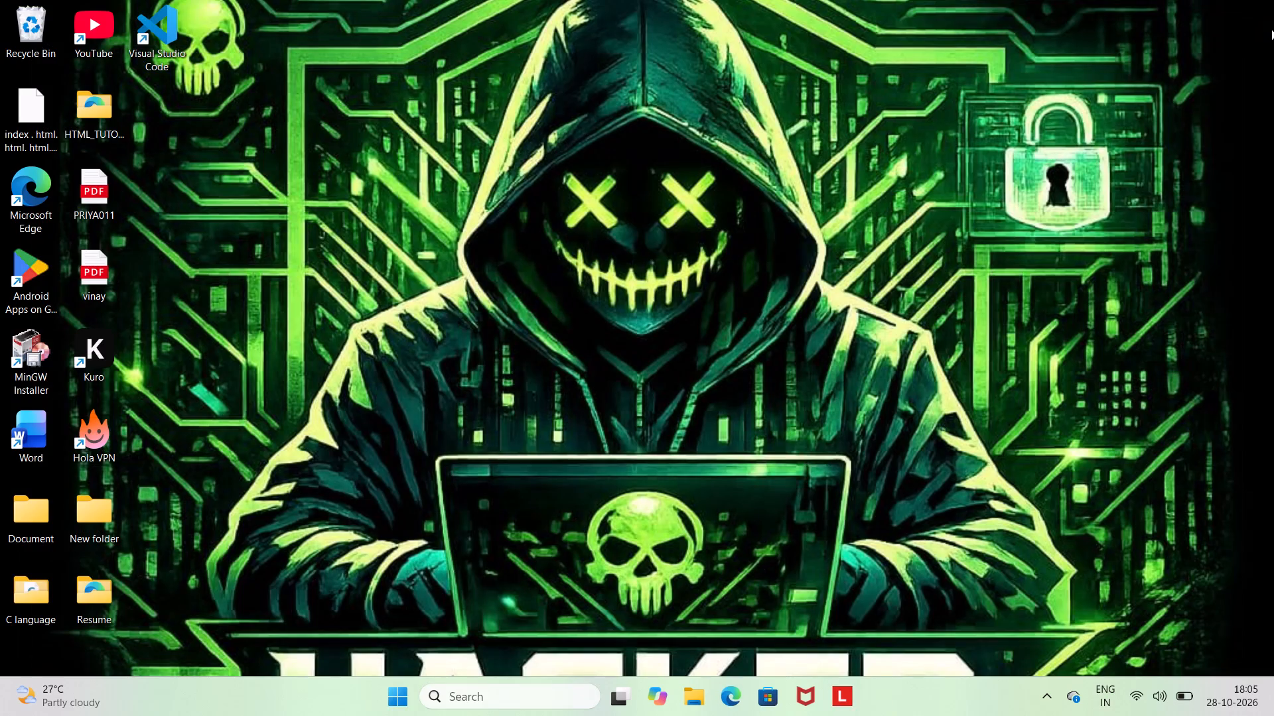
Refresh the Windows desktop.
right_click(727, 274)
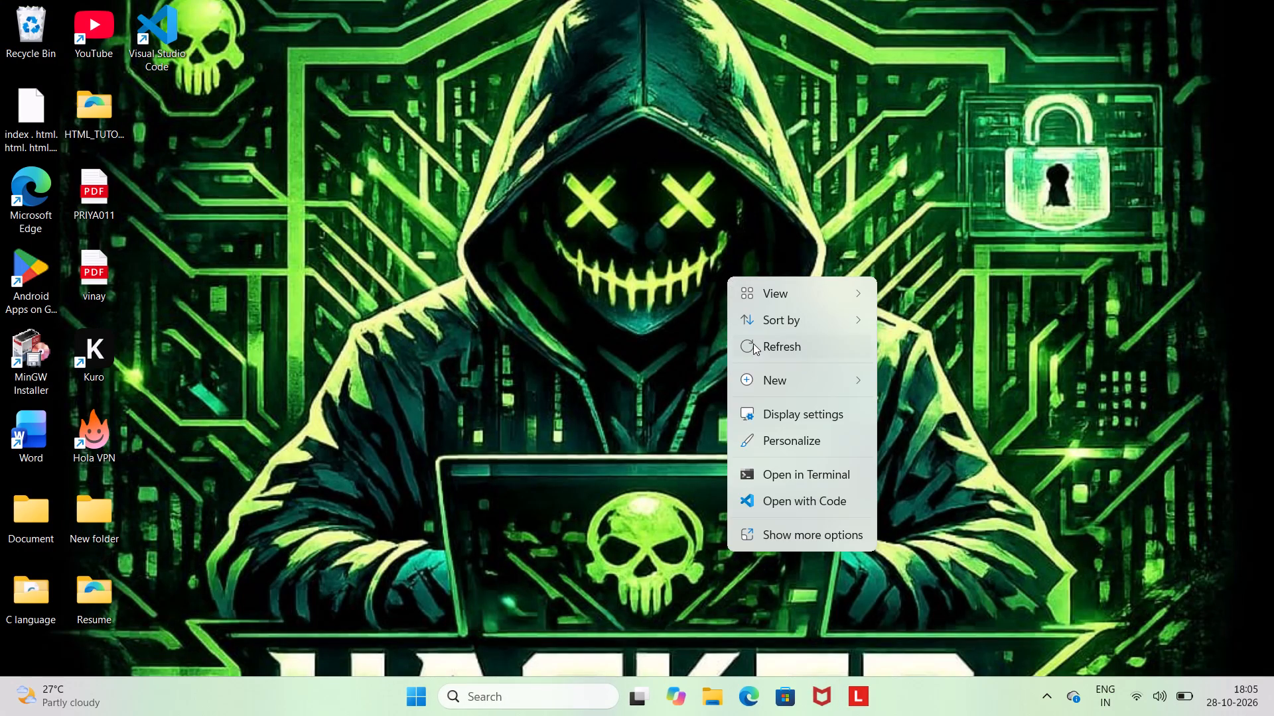
click(754, 344)
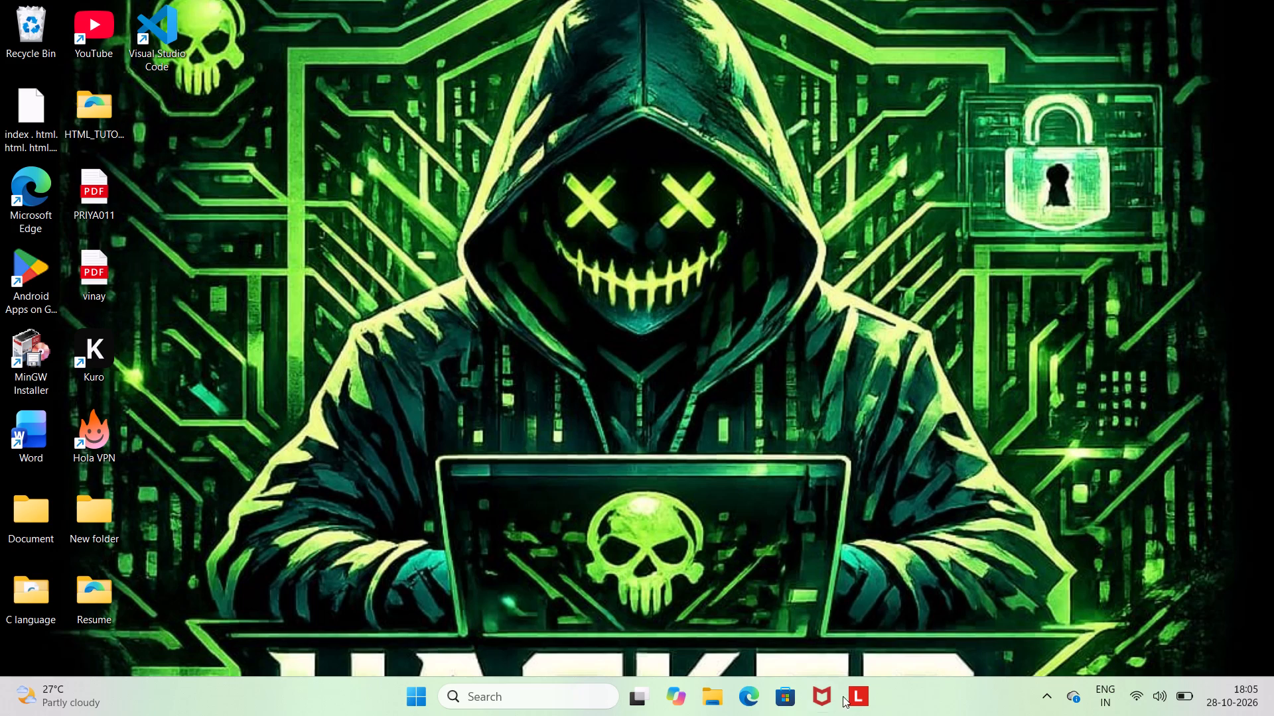
Open the Windows Start menu.
click(415, 697)
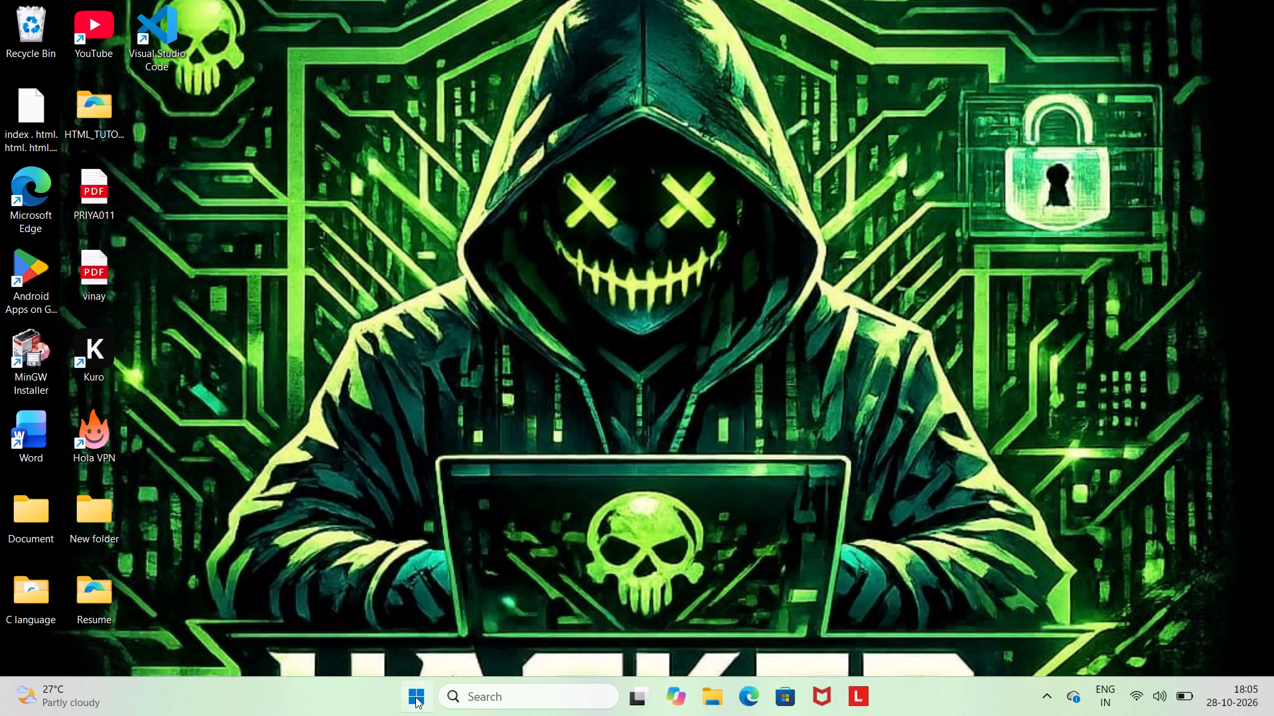
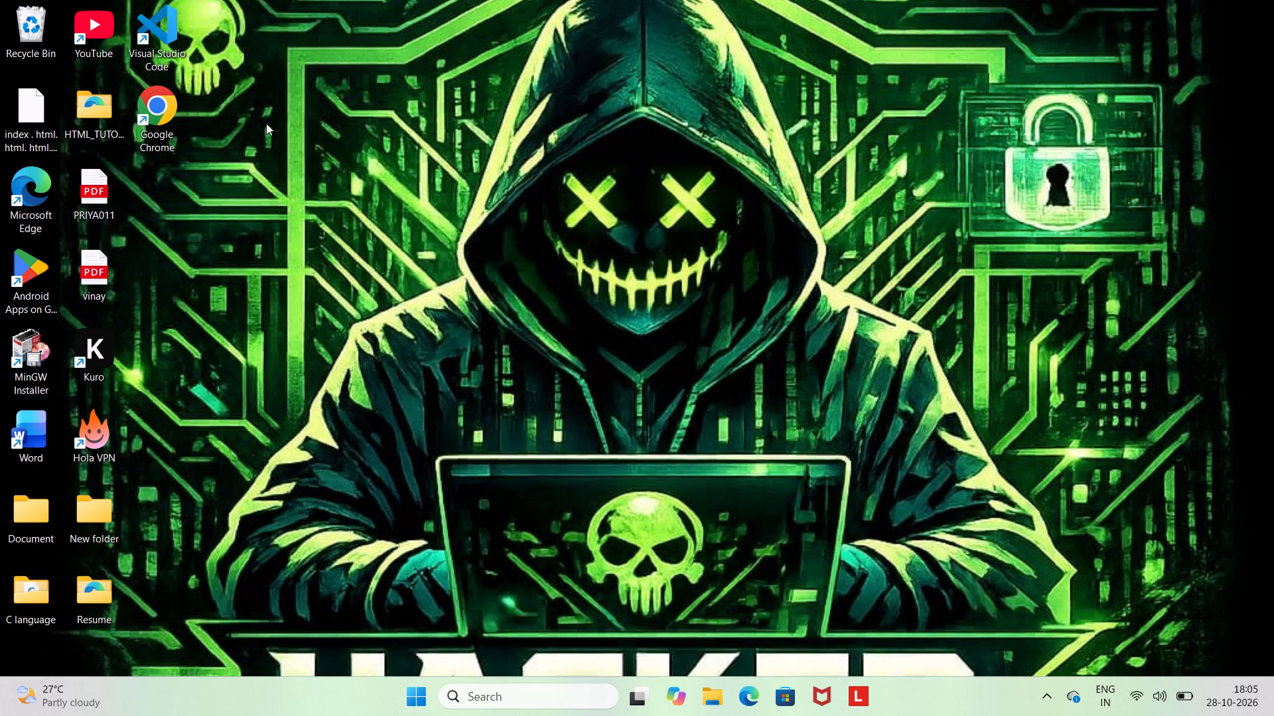
Open Google Chrome, search Google for digishakti ekyc and open the Digishakti Portal - UP Government result.
double_click(166, 103)
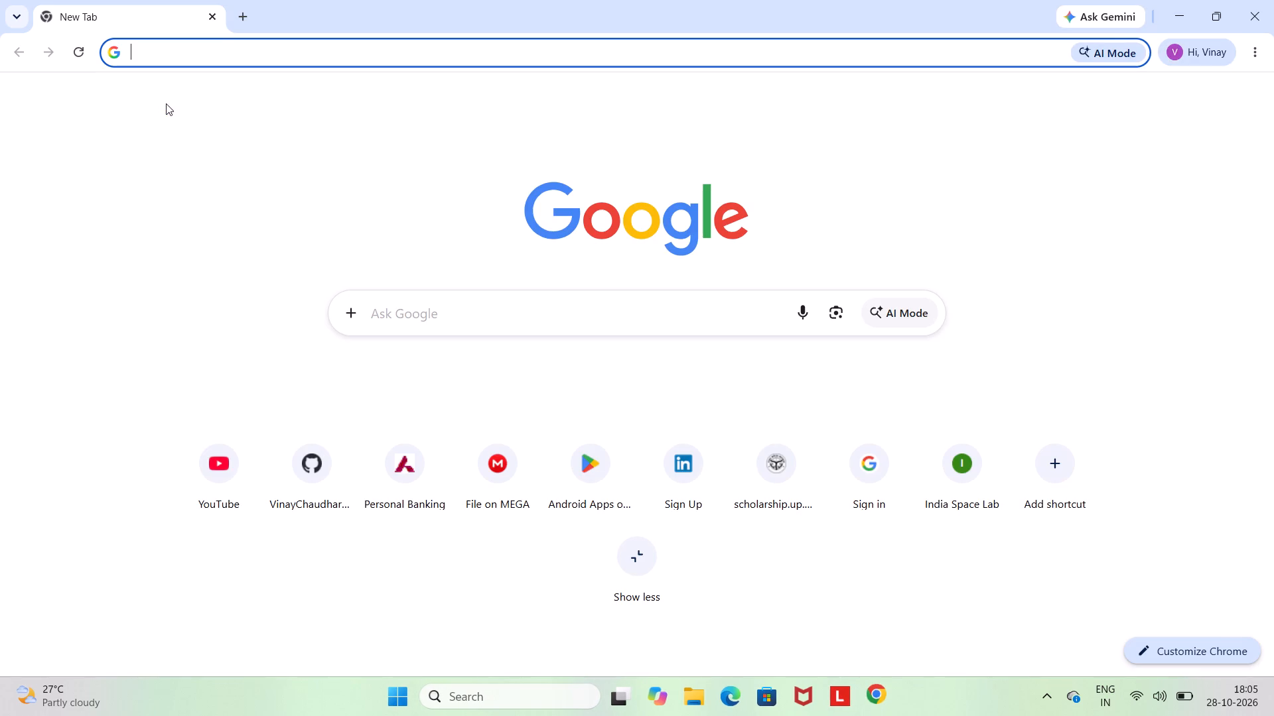
click(425, 324)
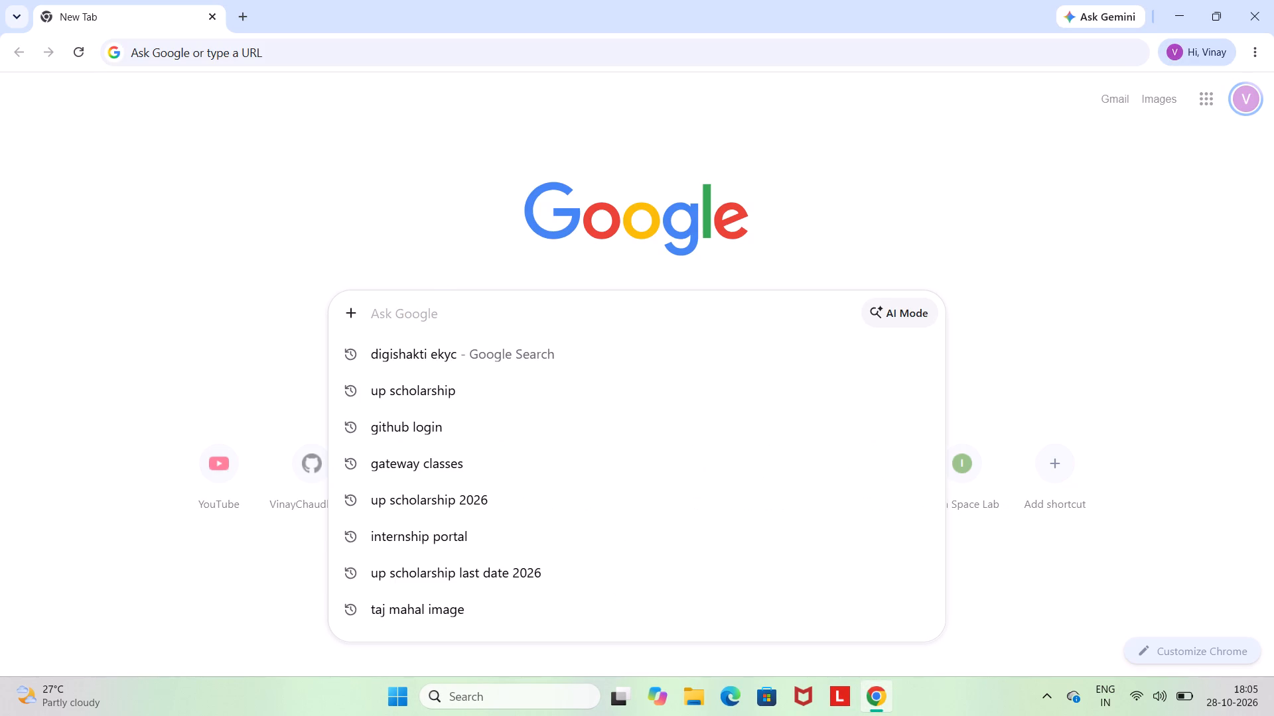
click(411, 364)
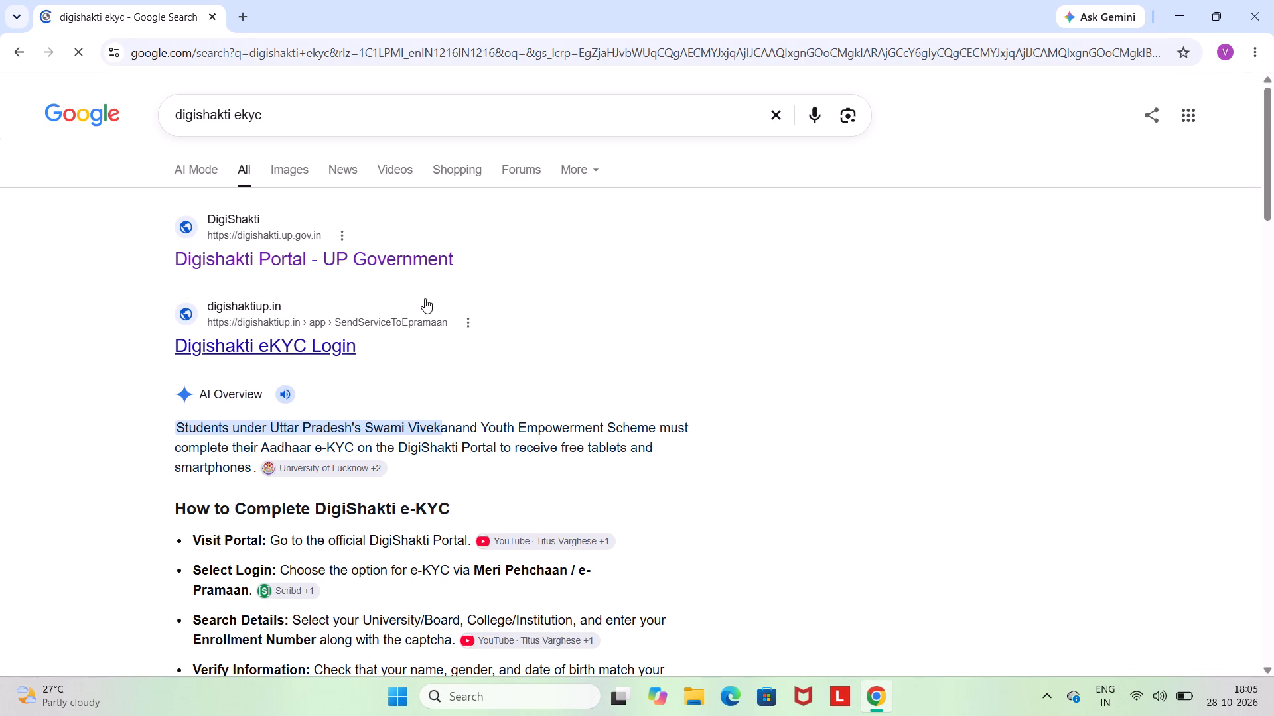
click(226, 267)
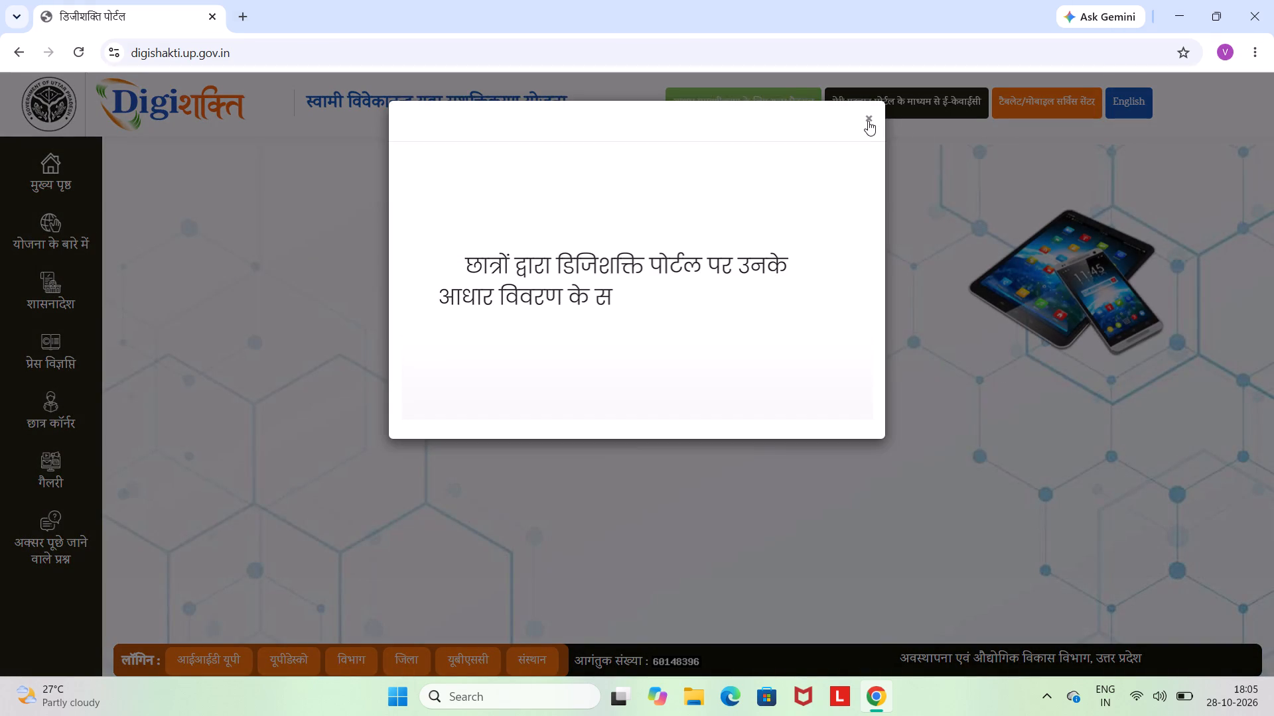
Dismiss the DigiShakti portal's notice and open the student e-KYC page through the Meri Pehchaan portal.
click(866, 121)
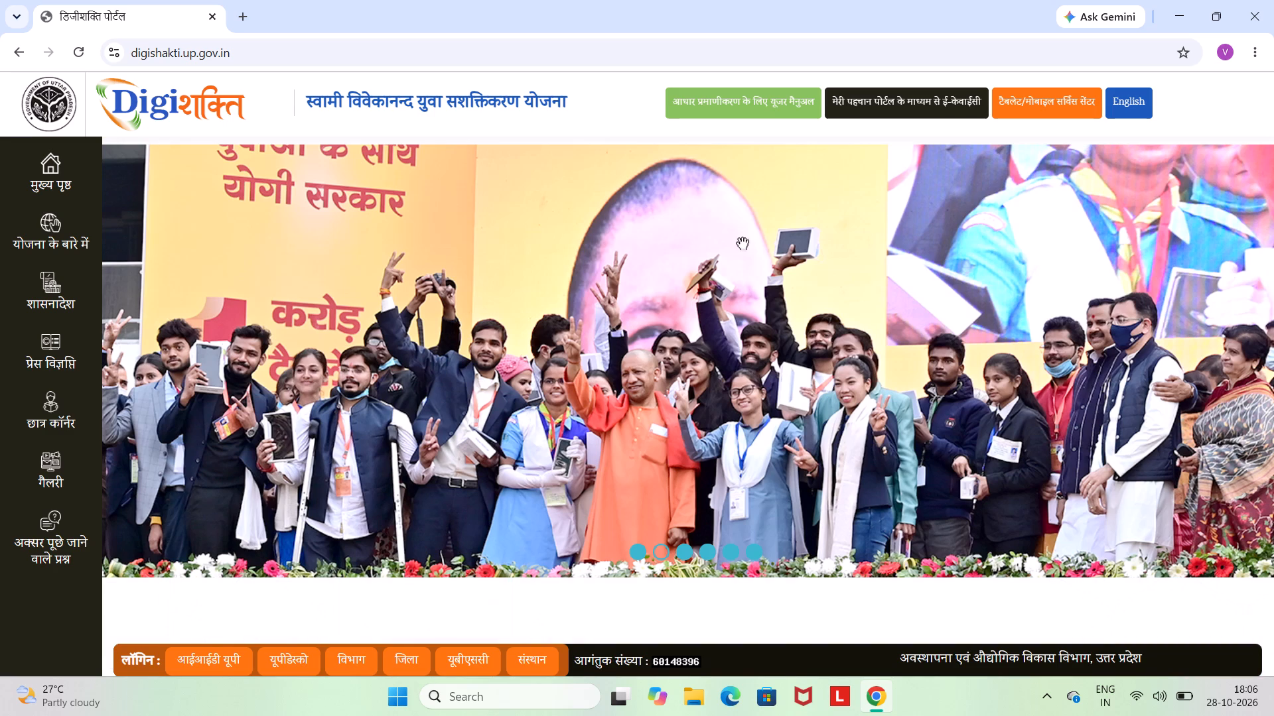
click(883, 99)
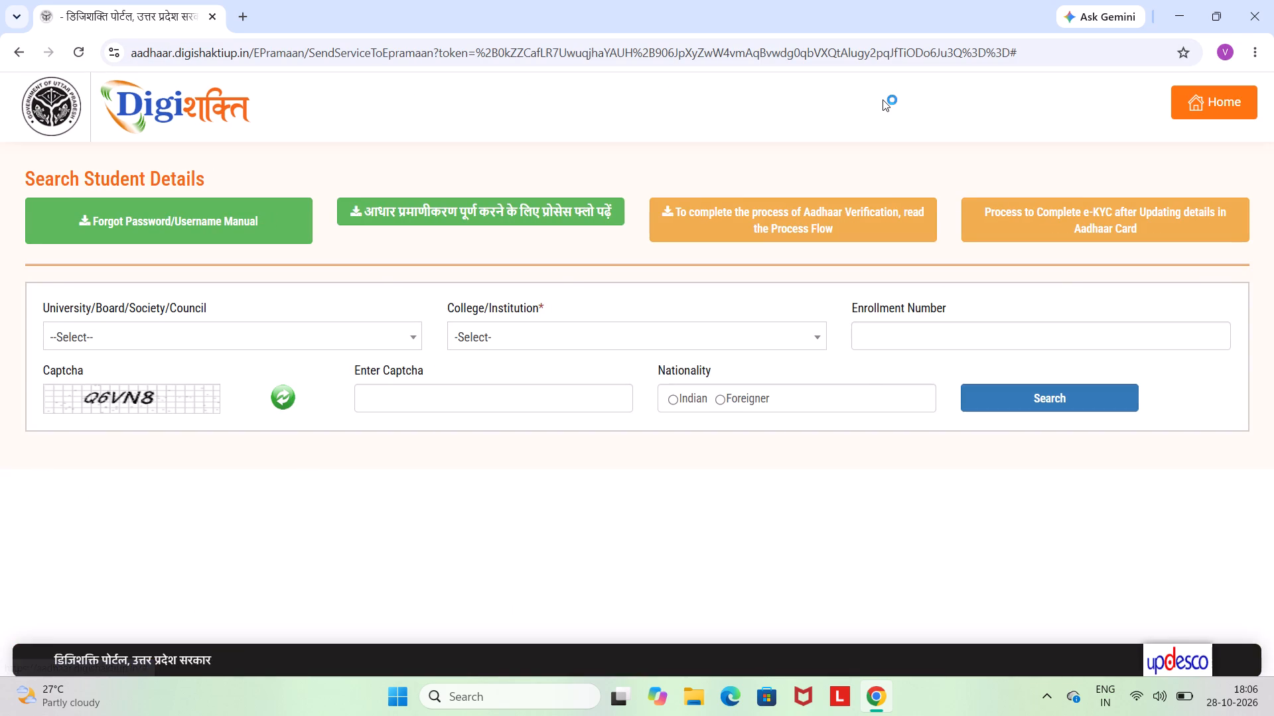
Look for CCSU among the universities and select Chaudhary Charan Singh University as the University/Board/Society/Council.
click(410, 323)
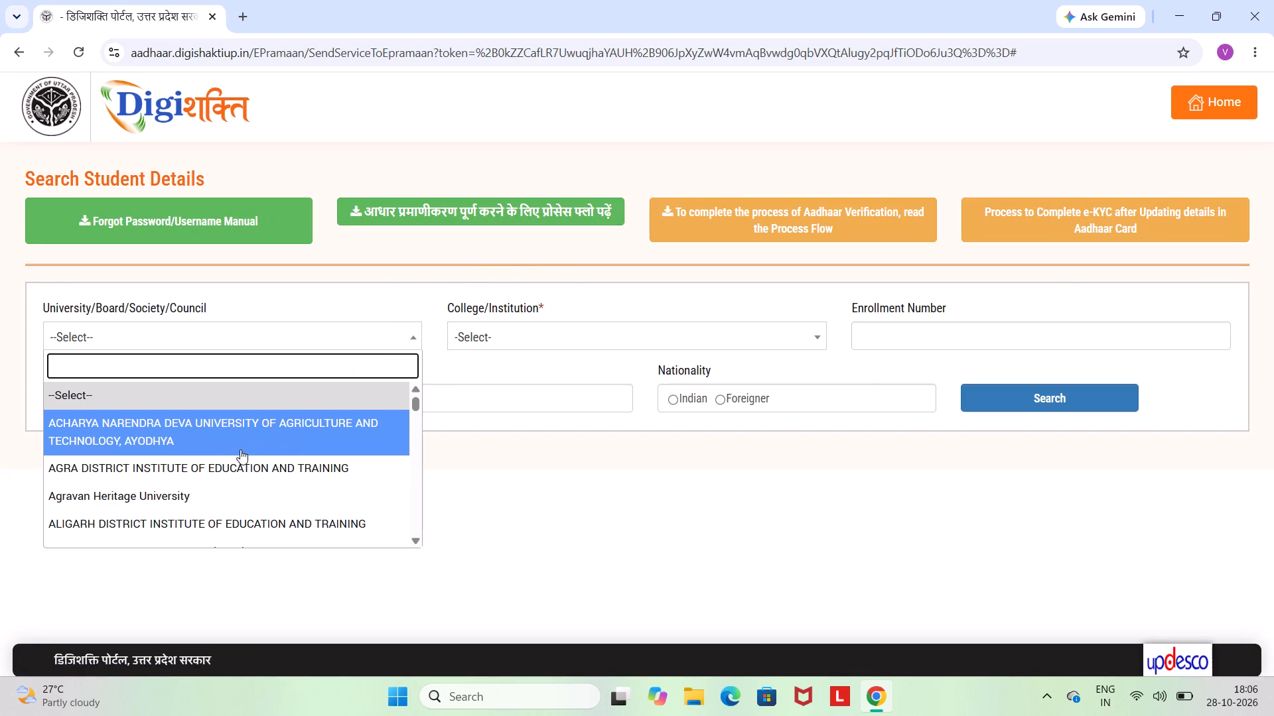
click(232, 369)
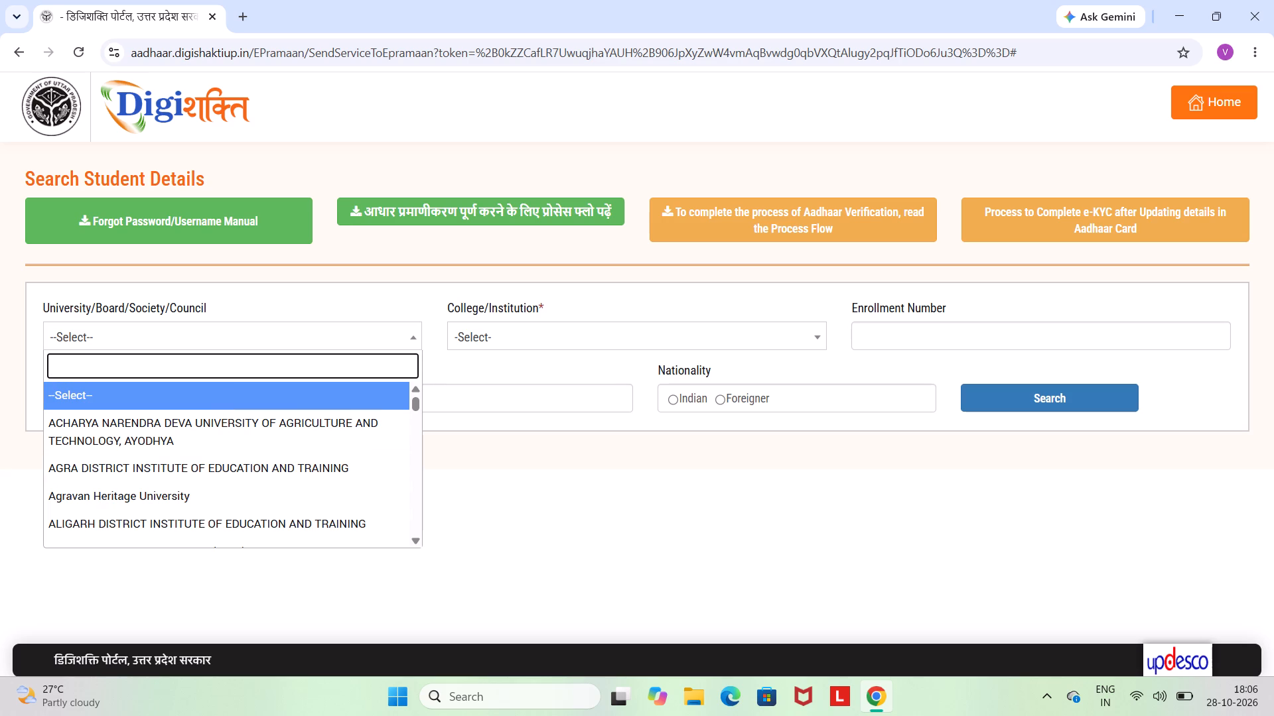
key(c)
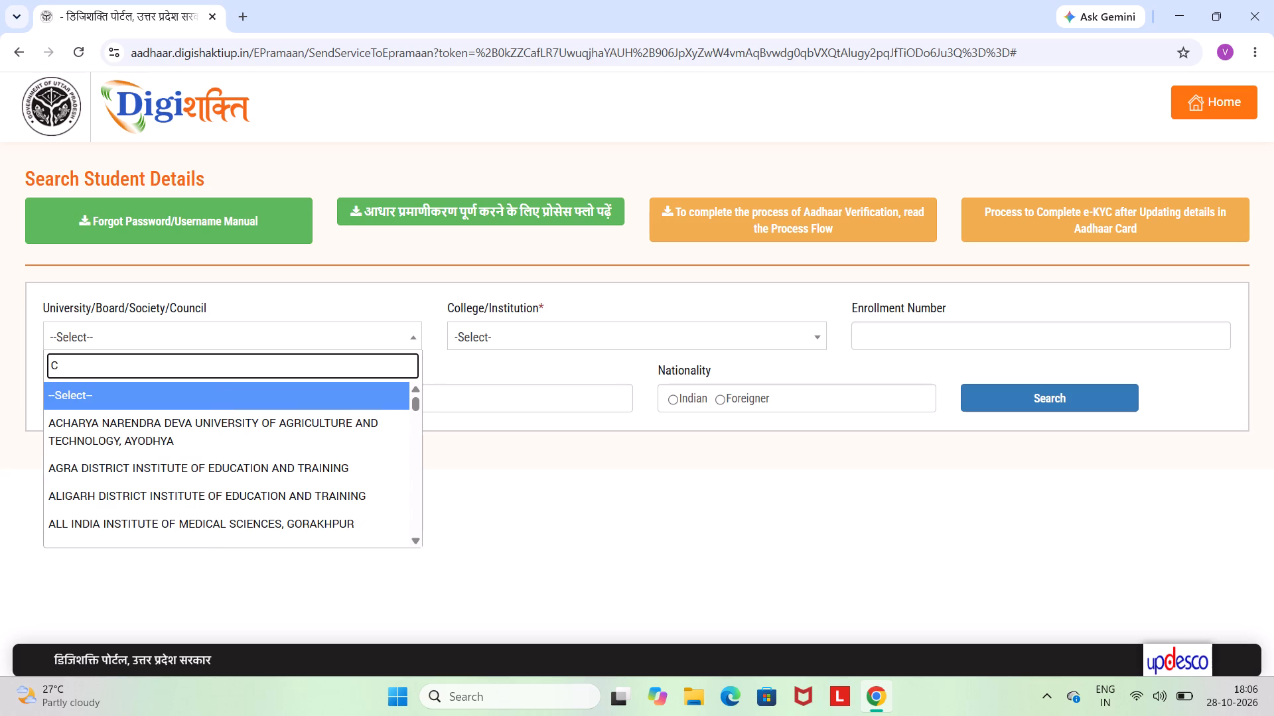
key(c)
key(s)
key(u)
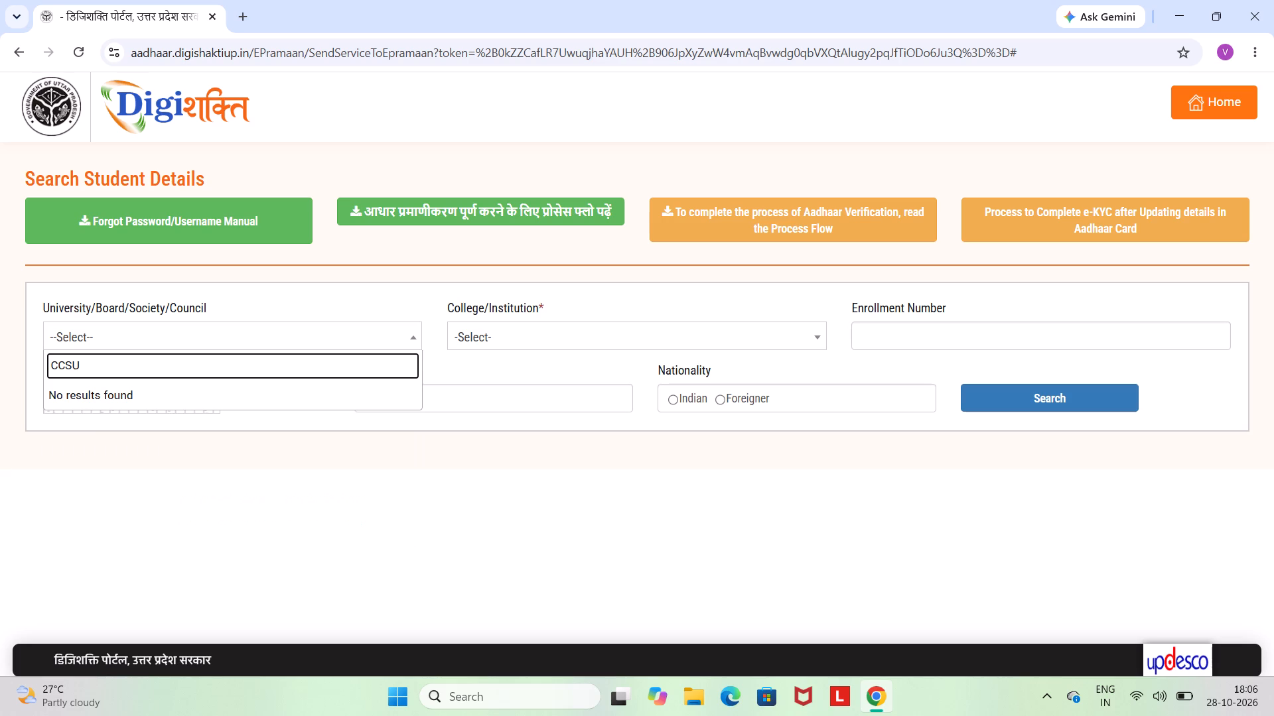
key(BackSpace)
key(BackSpace)
key(BackSpace)
scroll(242, 459, down, 1)
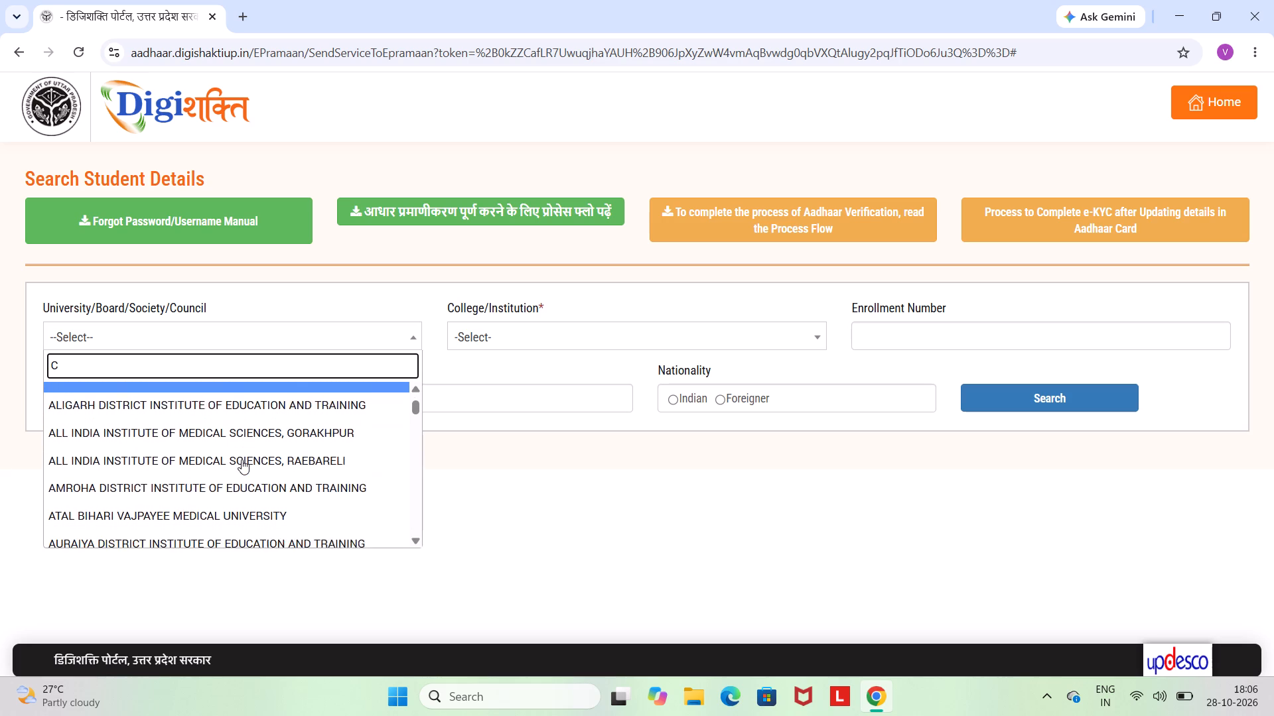
scroll(242, 459, down, 5)
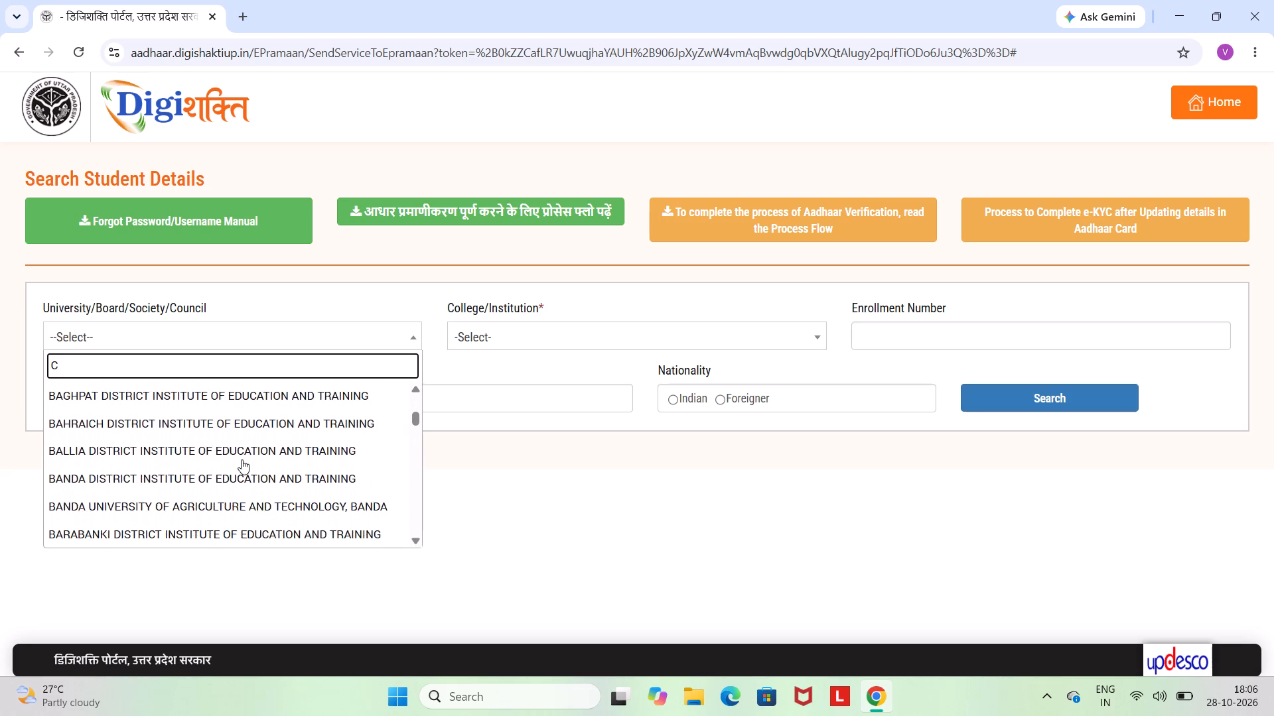
scroll(242, 459, down, 3)
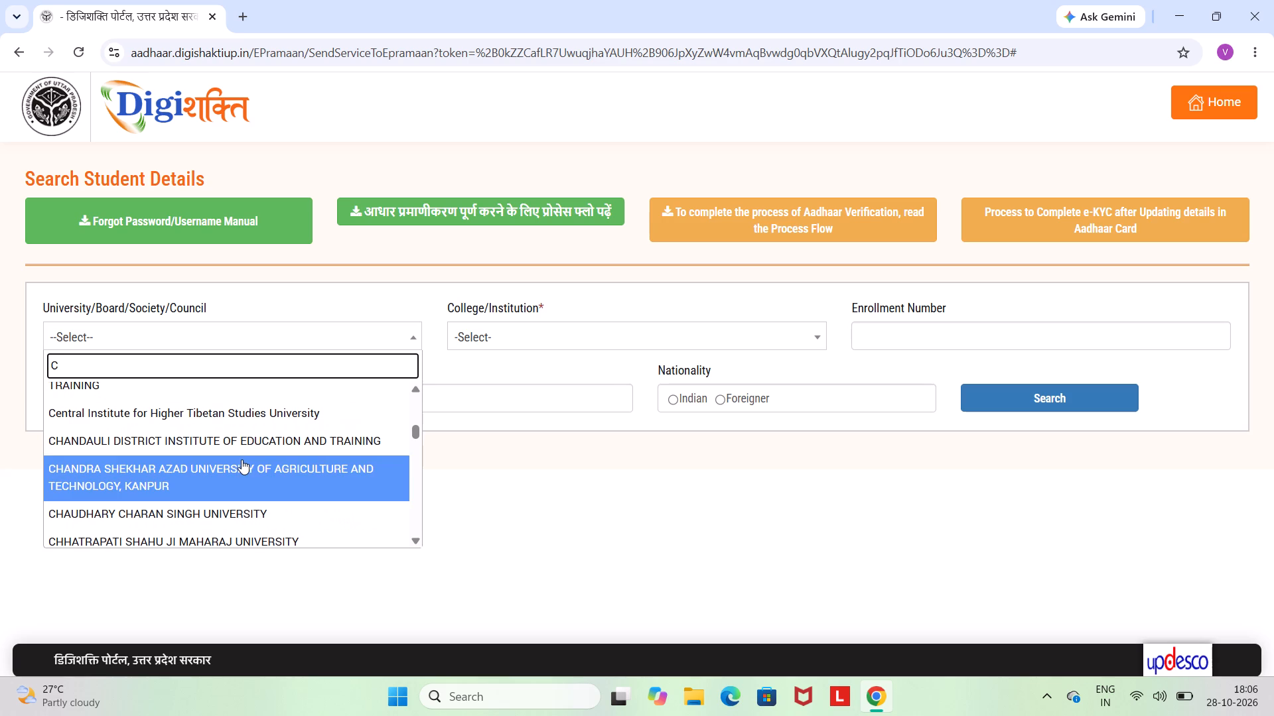
scroll(242, 459, down, 1)
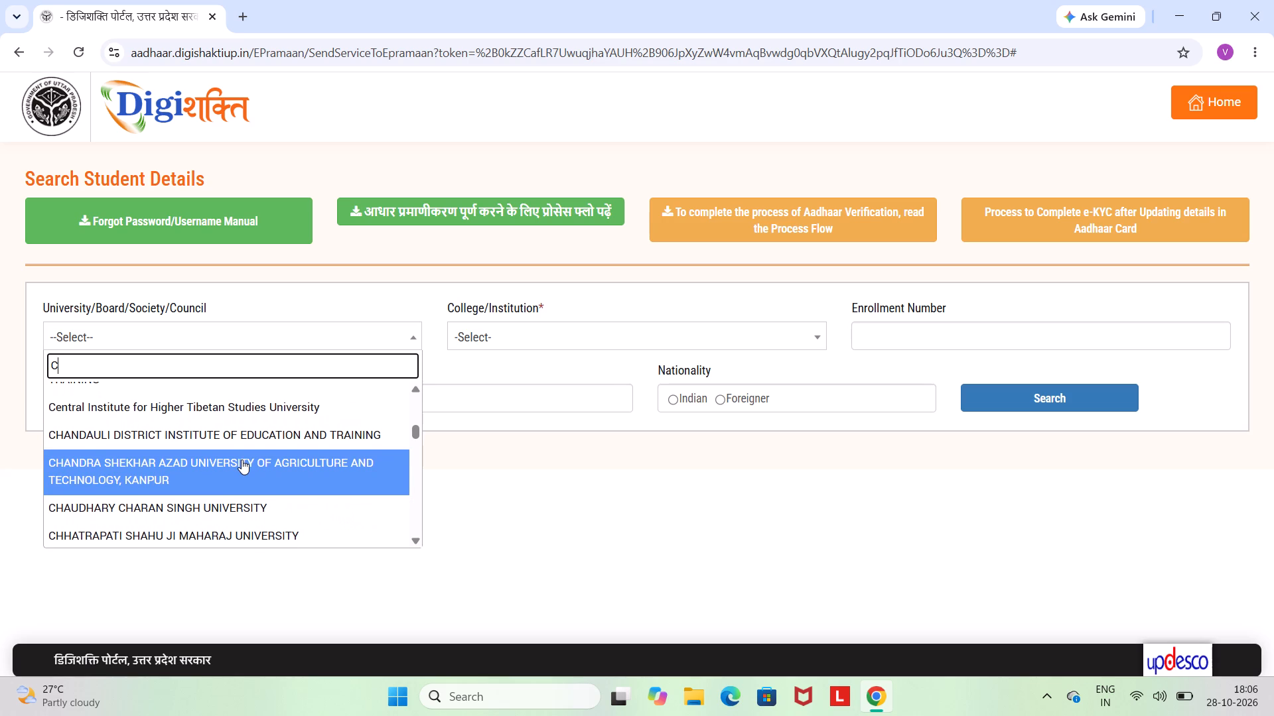
scroll(242, 459, down, 2)
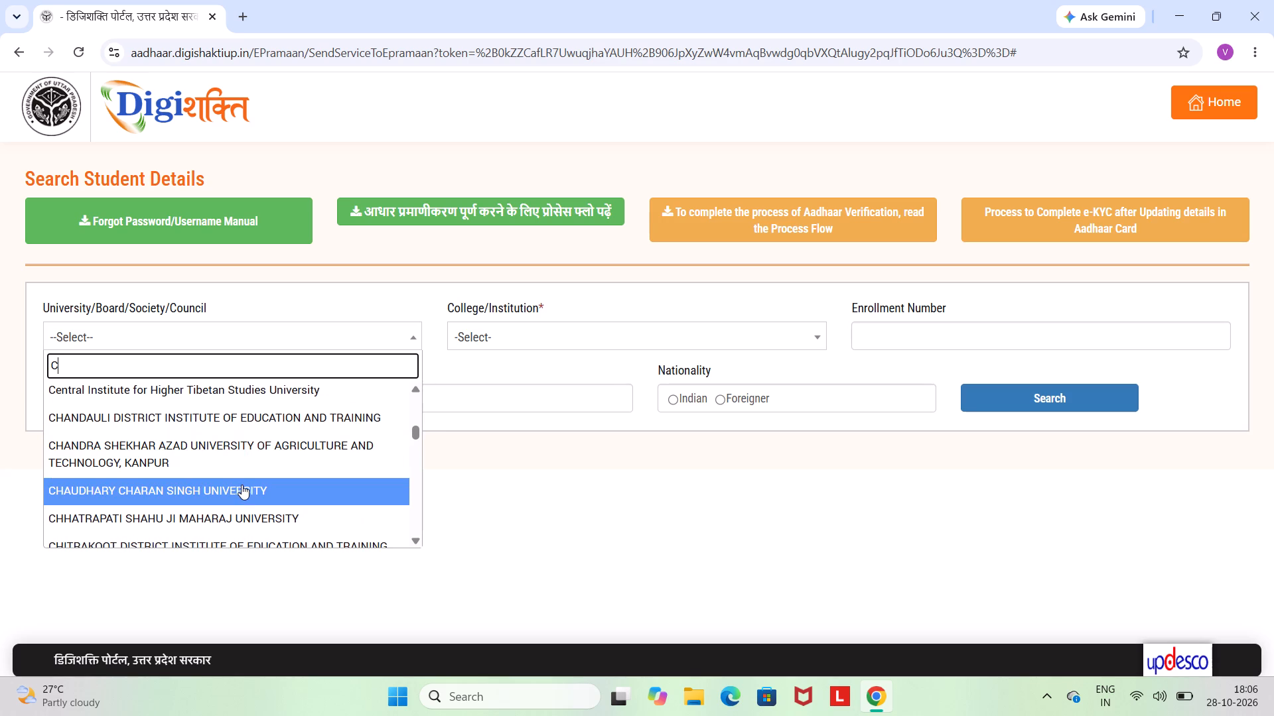
click(239, 479)
click(239, 479)
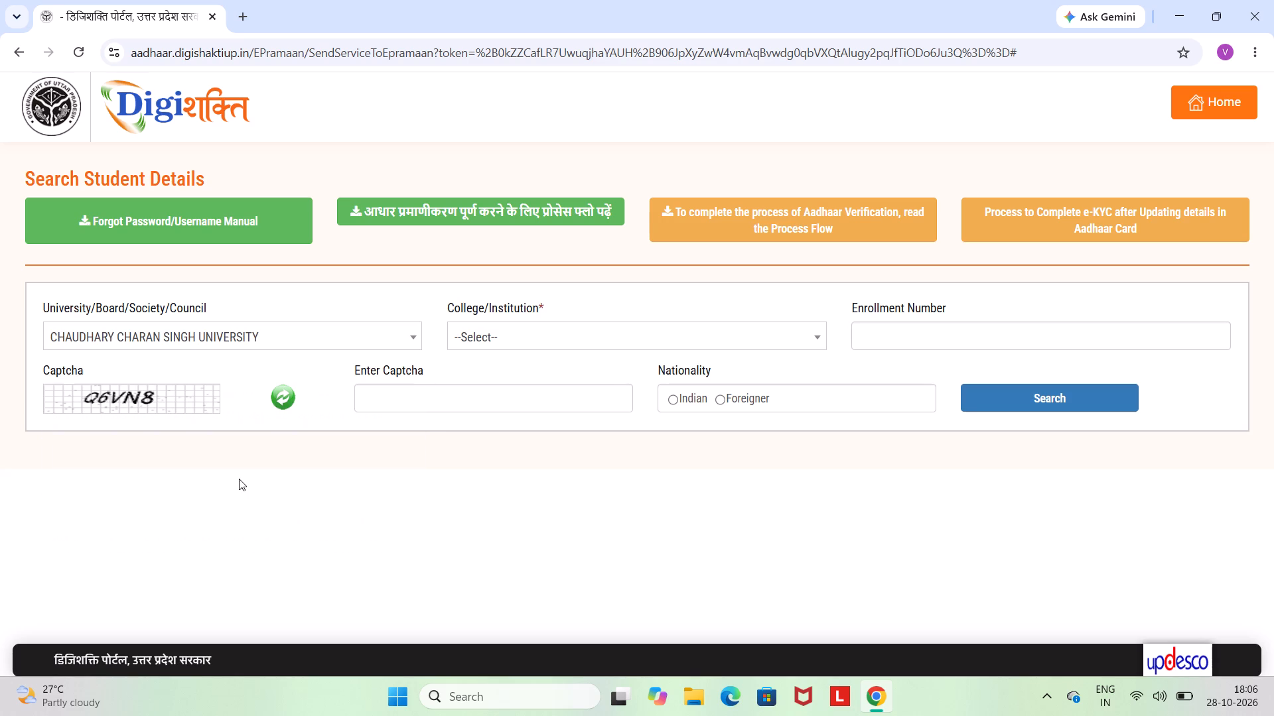
Find the college with I.T.S and select I.T.S College of Professional Studies [C1213] as the College/Institution.
click(513, 329)
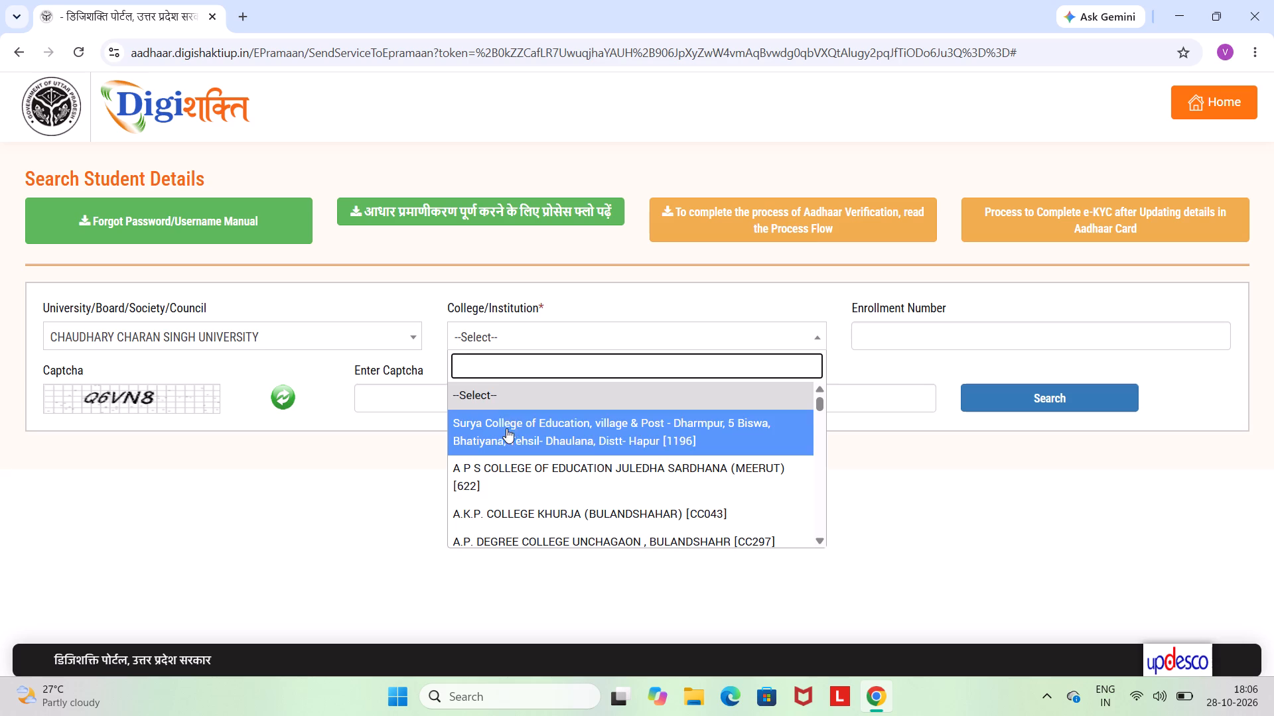
click(510, 364)
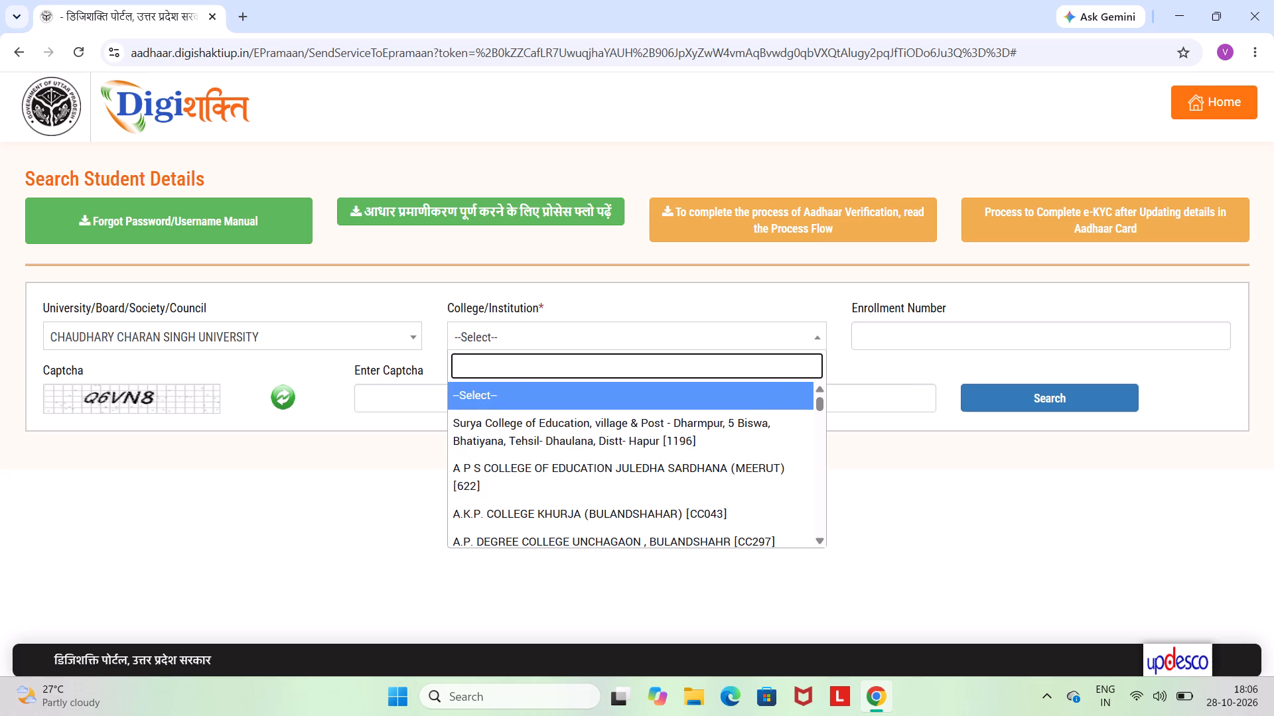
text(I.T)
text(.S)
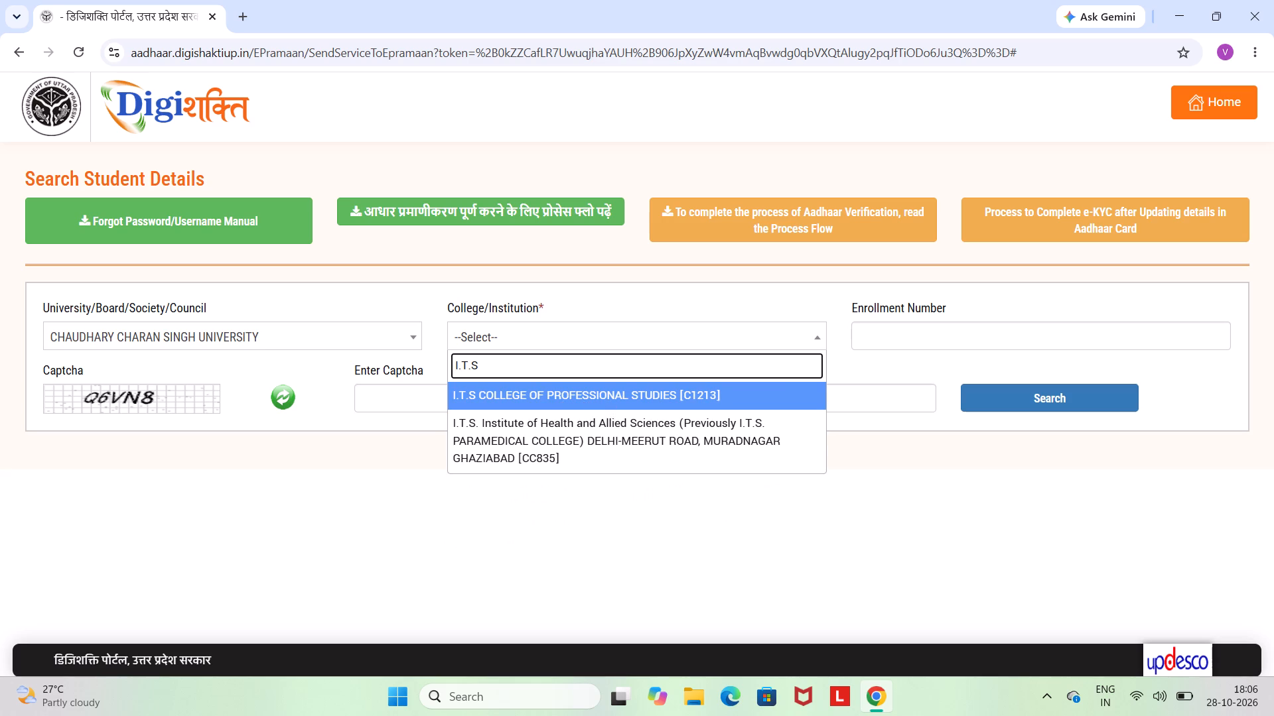
click(591, 393)
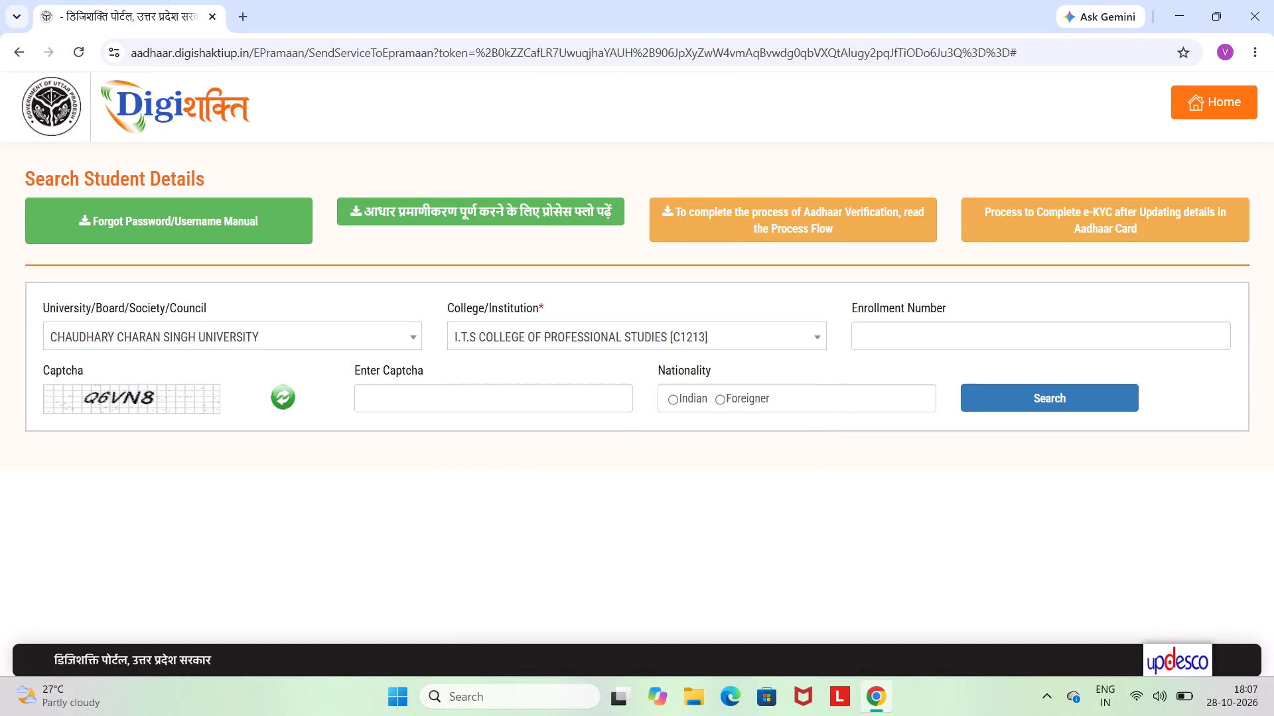
Enter the displayed captcha in the student search form and set the nationality to Indian.
click(910, 324)
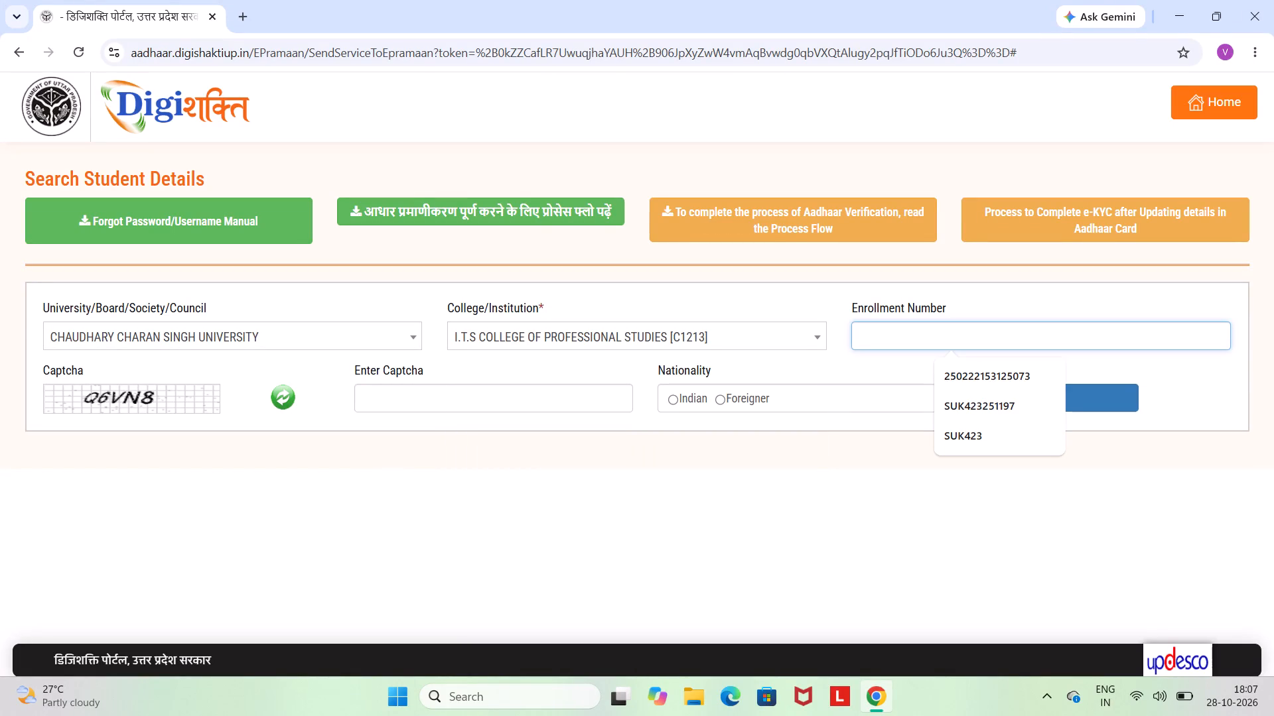
click(527, 387)
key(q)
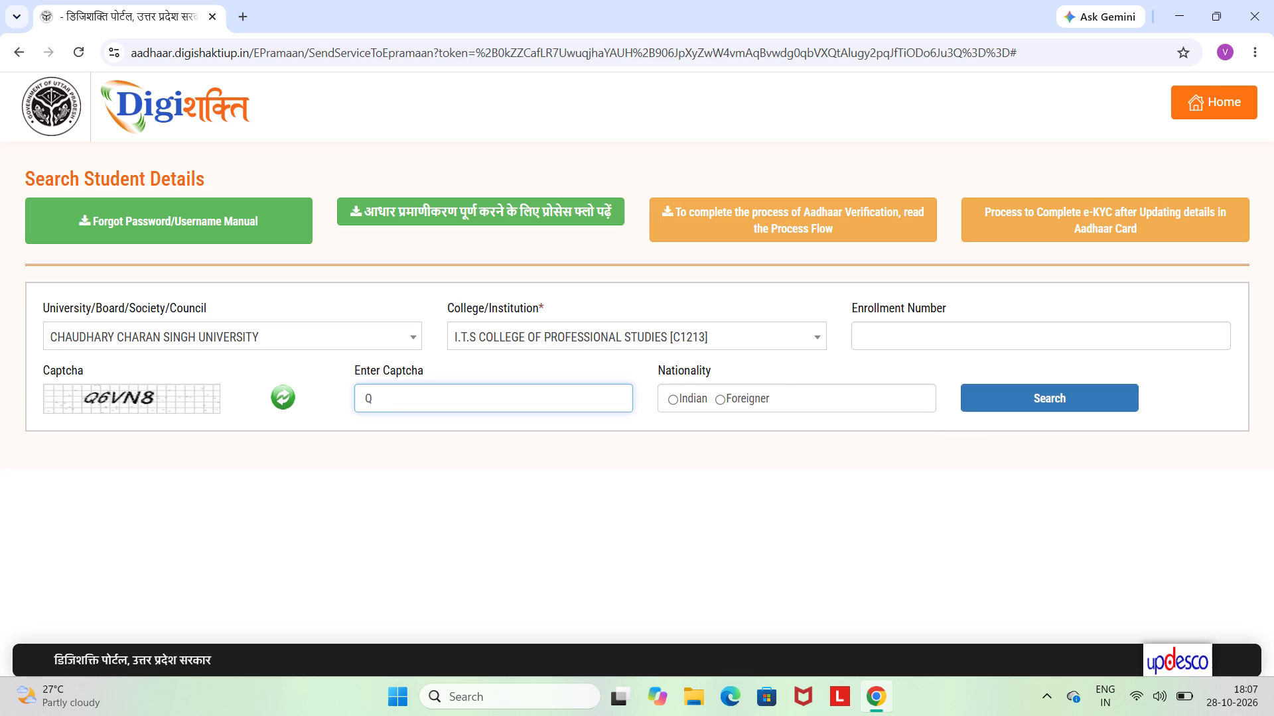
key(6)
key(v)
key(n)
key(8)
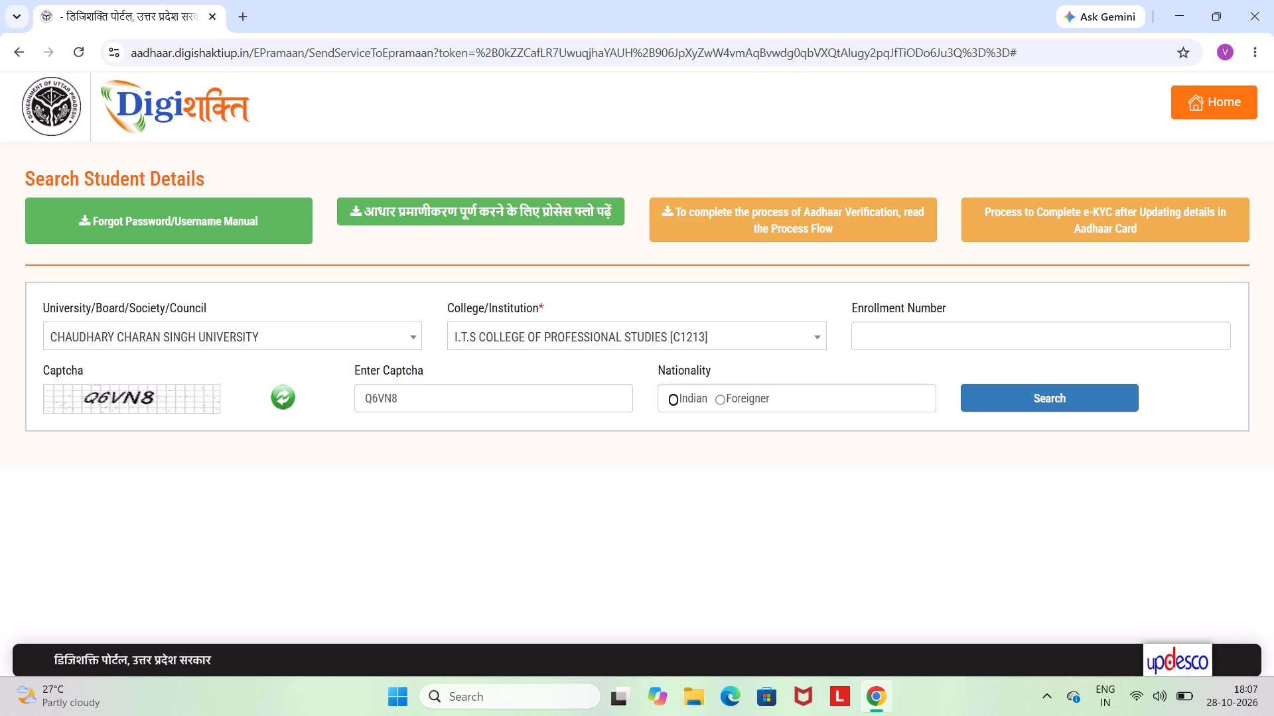
click(671, 400)
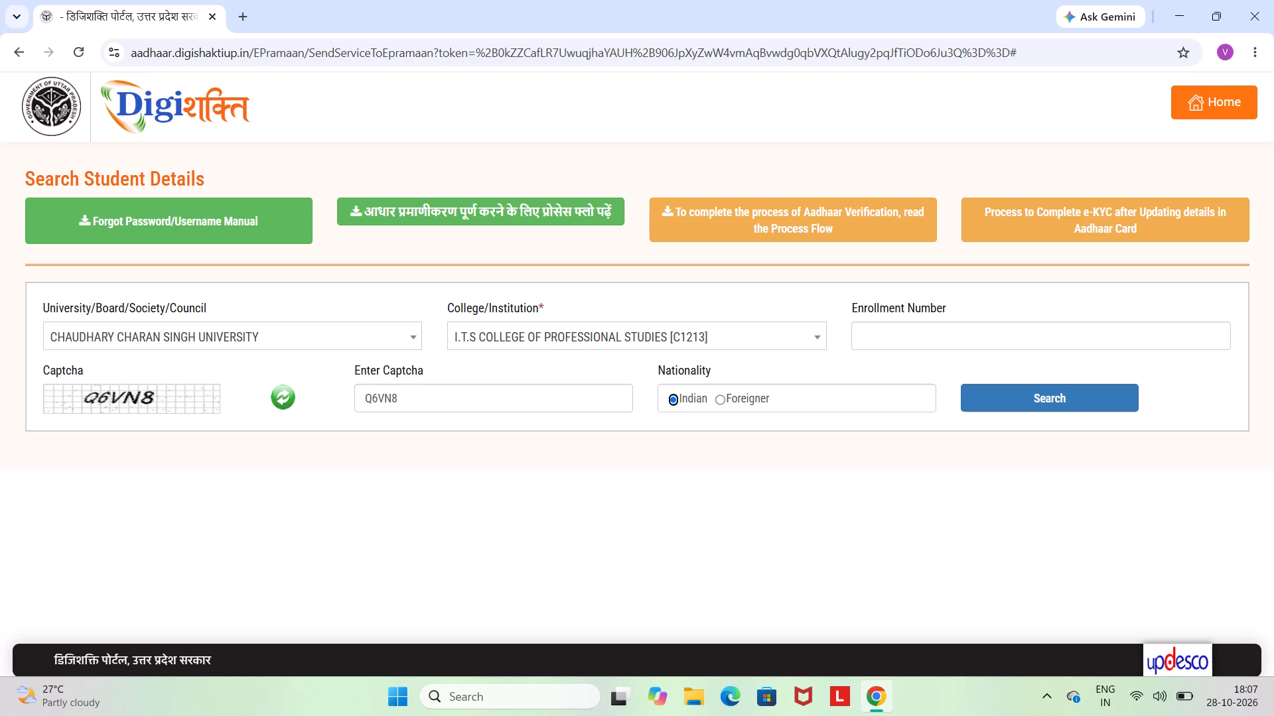
Open the Enrollment Number field of the student search form for entry.
click(896, 325)
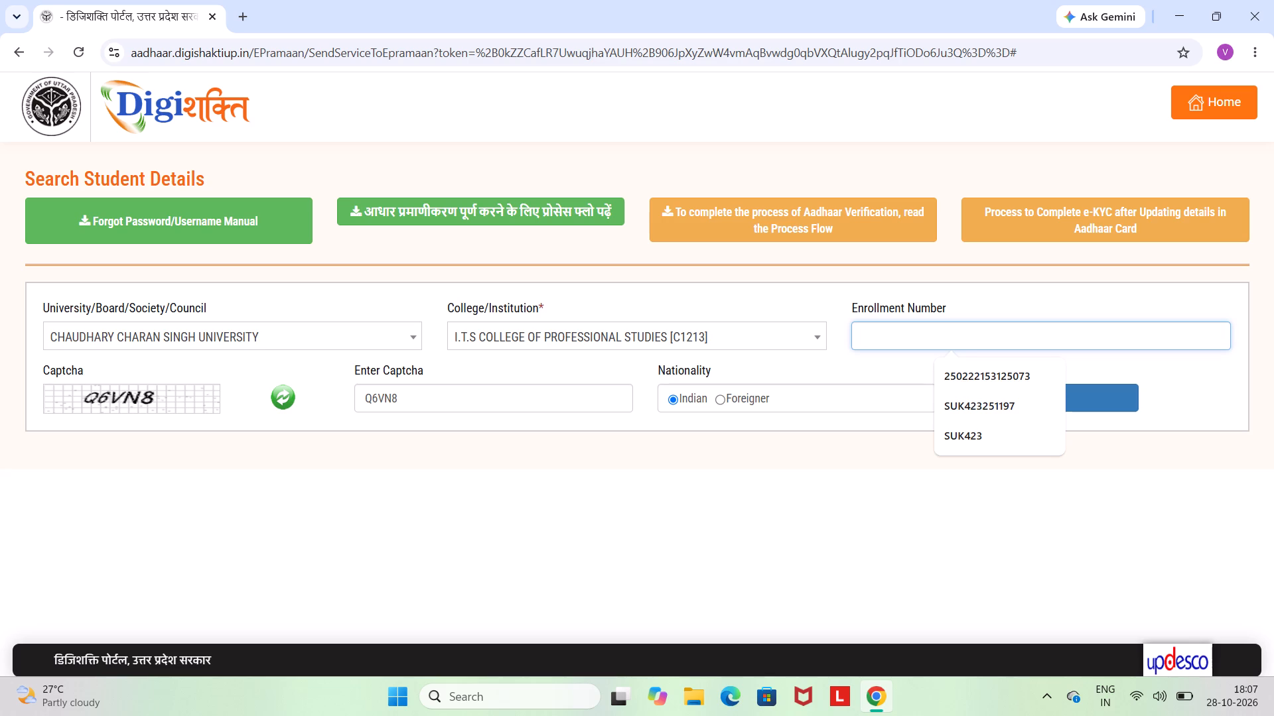
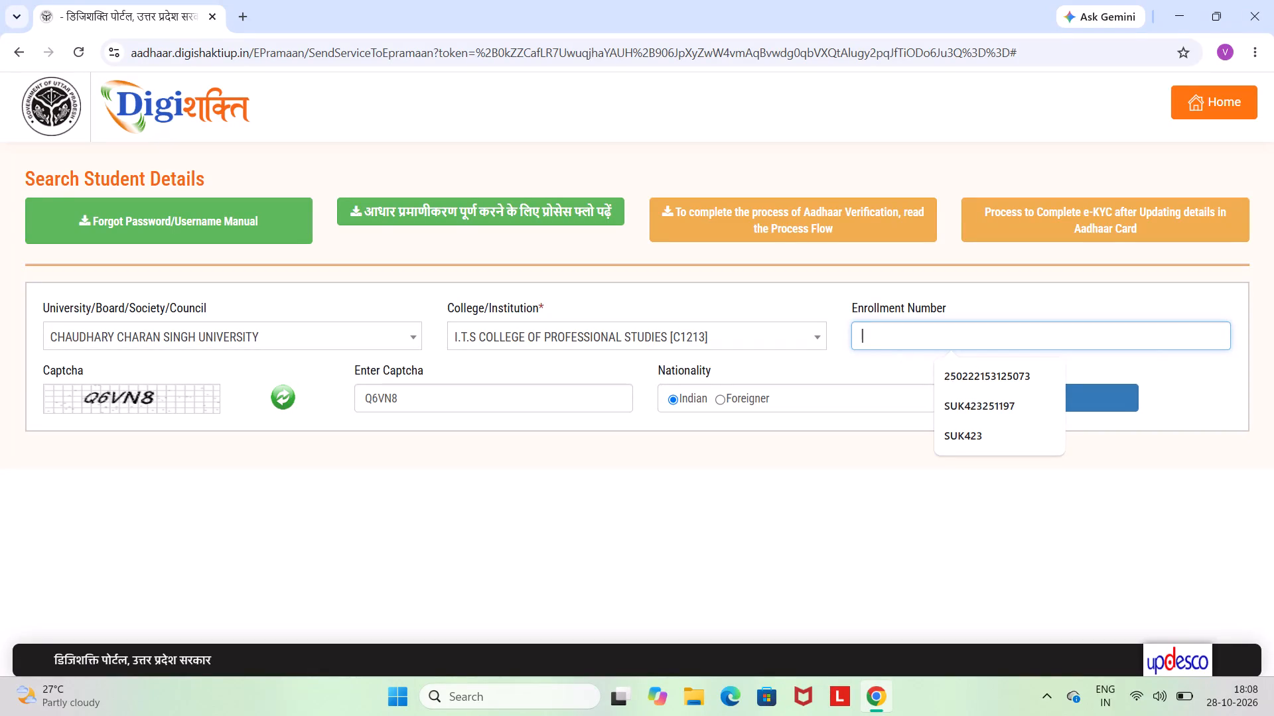
Enter the student's enrollment number in the student search form and run the search for the student's details.
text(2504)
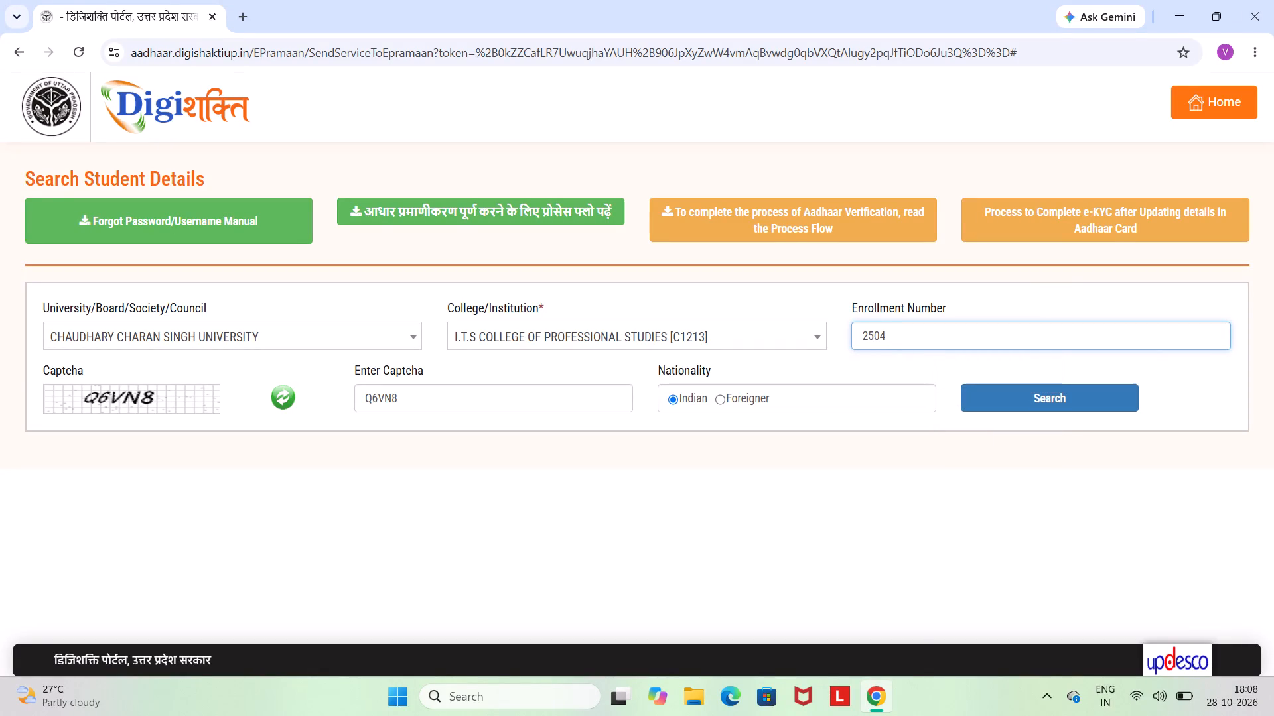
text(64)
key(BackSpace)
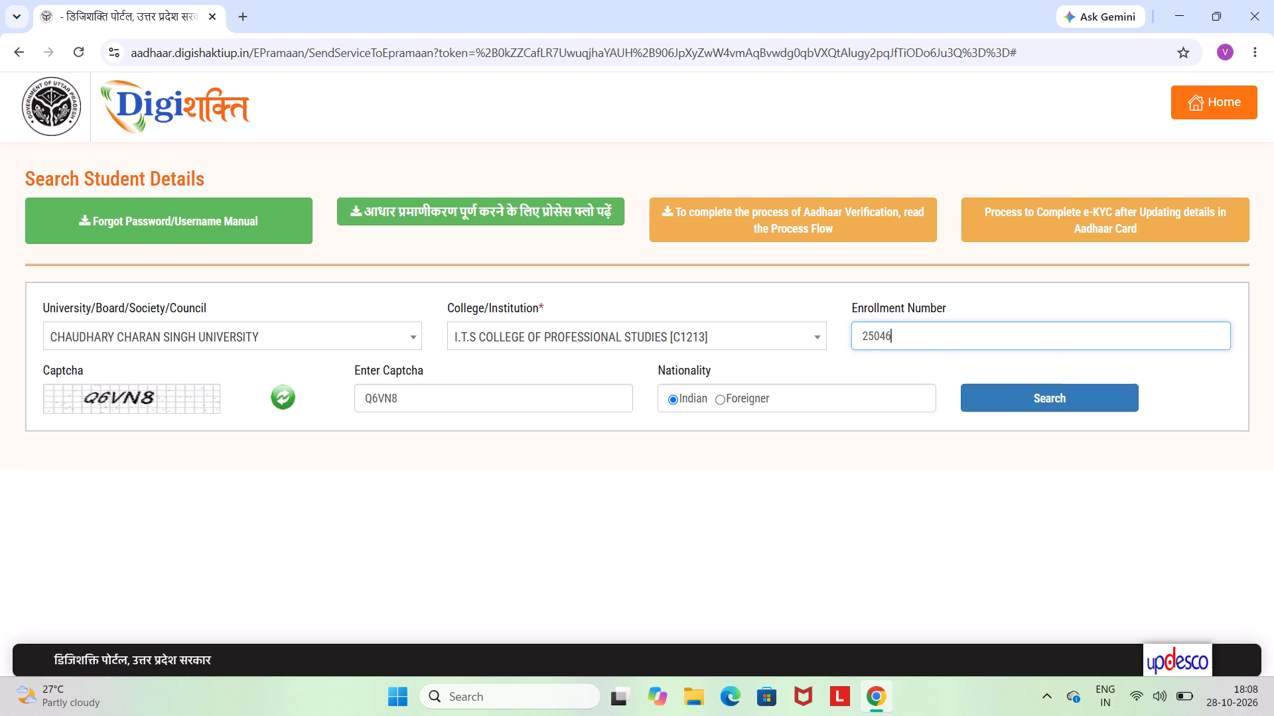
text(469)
click(1015, 394)
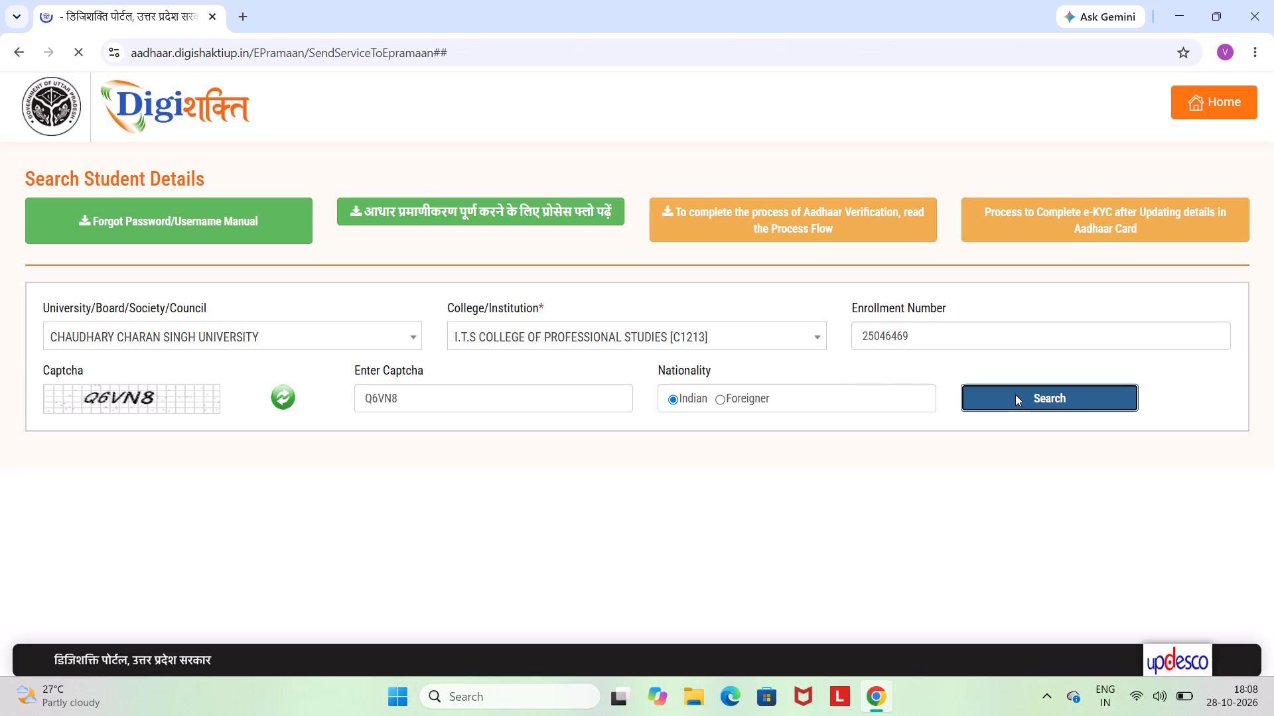
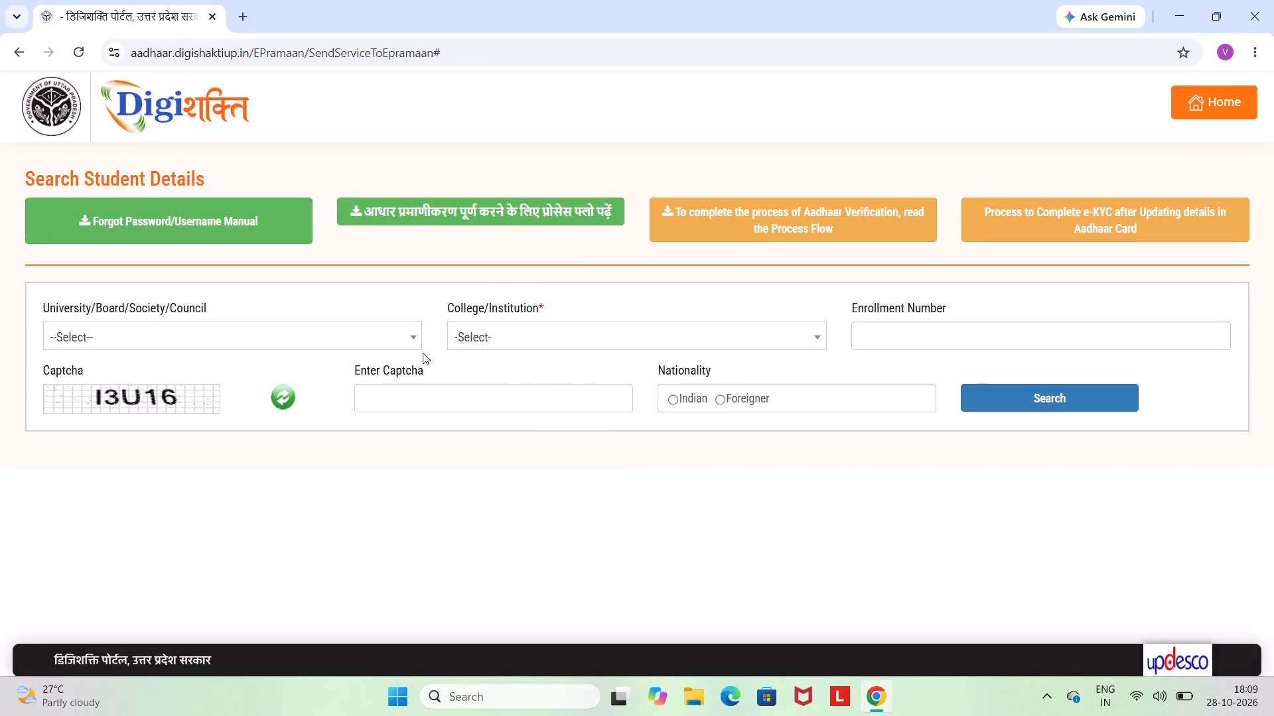
Choose Chaudhary Charan Singh University as the university in the student details search form.
click(389, 336)
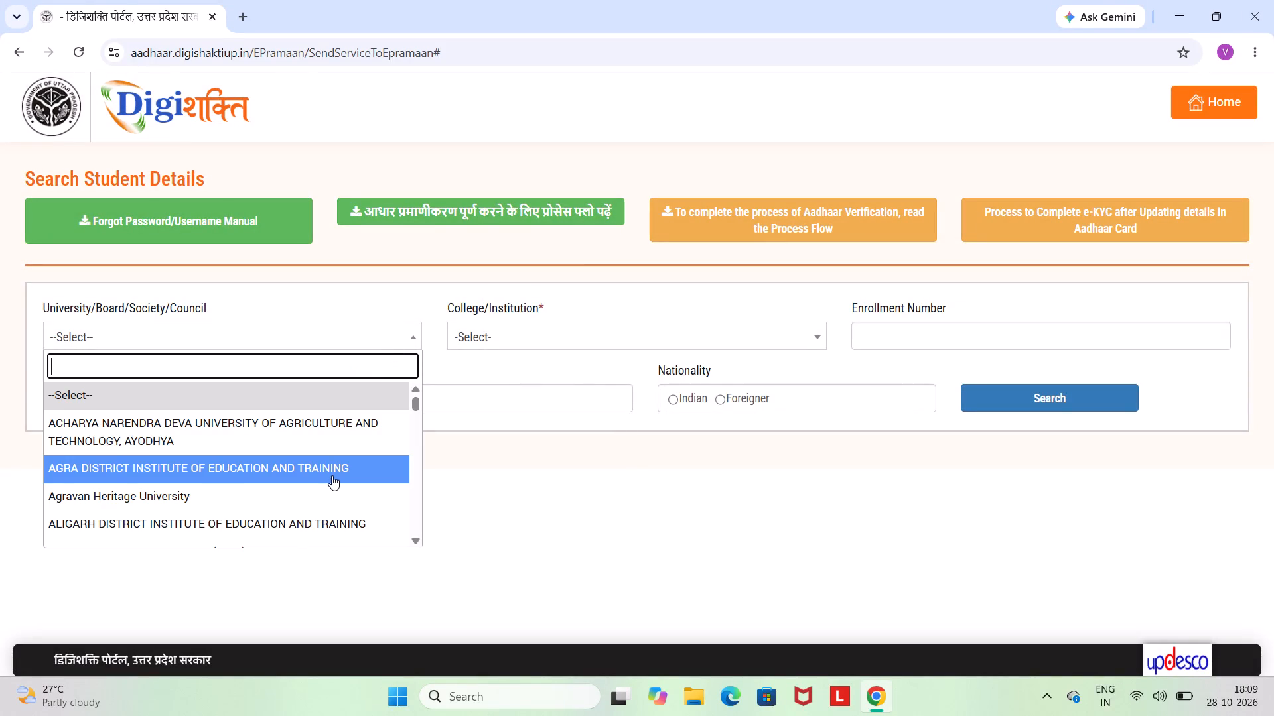
scroll(332, 475, down, 3)
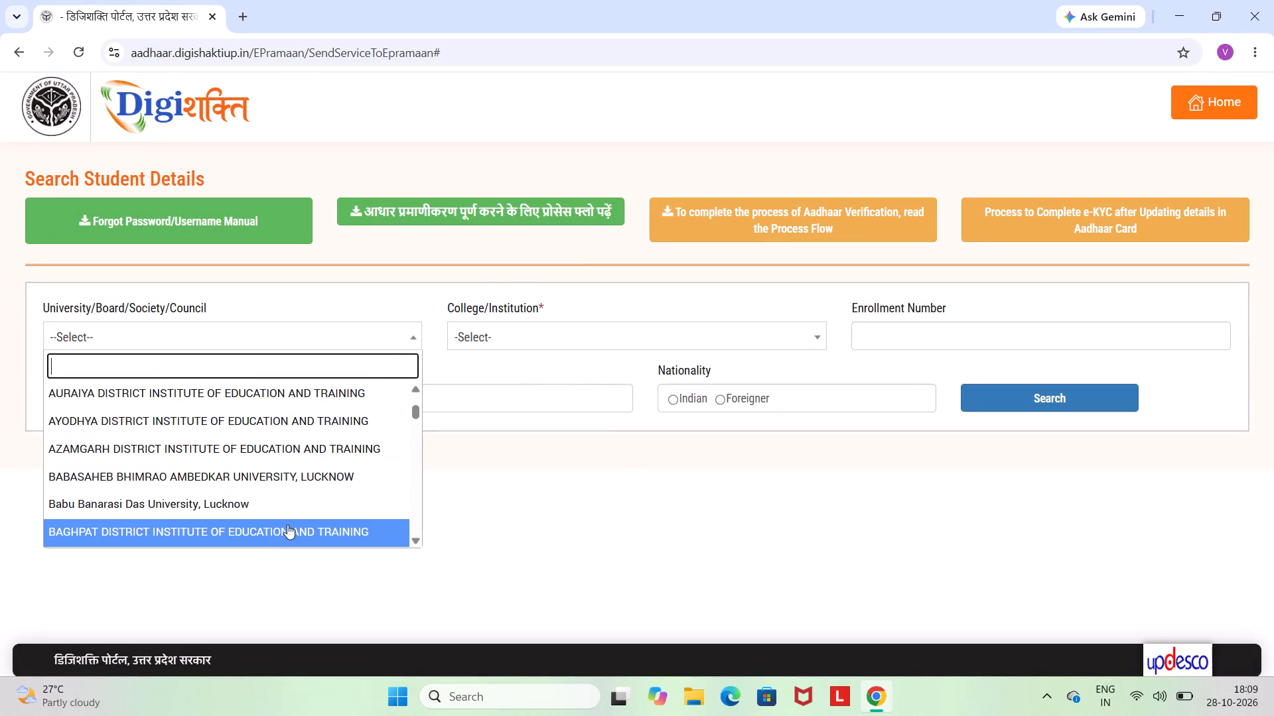
scroll(287, 524, down, 3)
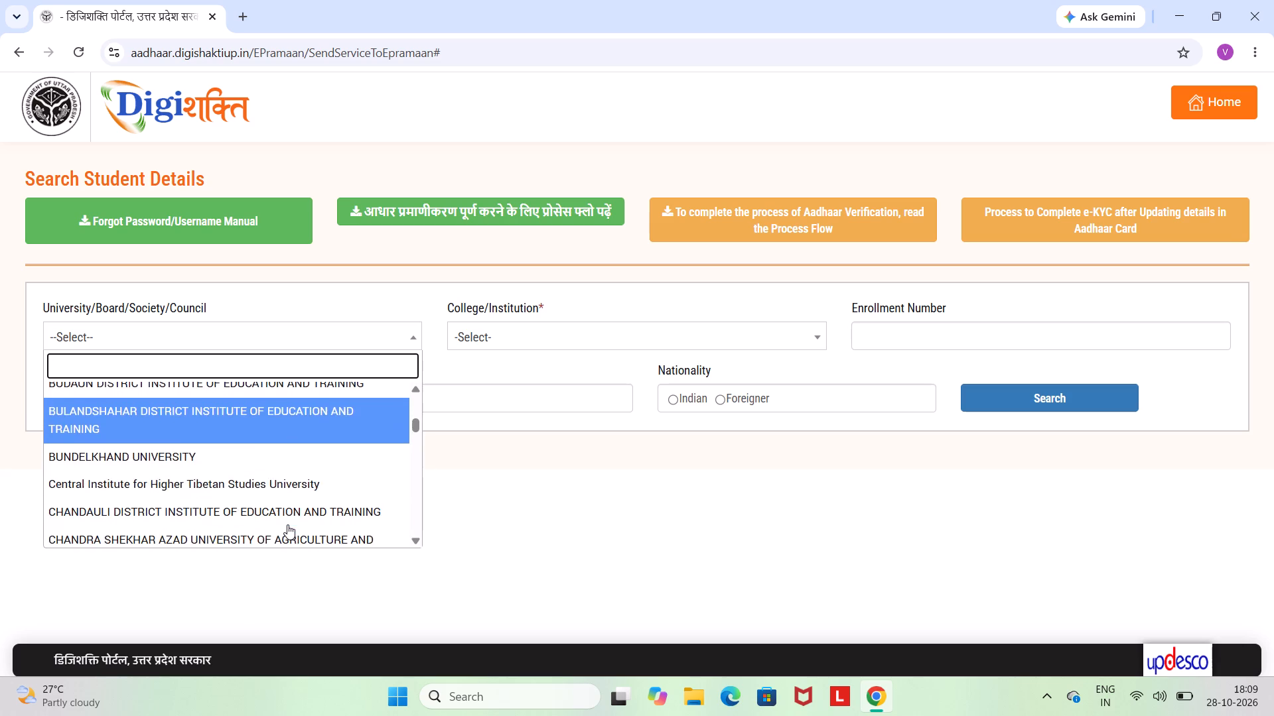
scroll(287, 524, down, 3)
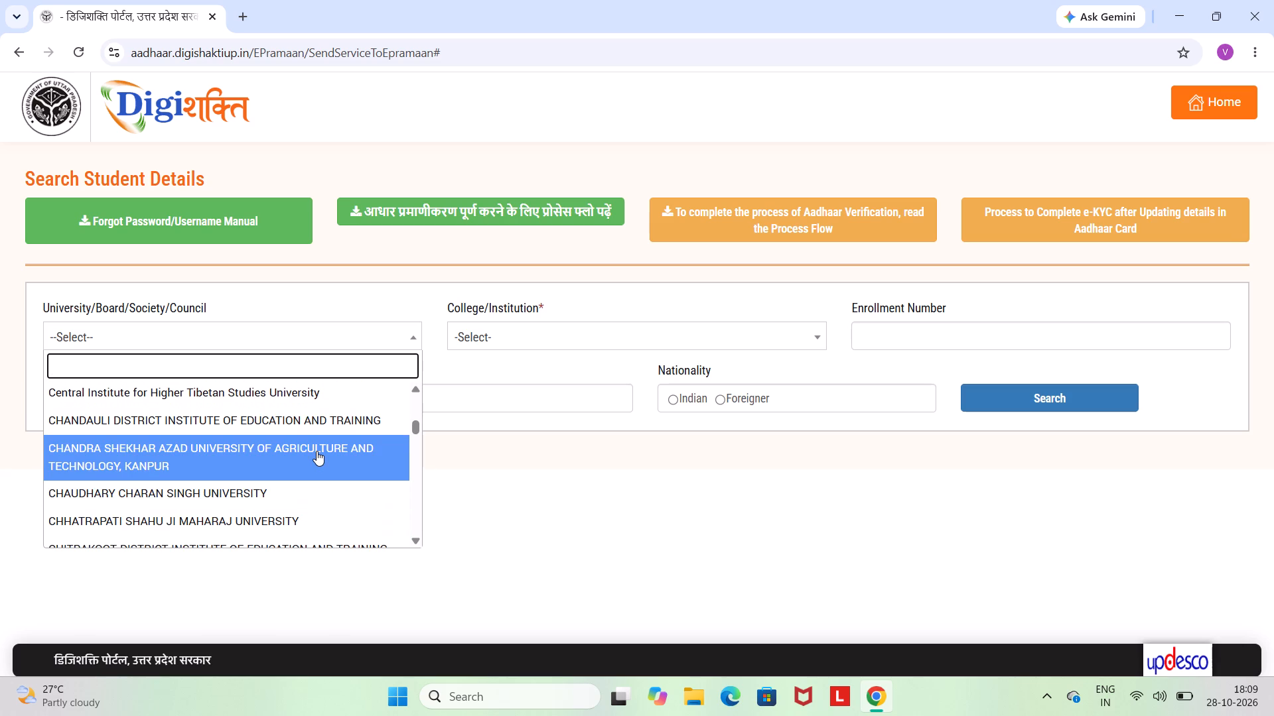
click(322, 483)
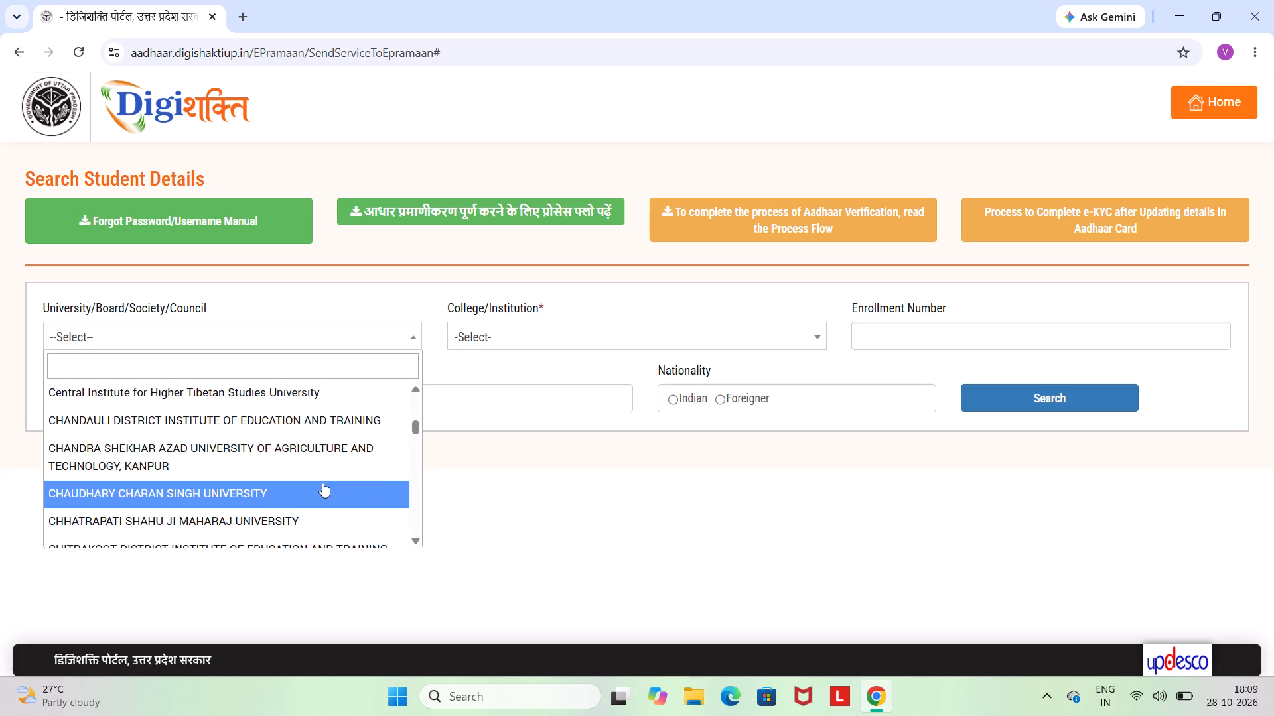
click(322, 483)
click(322, 483)
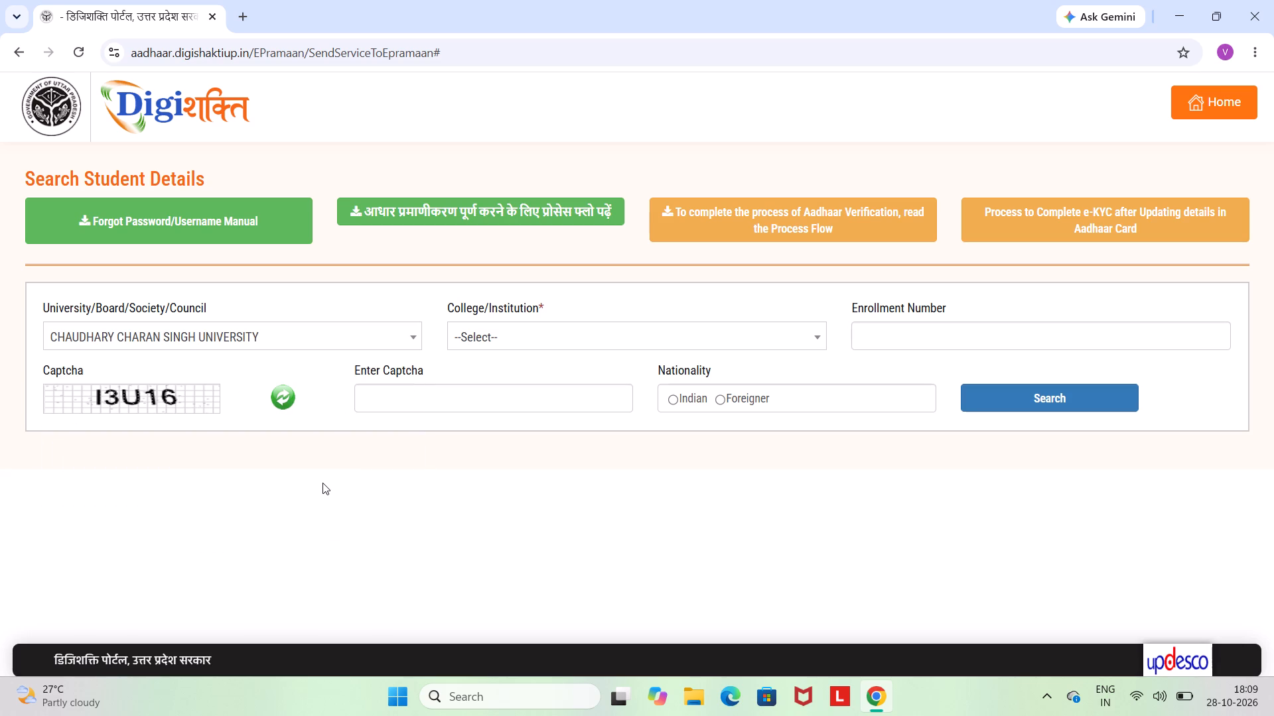
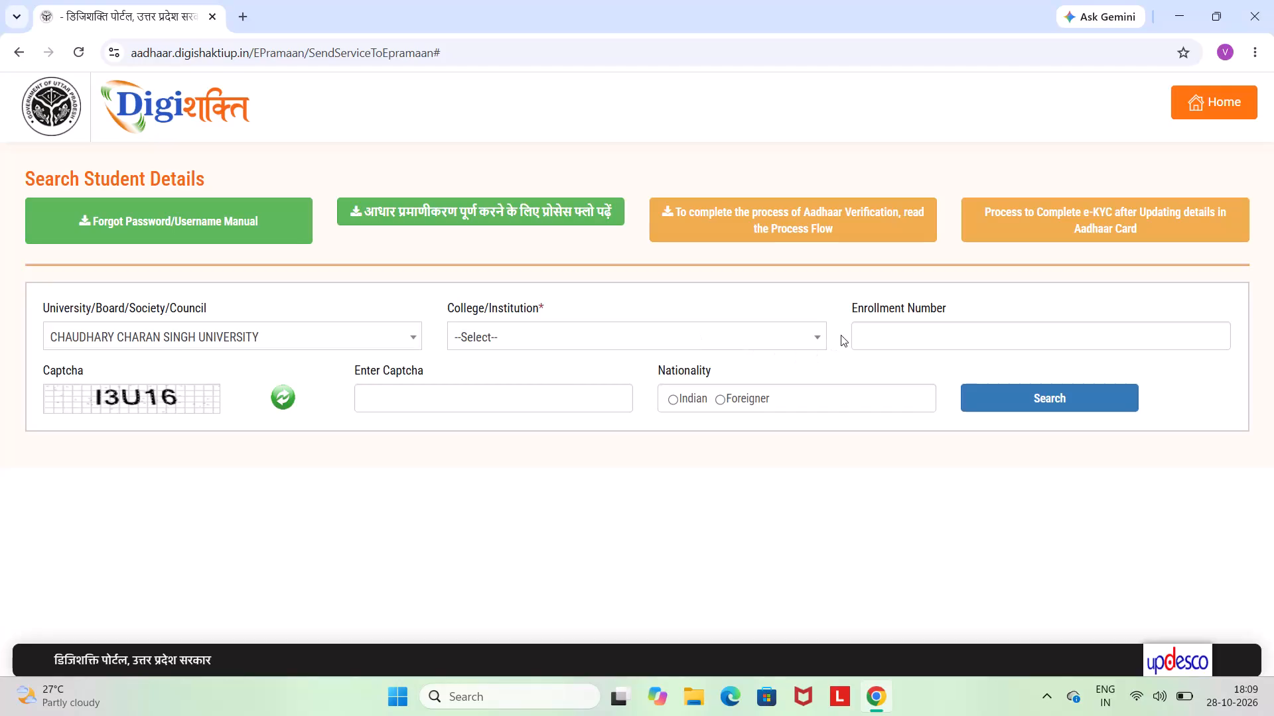
Fill in the enrollment number with the previously used eight-digit entry and set the nationality to Indian.
click(888, 328)
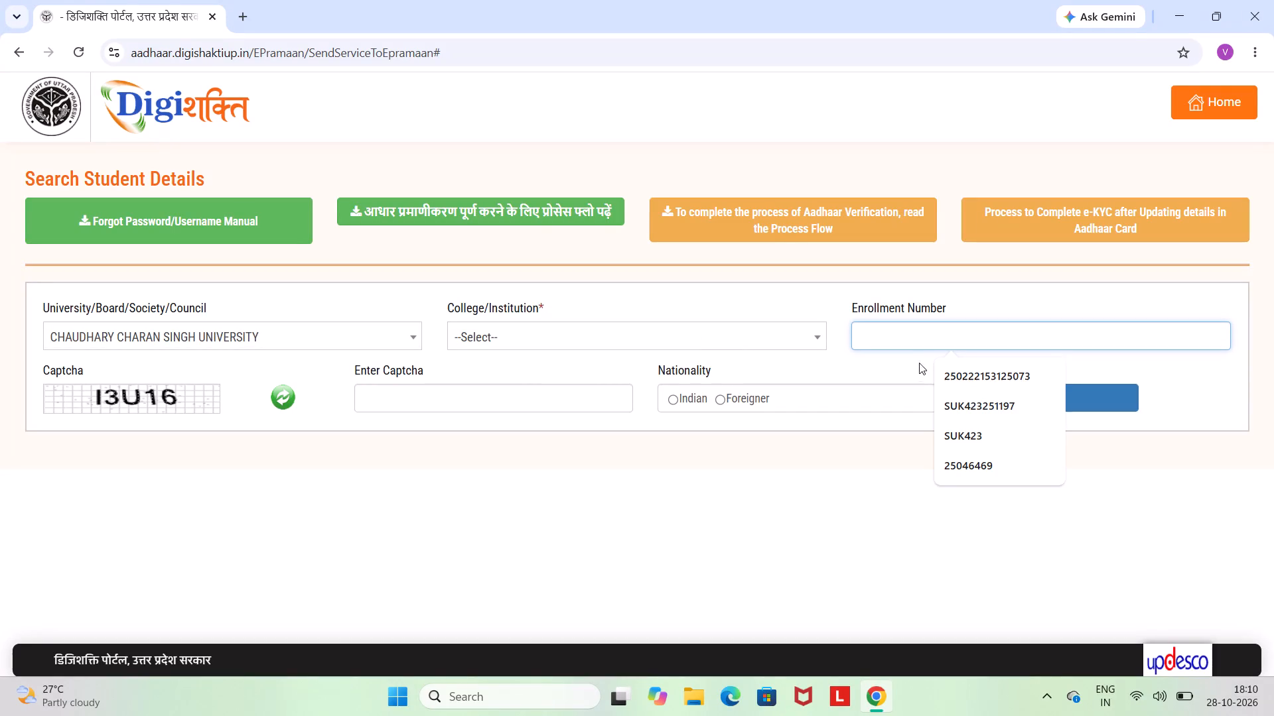
click(971, 462)
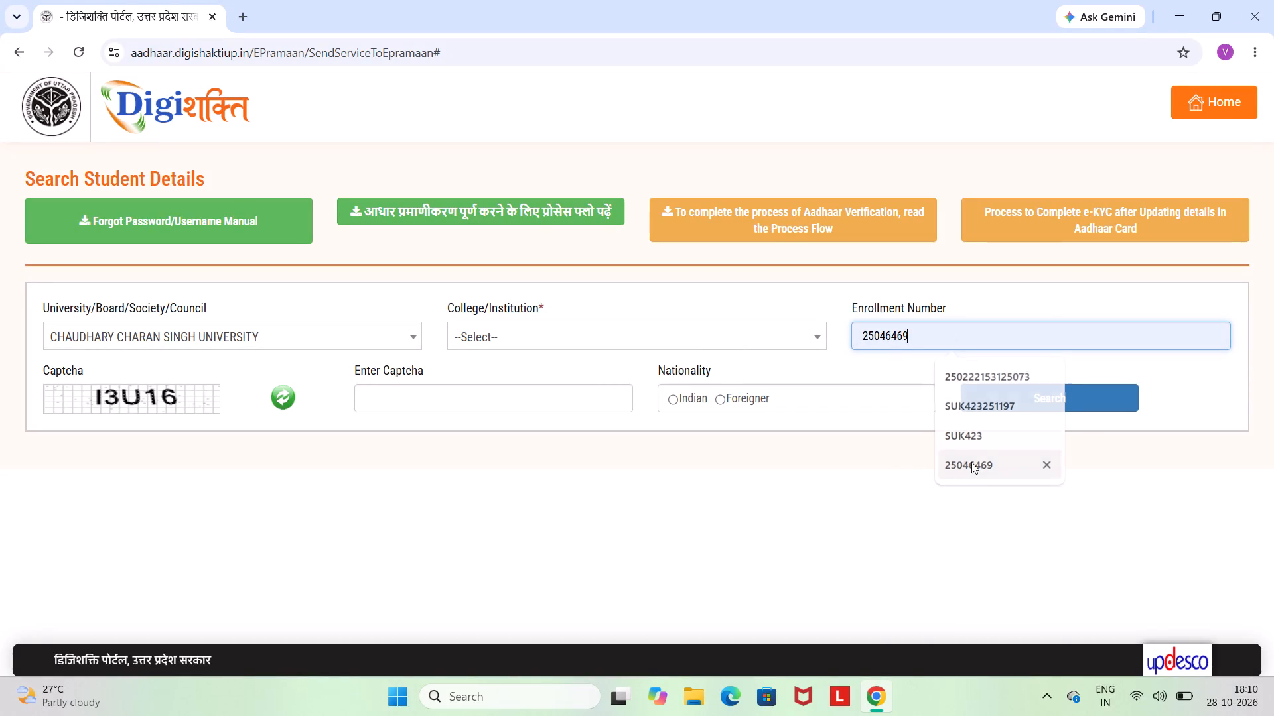
click(675, 400)
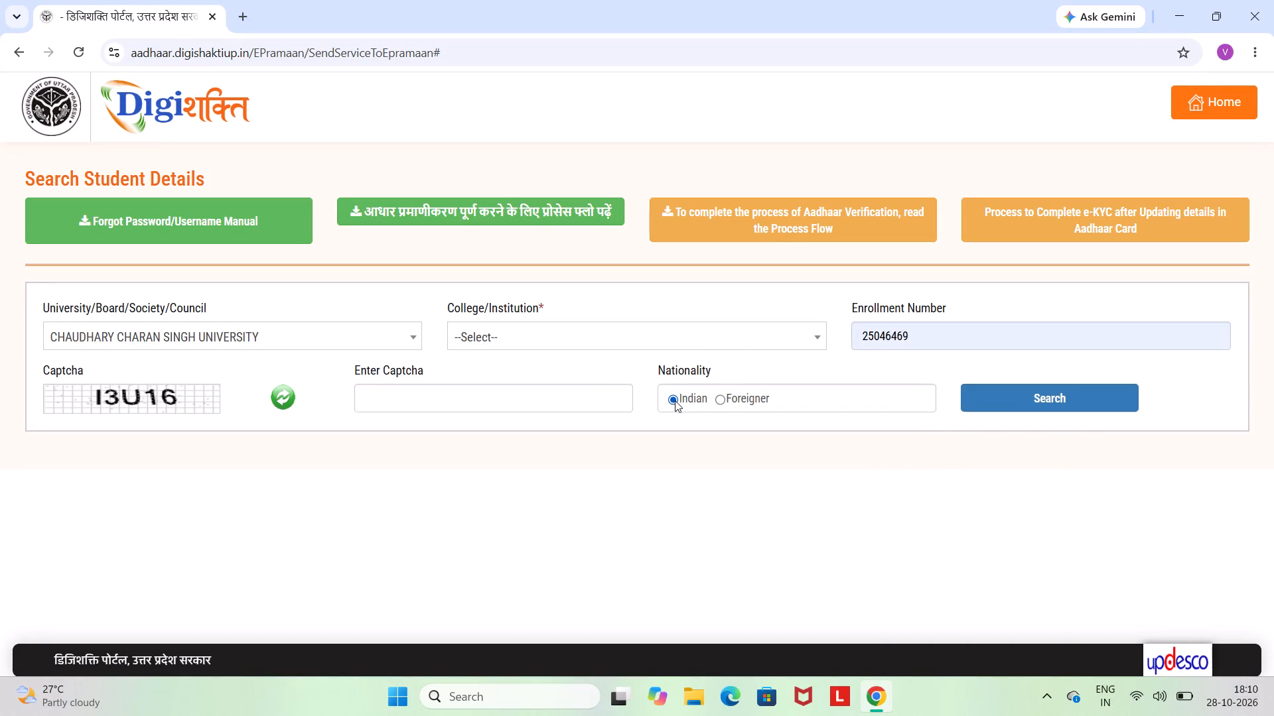
Enter the displayed captcha code in the student search form.
click(549, 399)
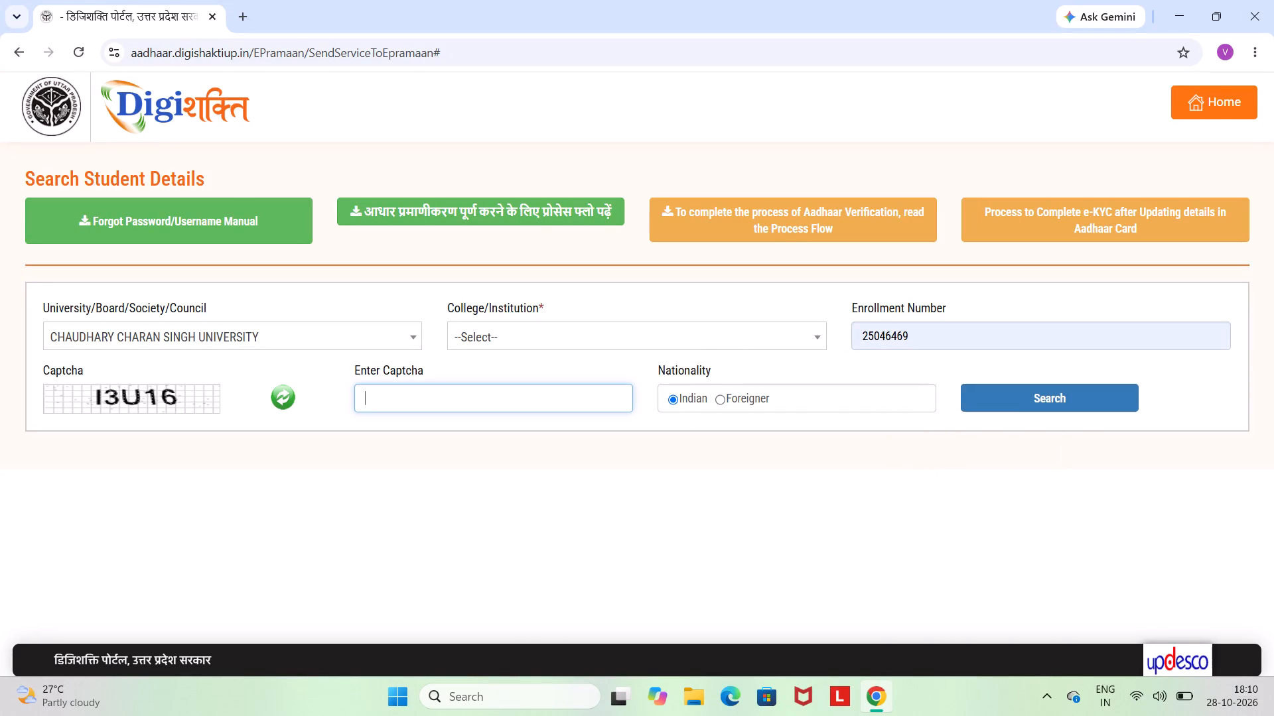
key(i)
key(3)
key(u)
text(16)
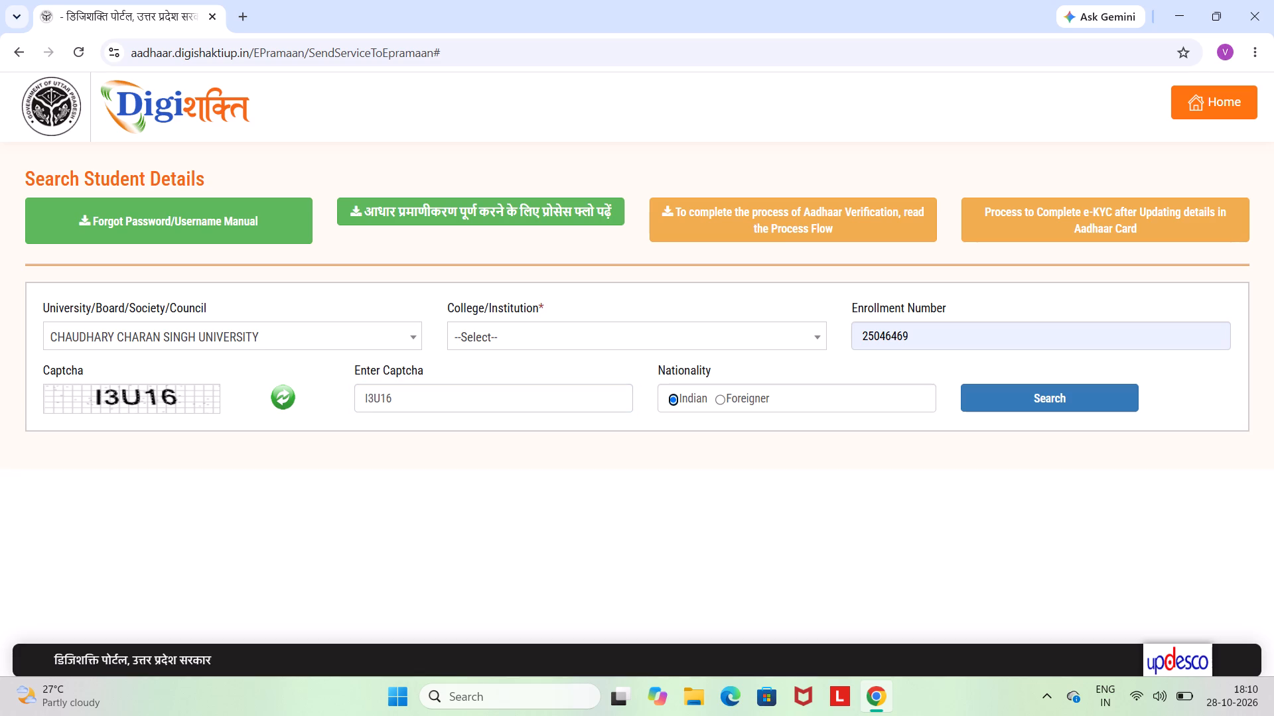
Find the college by code 1213 and choose I.T.S College of Professional Studies [C1213] as the institution.
click(594, 336)
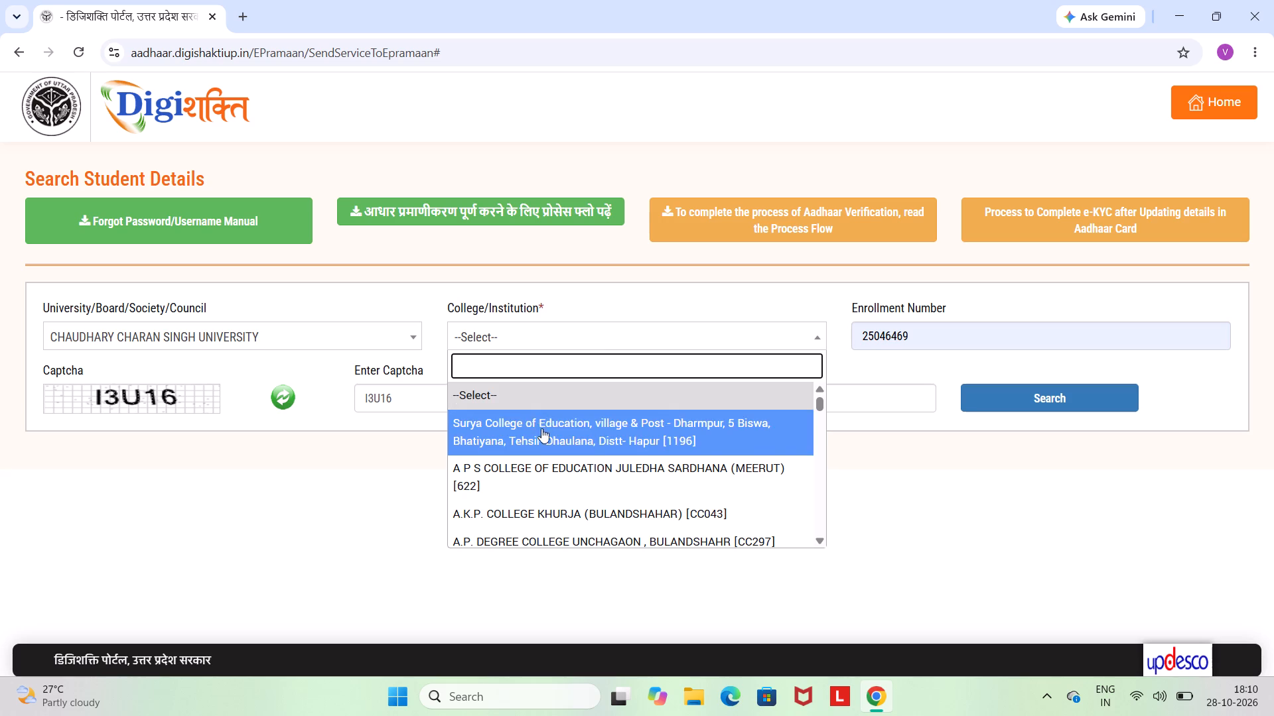
scroll(541, 479, down, 3)
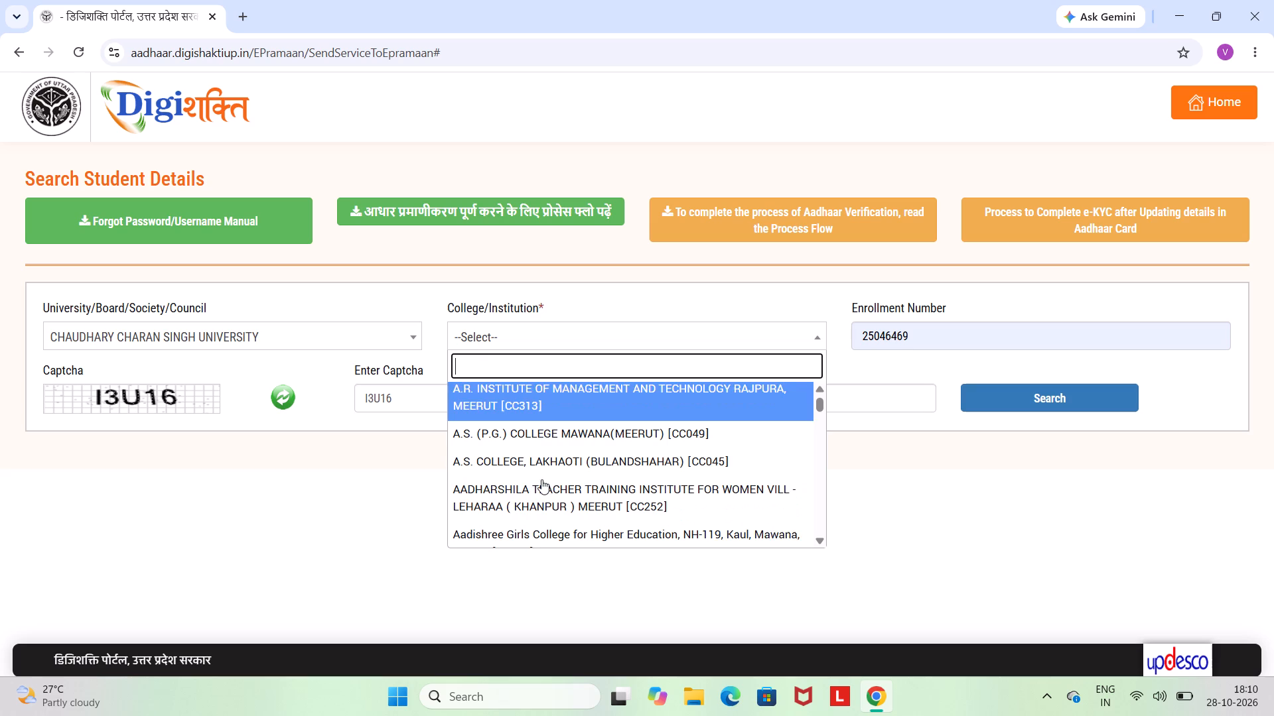
scroll(541, 479, down, 3)
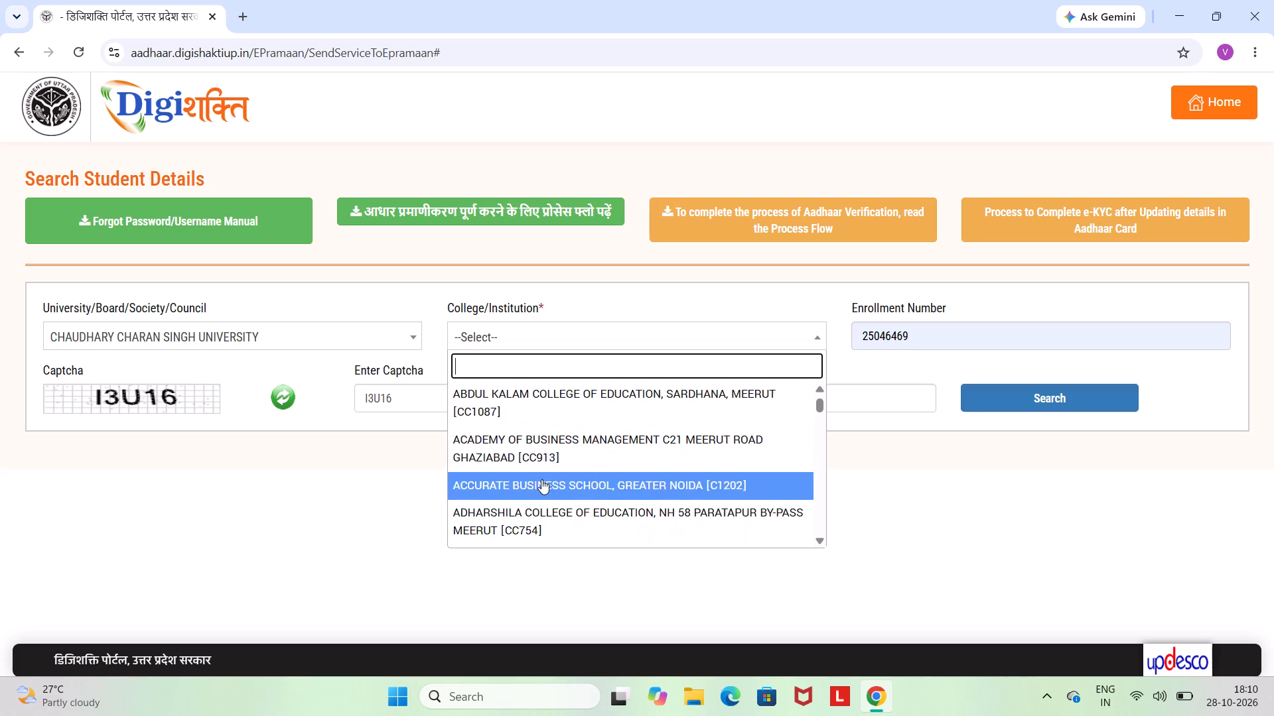
scroll(541, 479, down, 2)
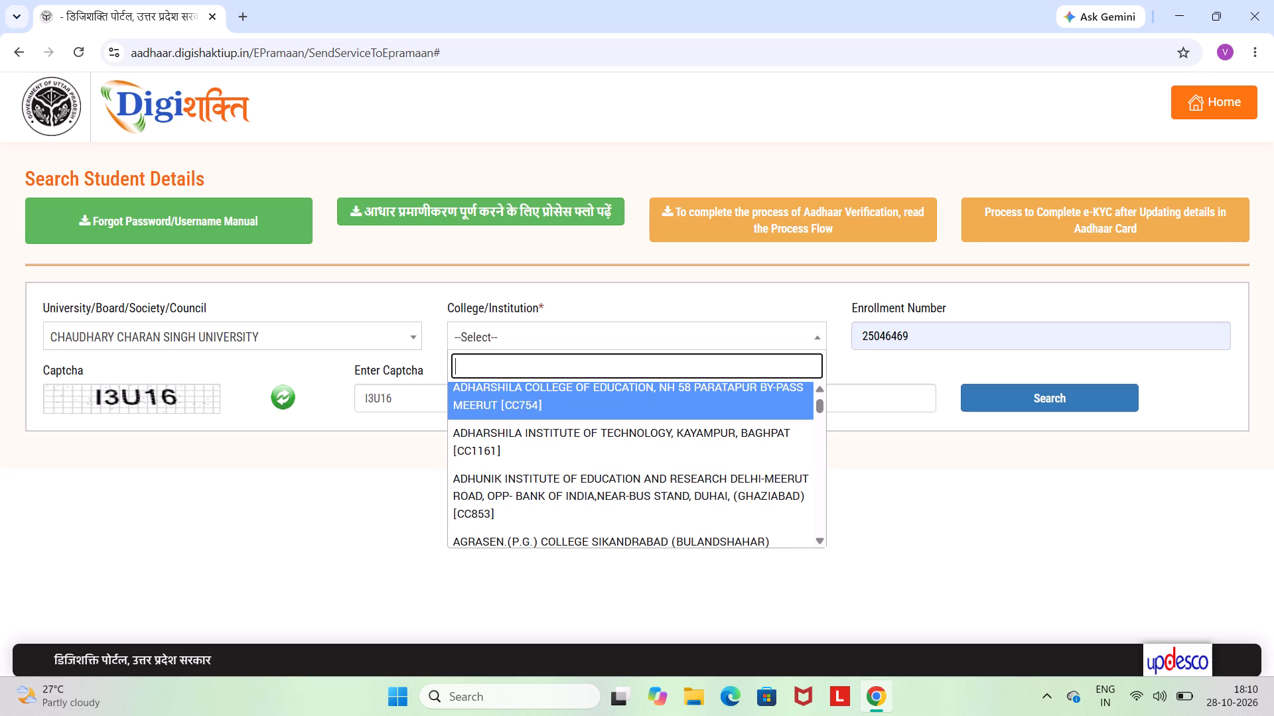
click(506, 356)
text(1213)
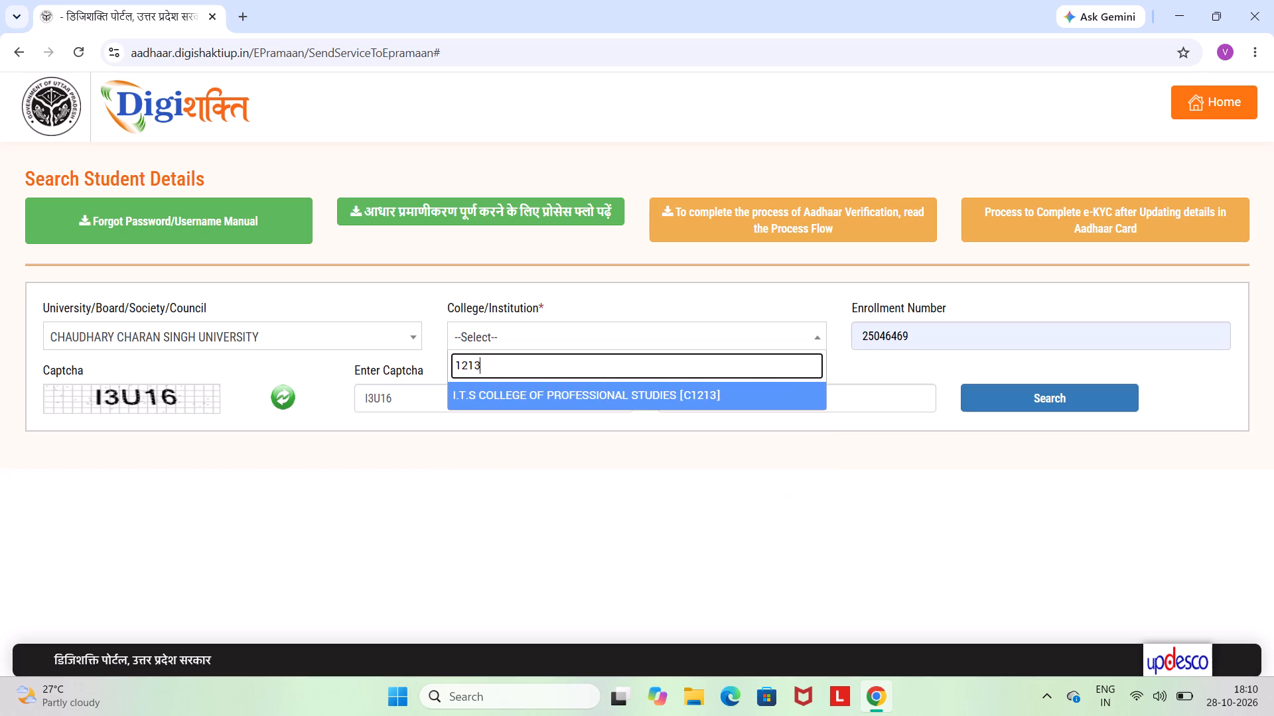
click(632, 392)
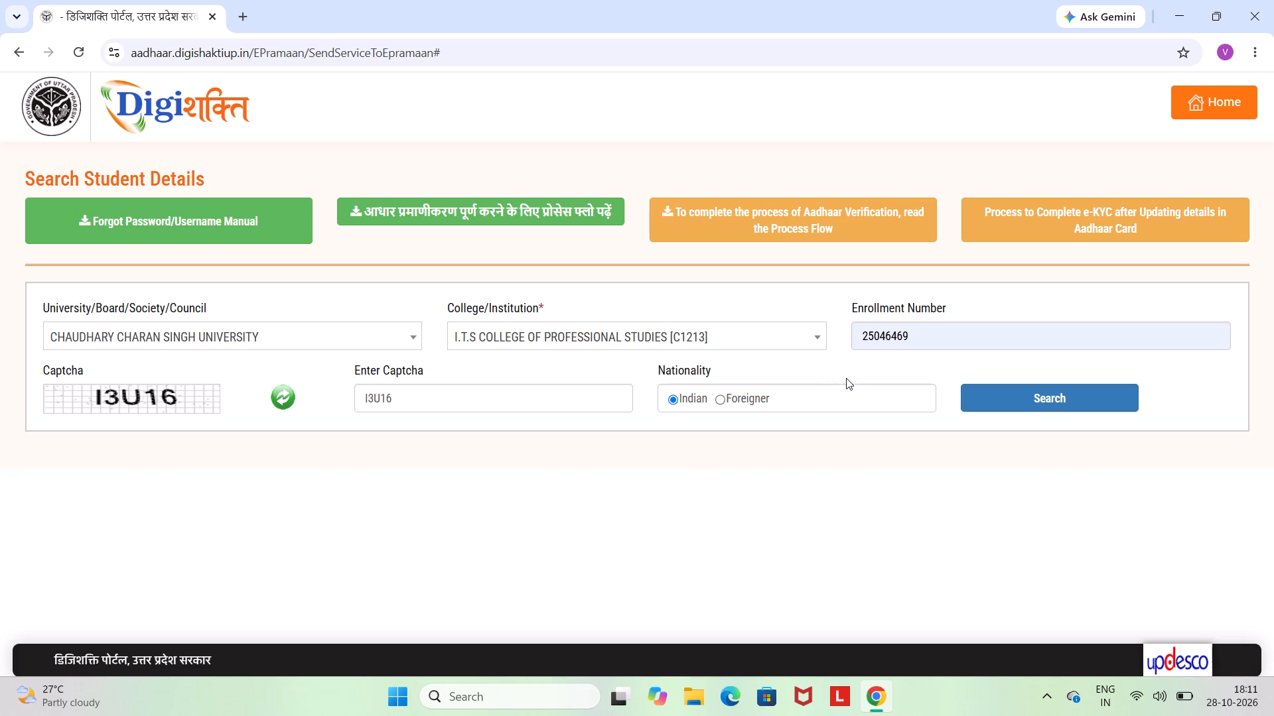
Add the prefix M in front of the enrollment number.
click(855, 336)
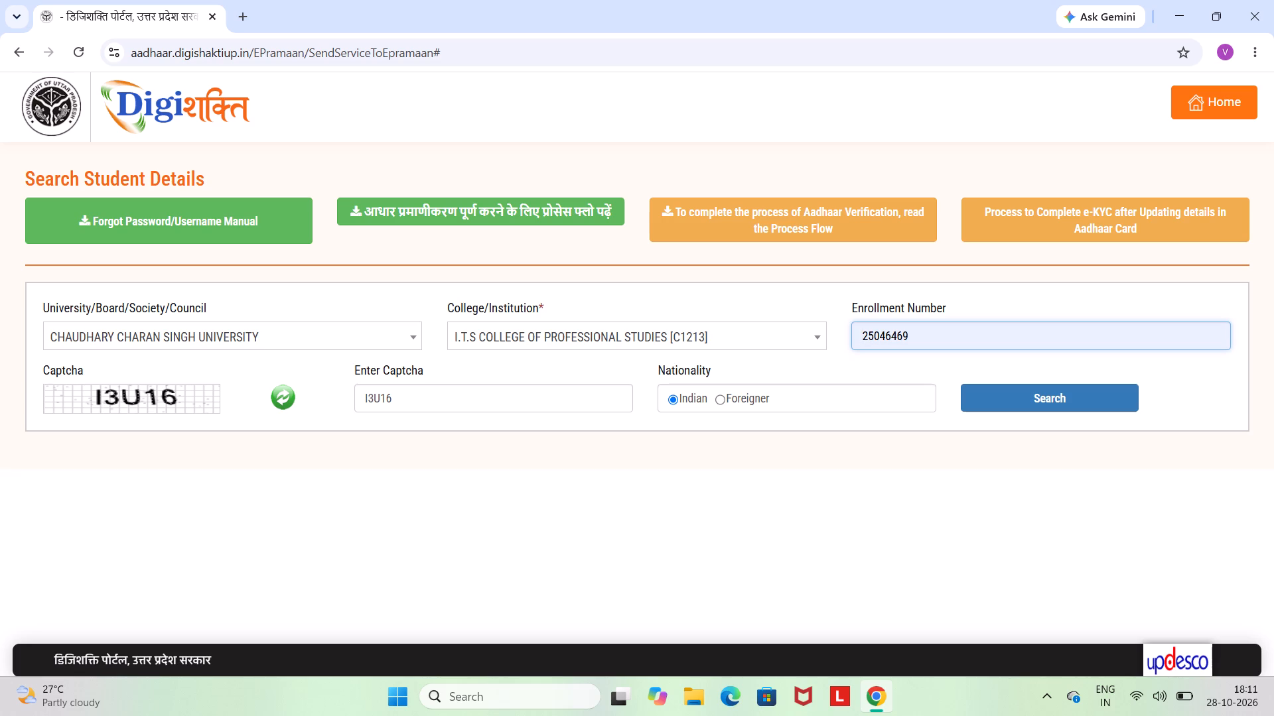
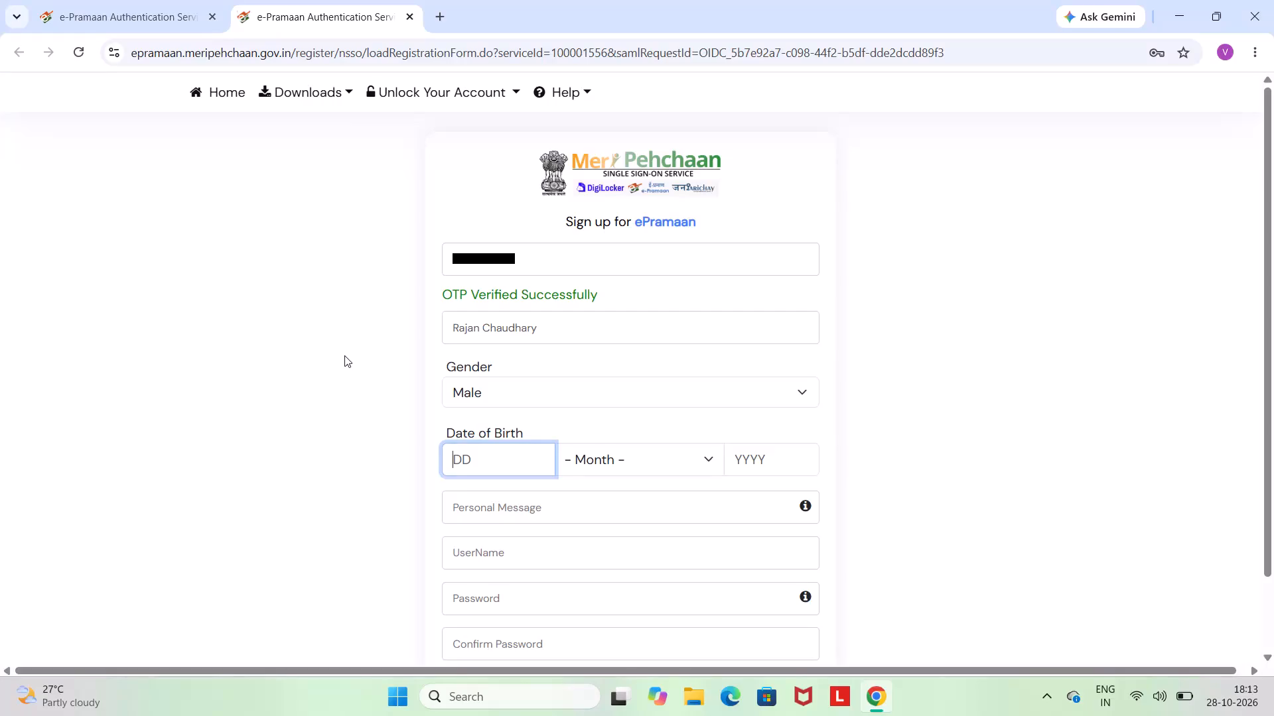
Enter the registrant's date of birth by filling in its day, month and year in the sign-up form.
click(480, 474)
text(01)
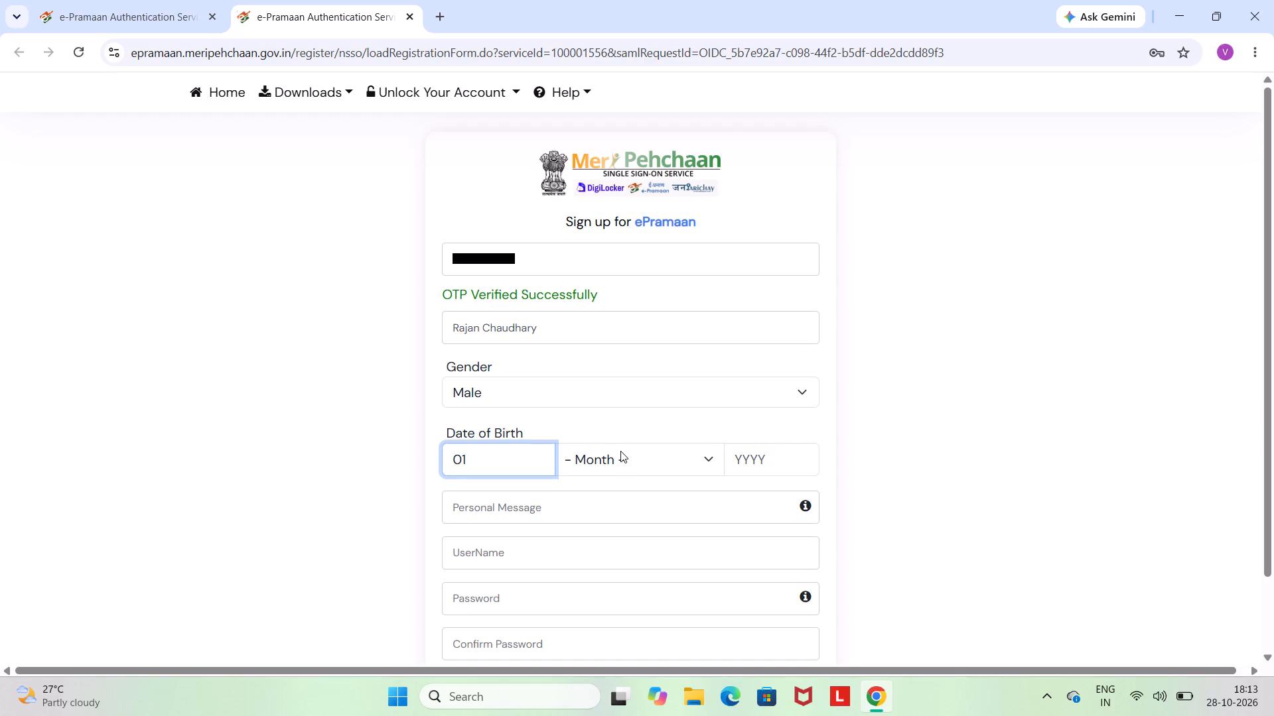
click(620, 451)
text(01)
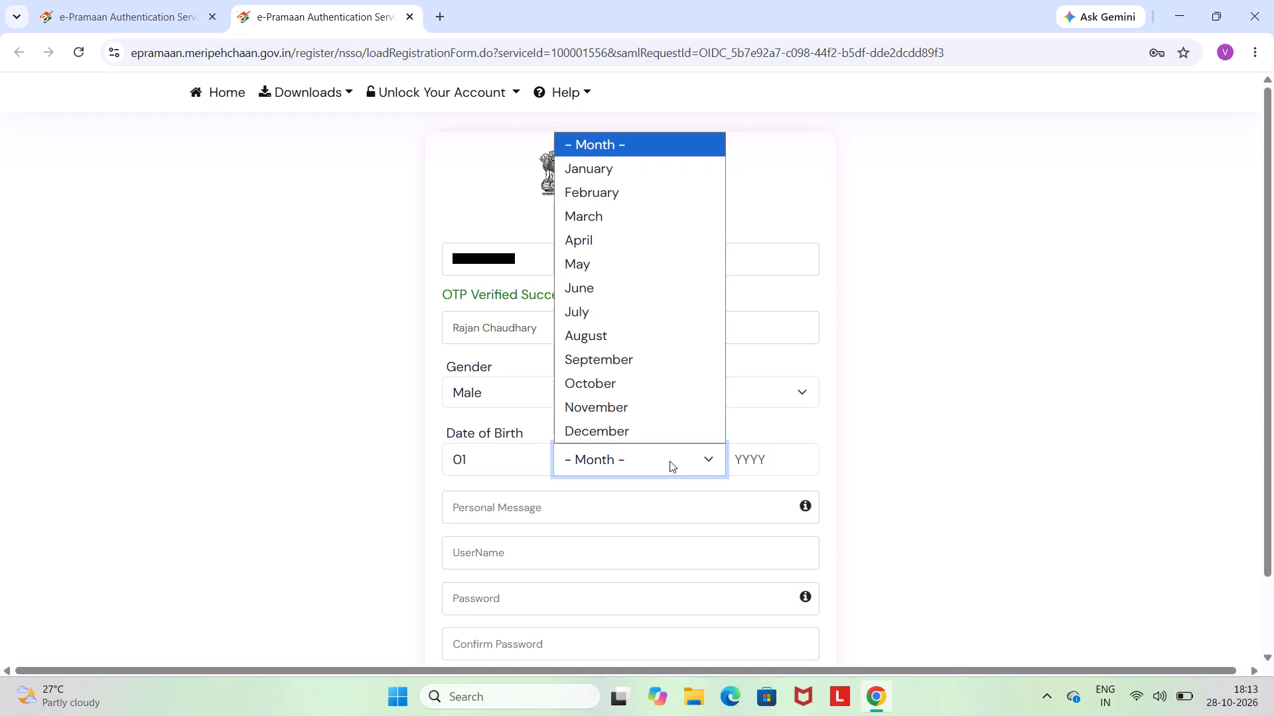
click(632, 168)
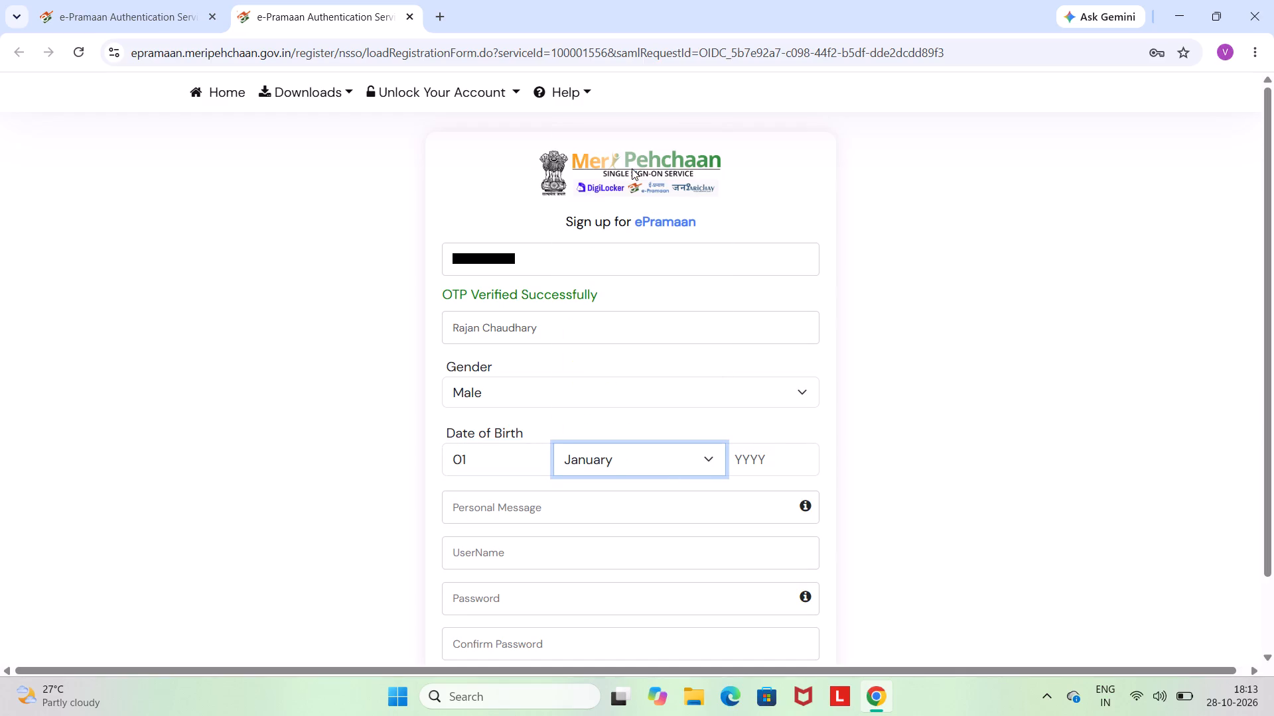
click(764, 460)
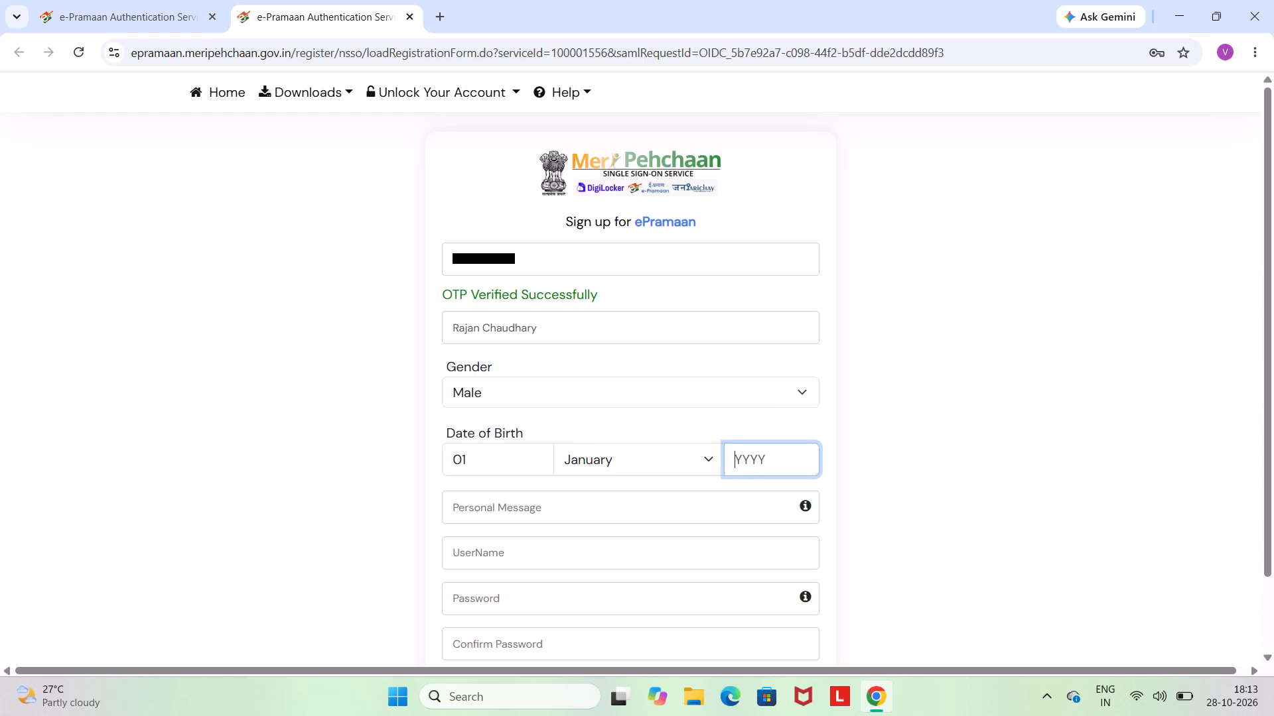
text(200)
key(8)
Enter the registrant's capitalised first name as the personal message.
click(601, 510)
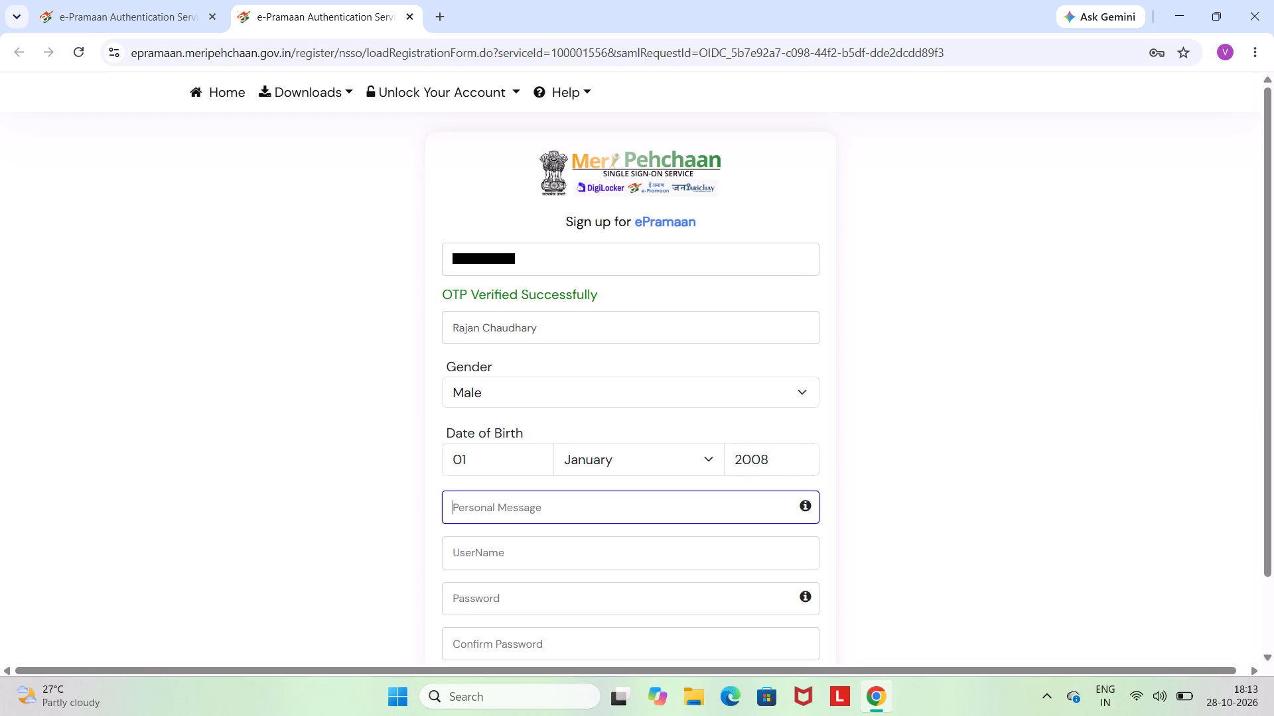
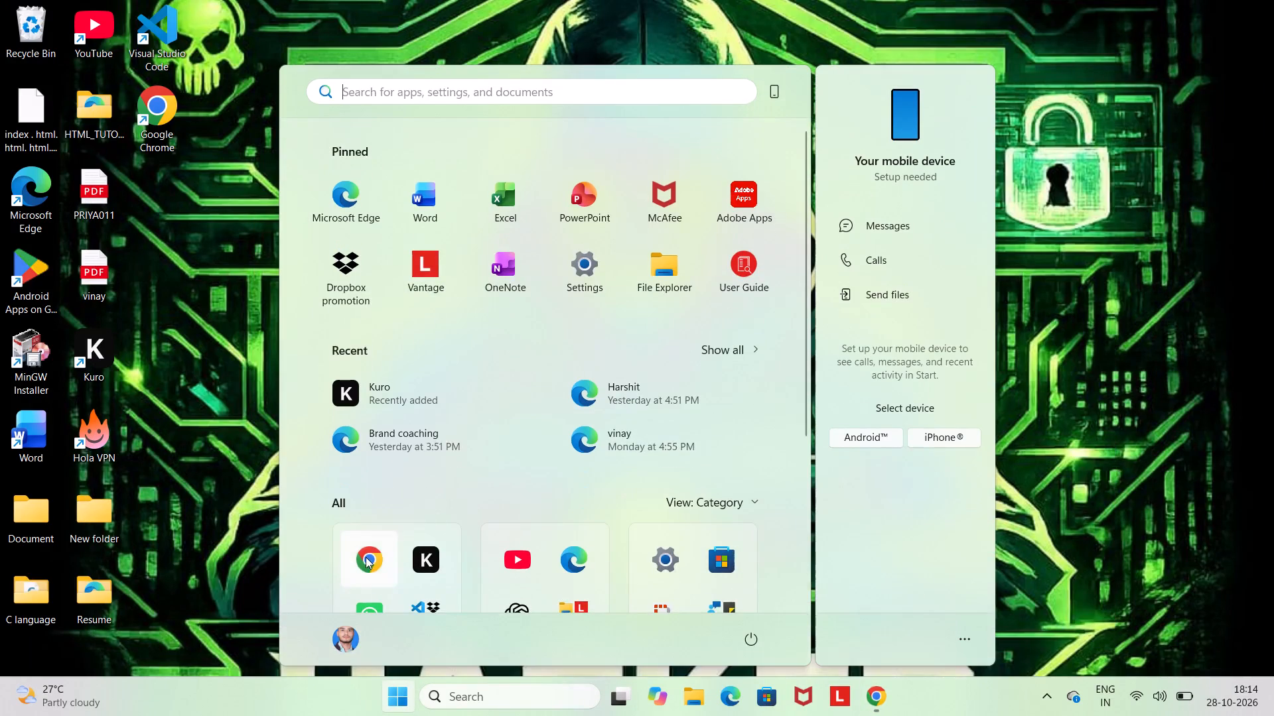
Open a new Google Chrome window and maximize it.
click(368, 557)
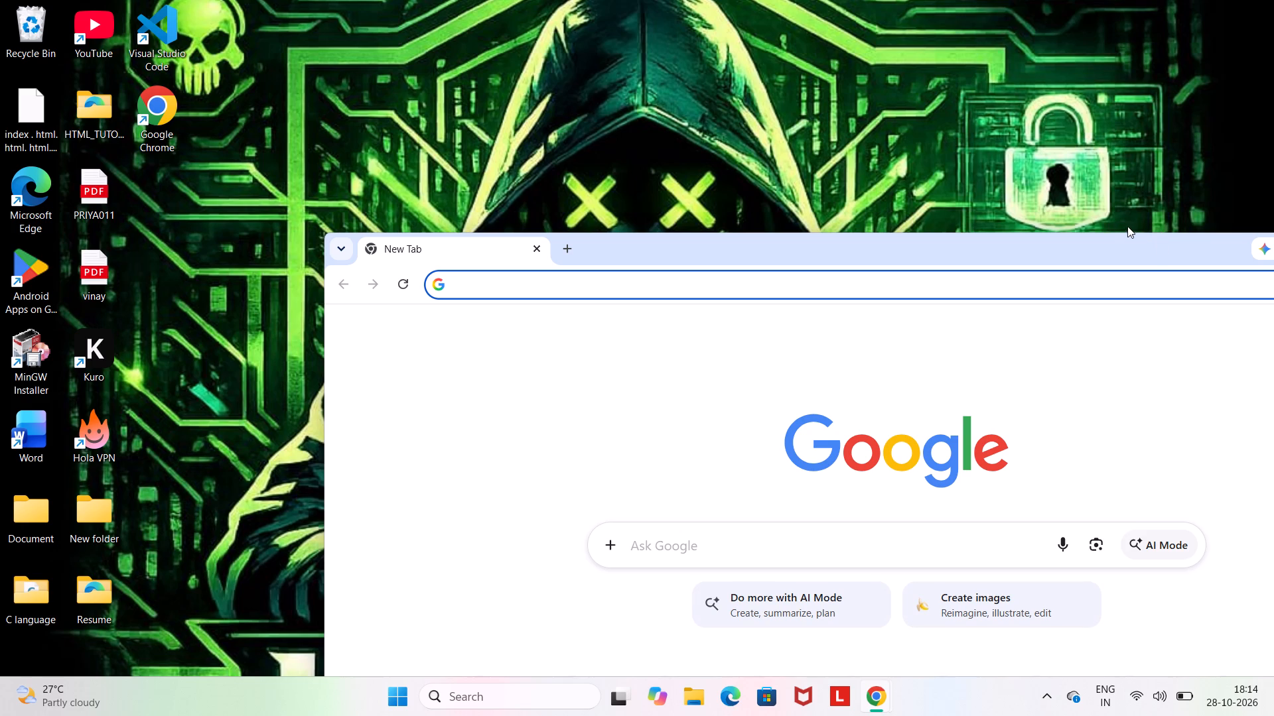
right_click(1133, 243)
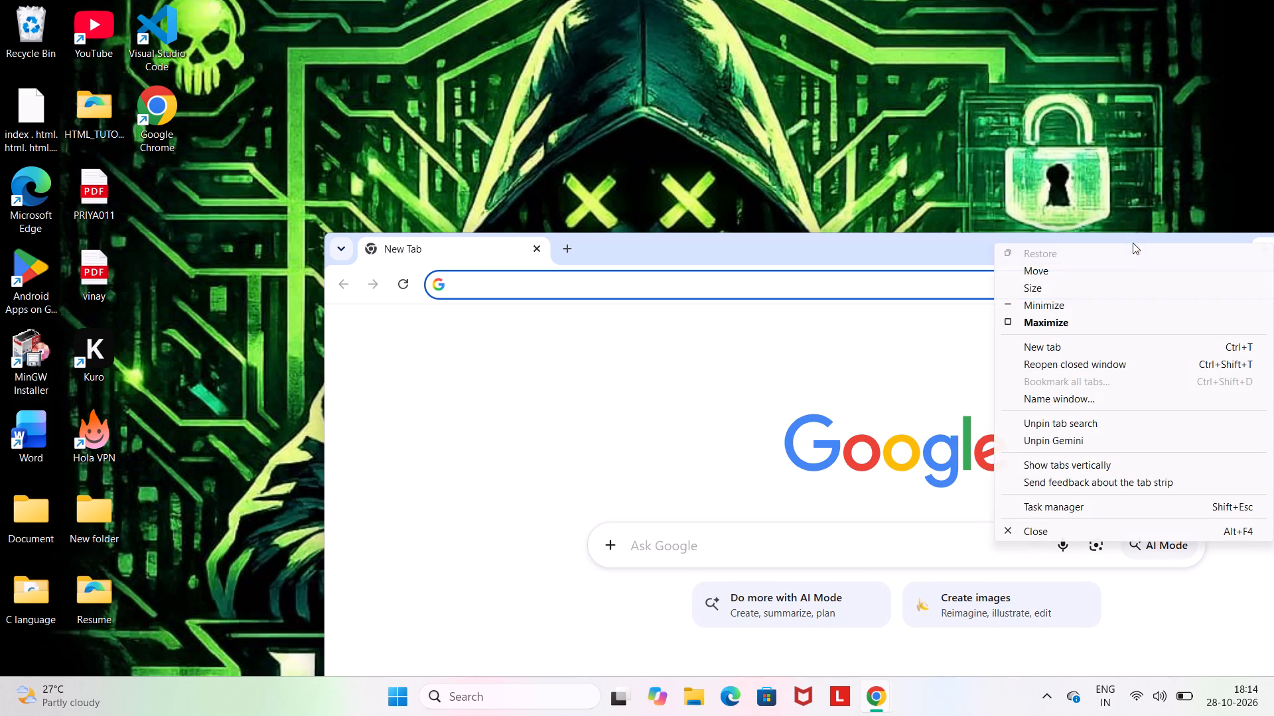
click(1078, 329)
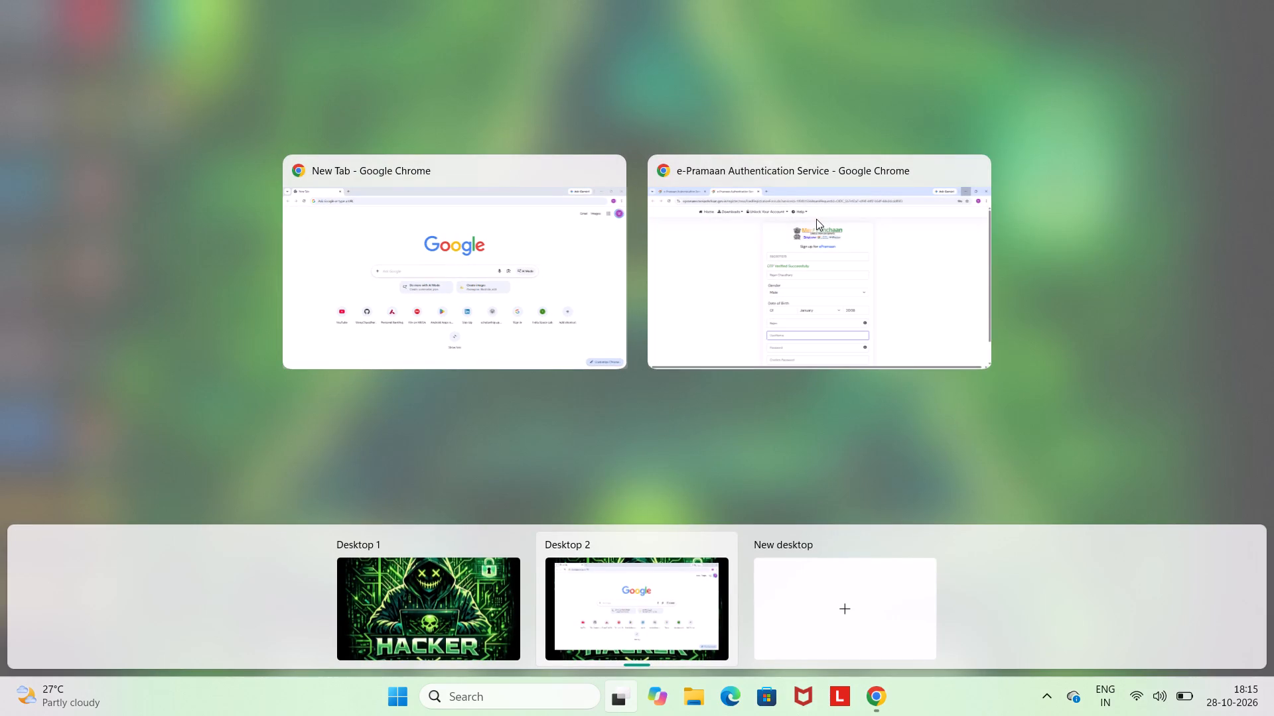
Switch back to the e-Pramaan sign-up window and open the personal message field for editing.
click(812, 258)
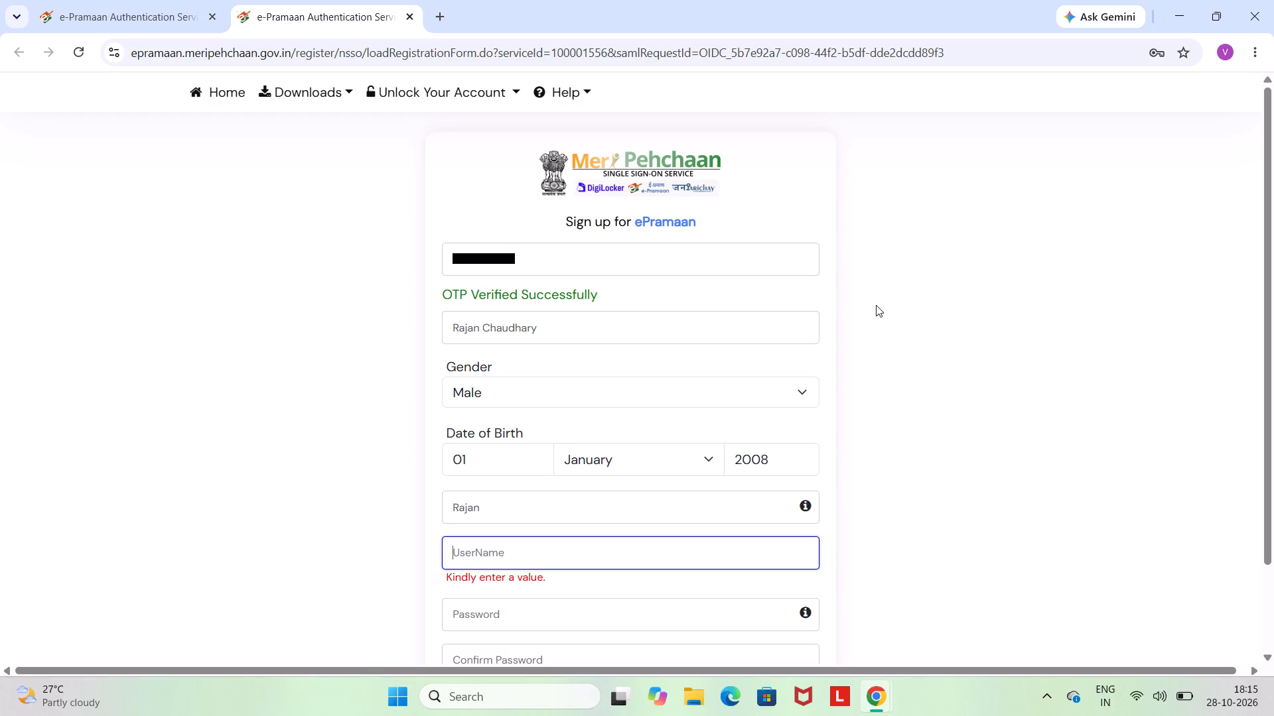
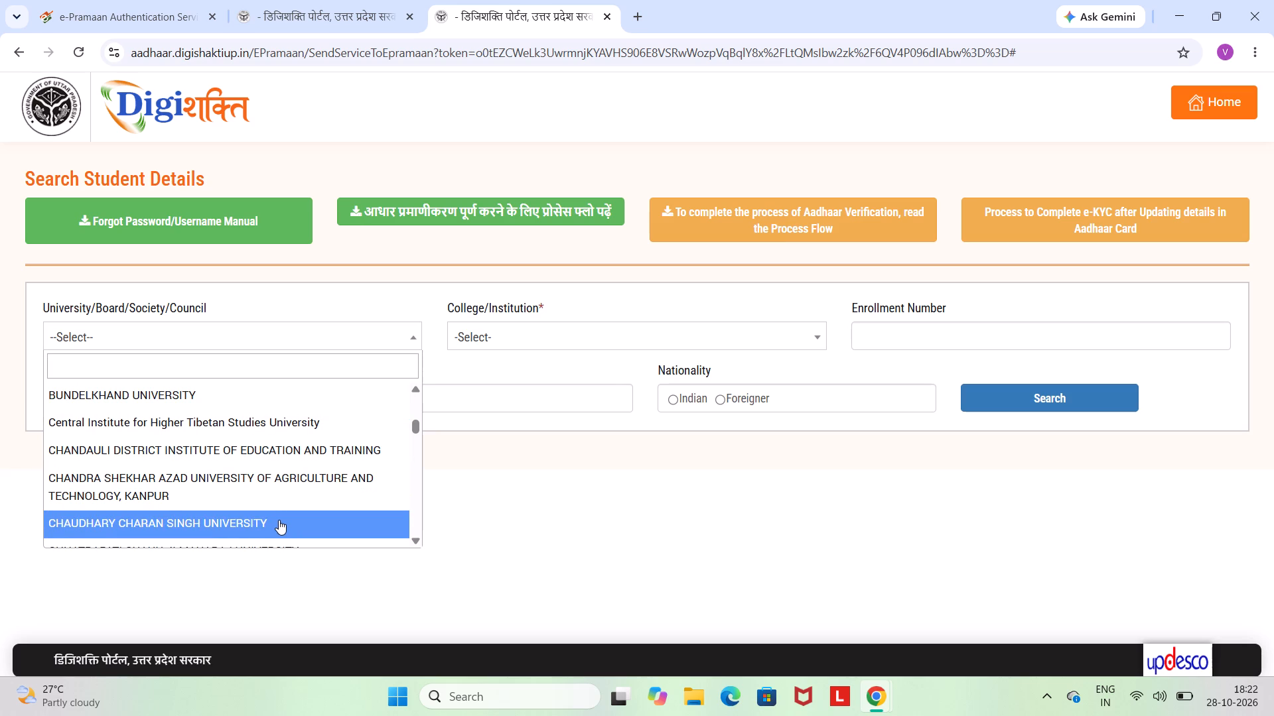
click(279, 520)
click(279, 520)
double_click(279, 520)
Find the college by code 1213 and choose I.T.S College of Professional Studies [C1213] as the institution.
click(555, 322)
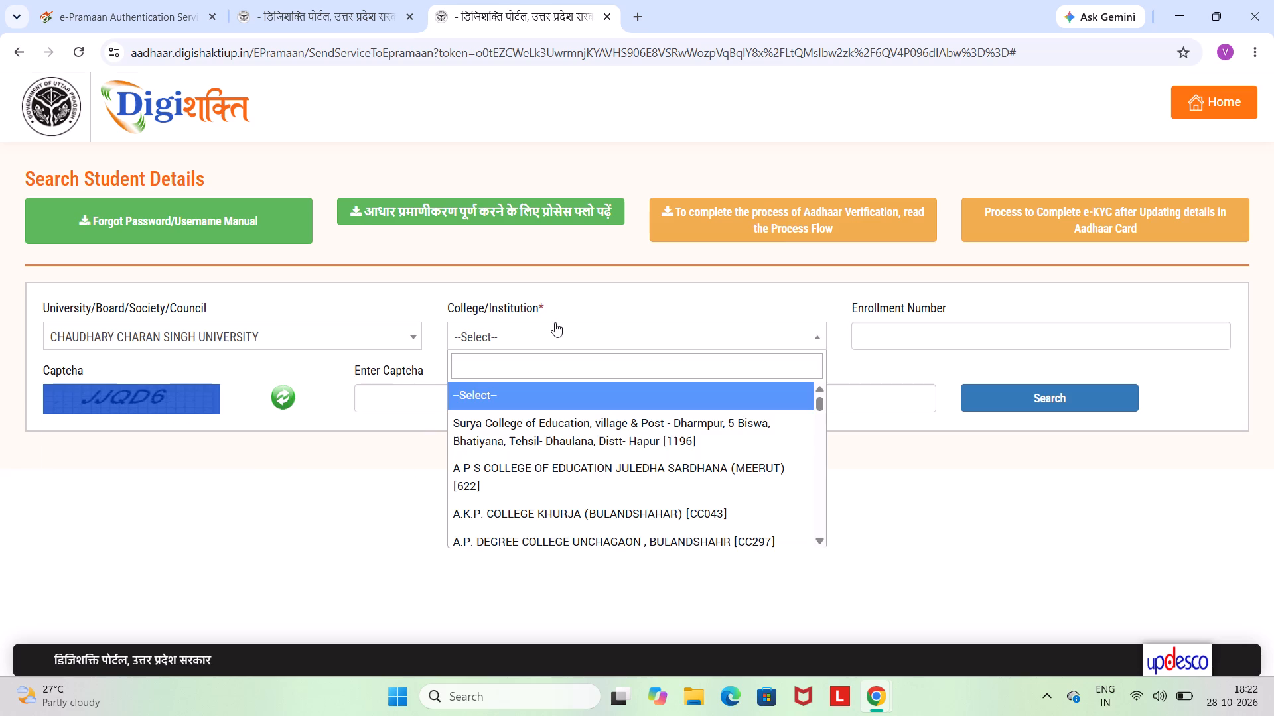
scroll(543, 467, down, 2)
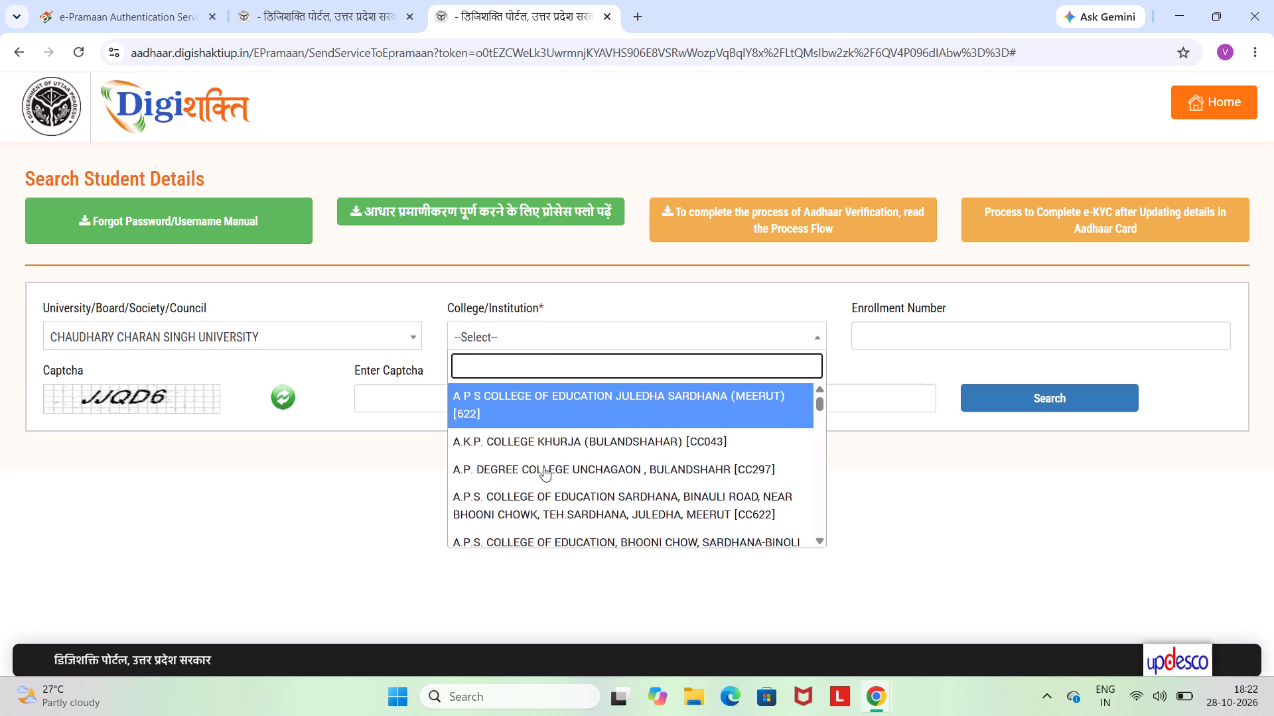
scroll(543, 467, down, 3)
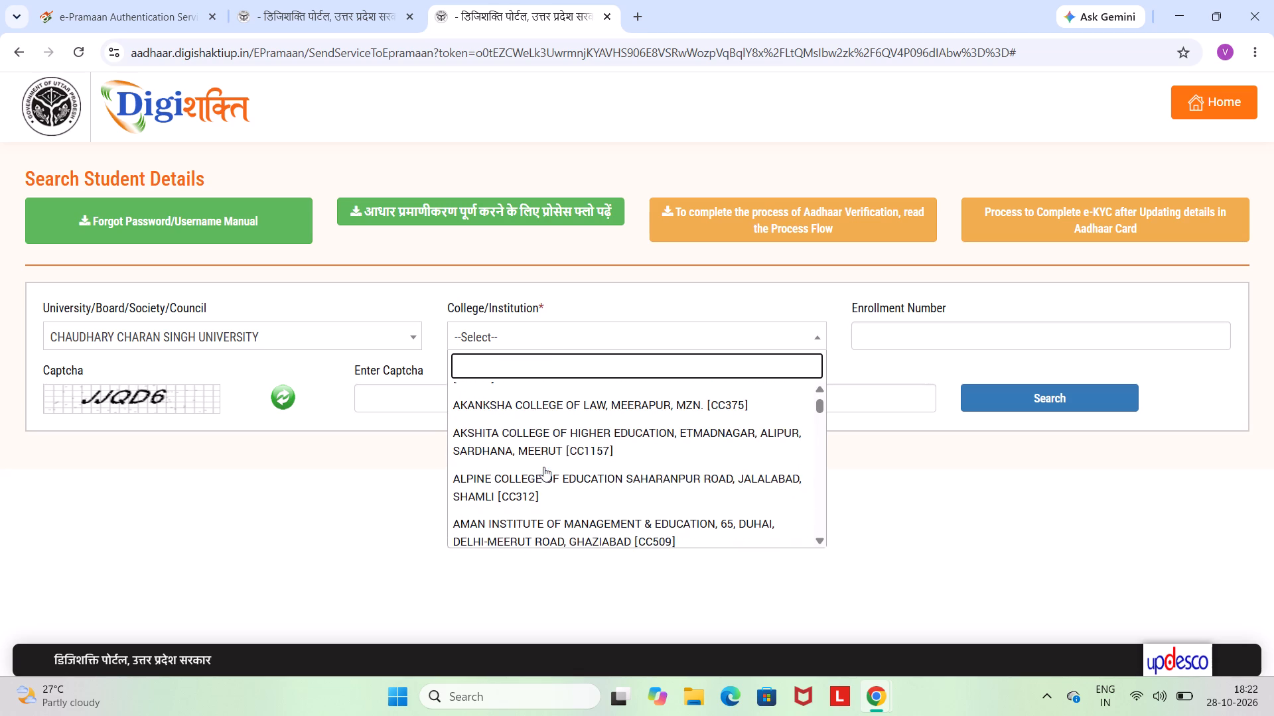
scroll(543, 467, down, 4)
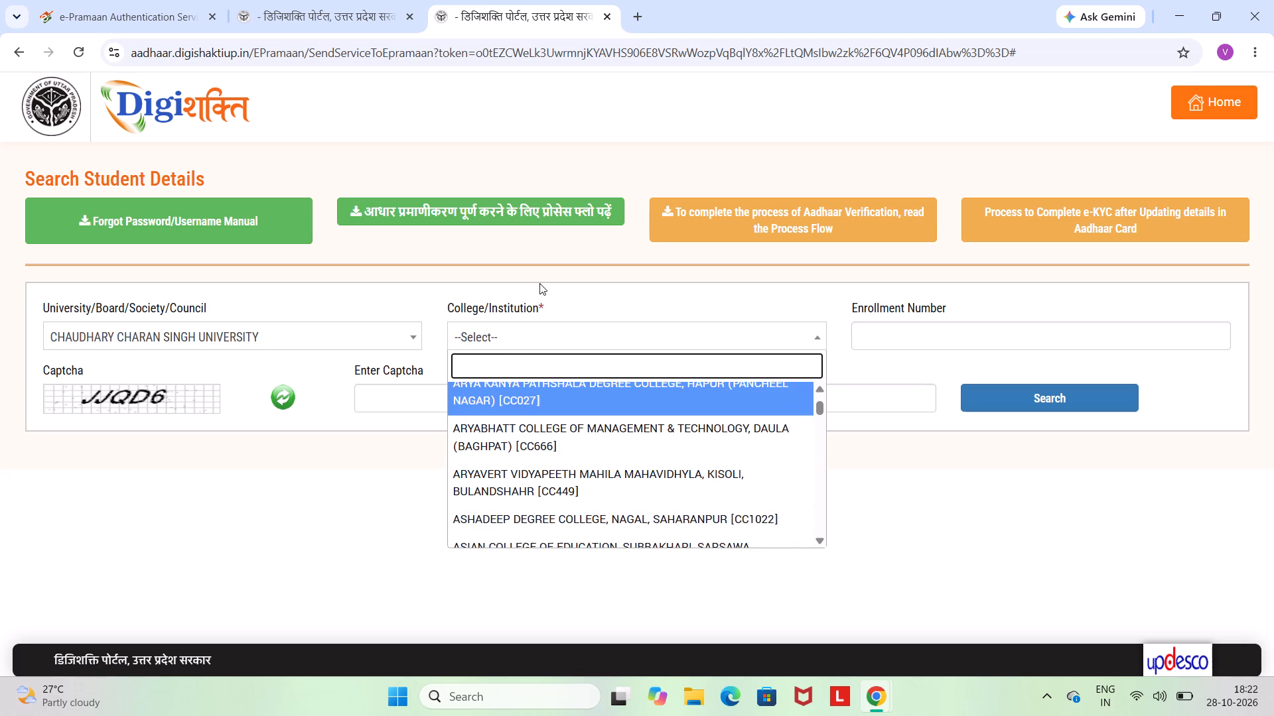
click(517, 347)
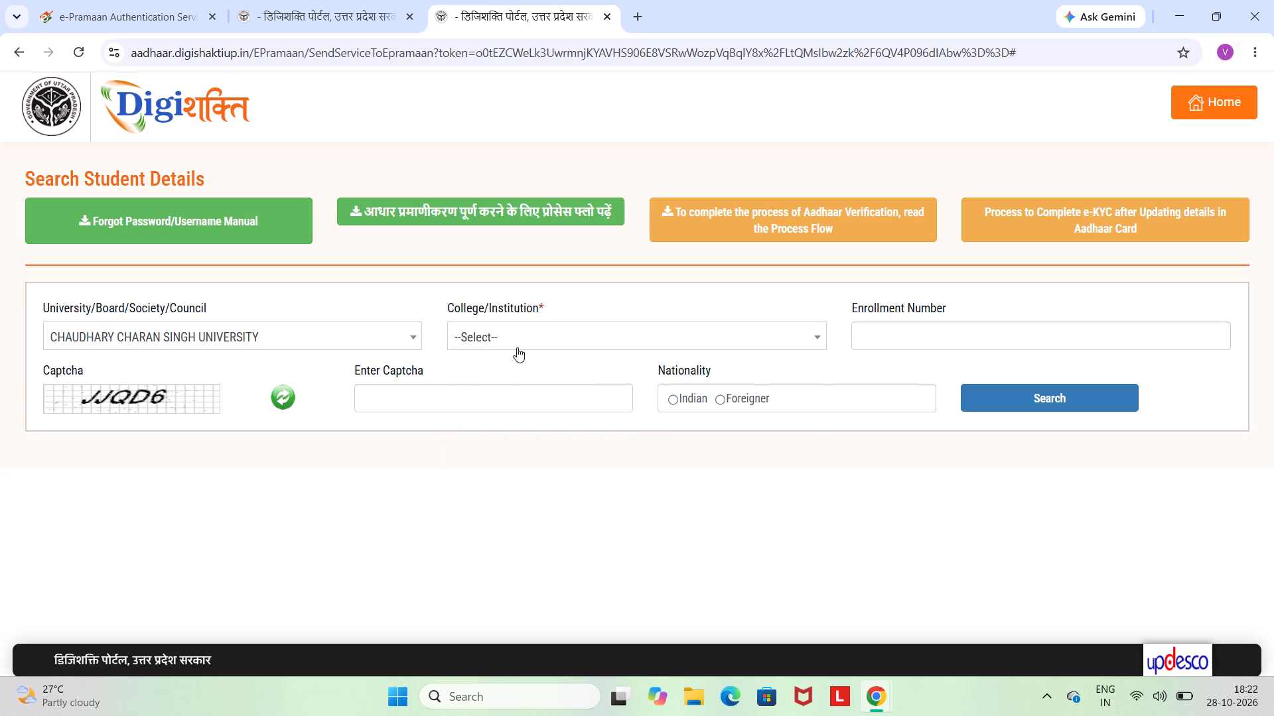
click(516, 334)
text(1213)
click(531, 396)
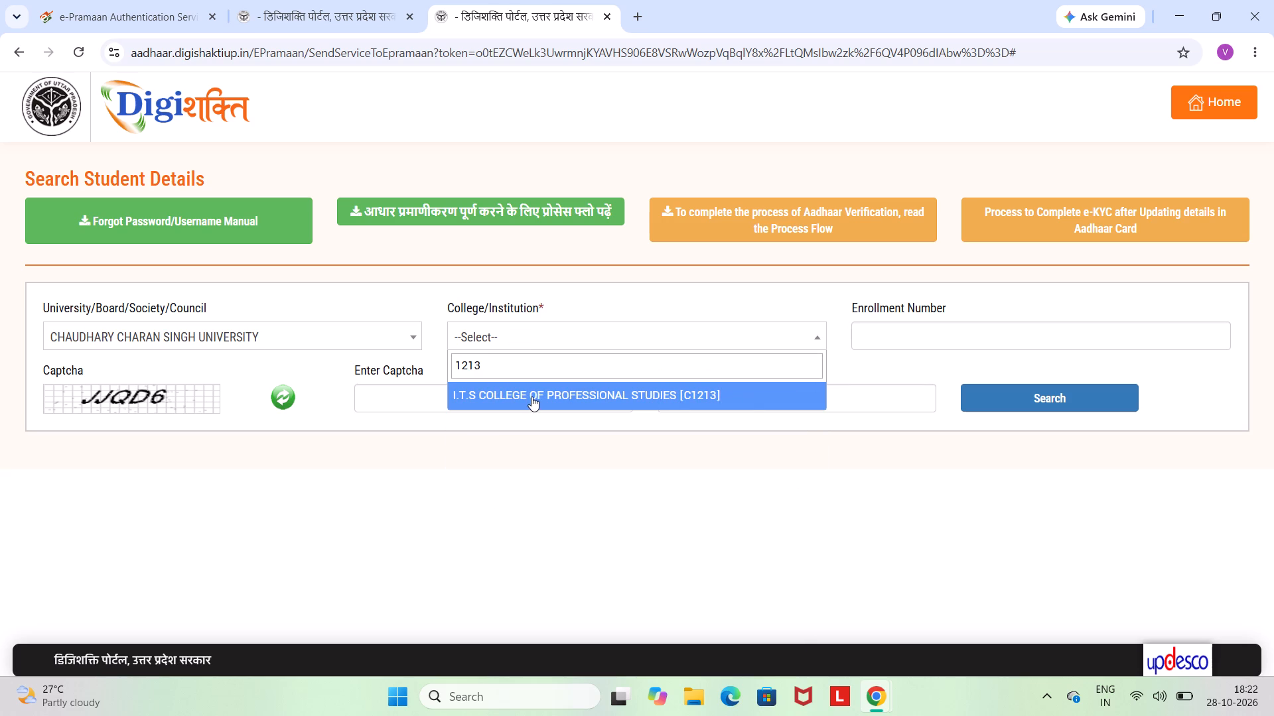
Search for the student using the previously saved enrollment number starting with M, the displayed captcha and Indian nationality.
click(896, 344)
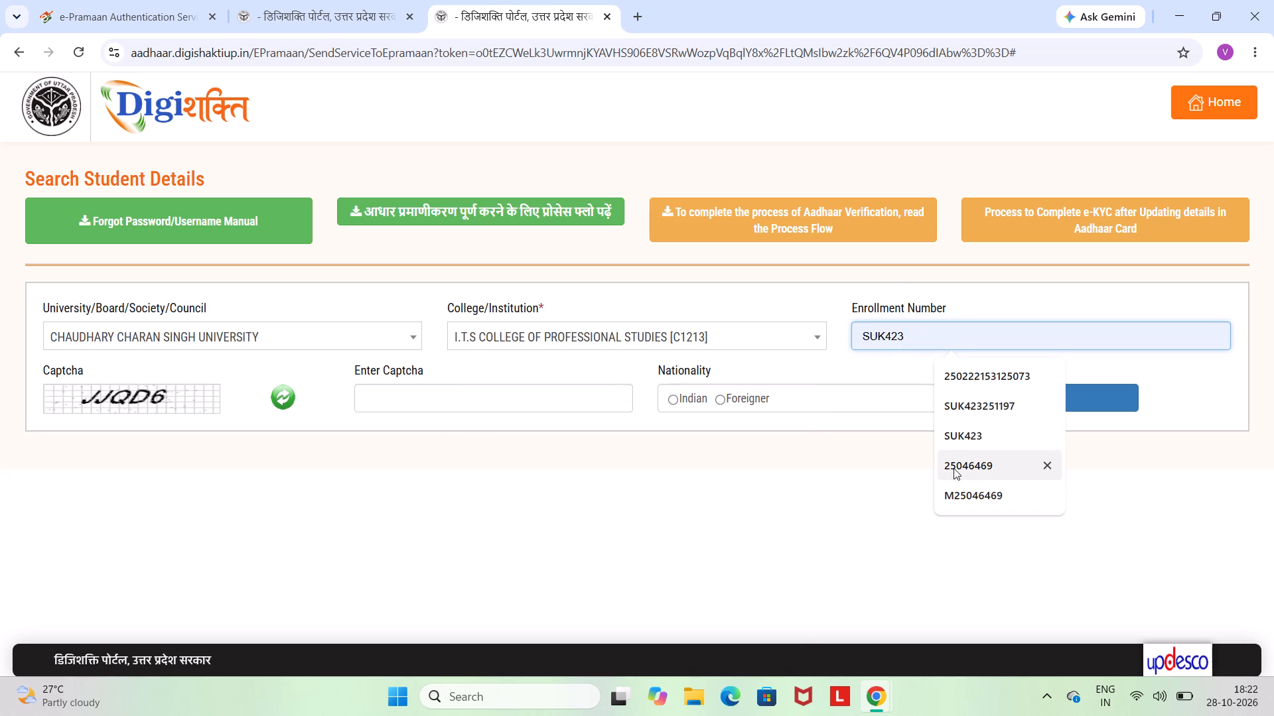
click(952, 493)
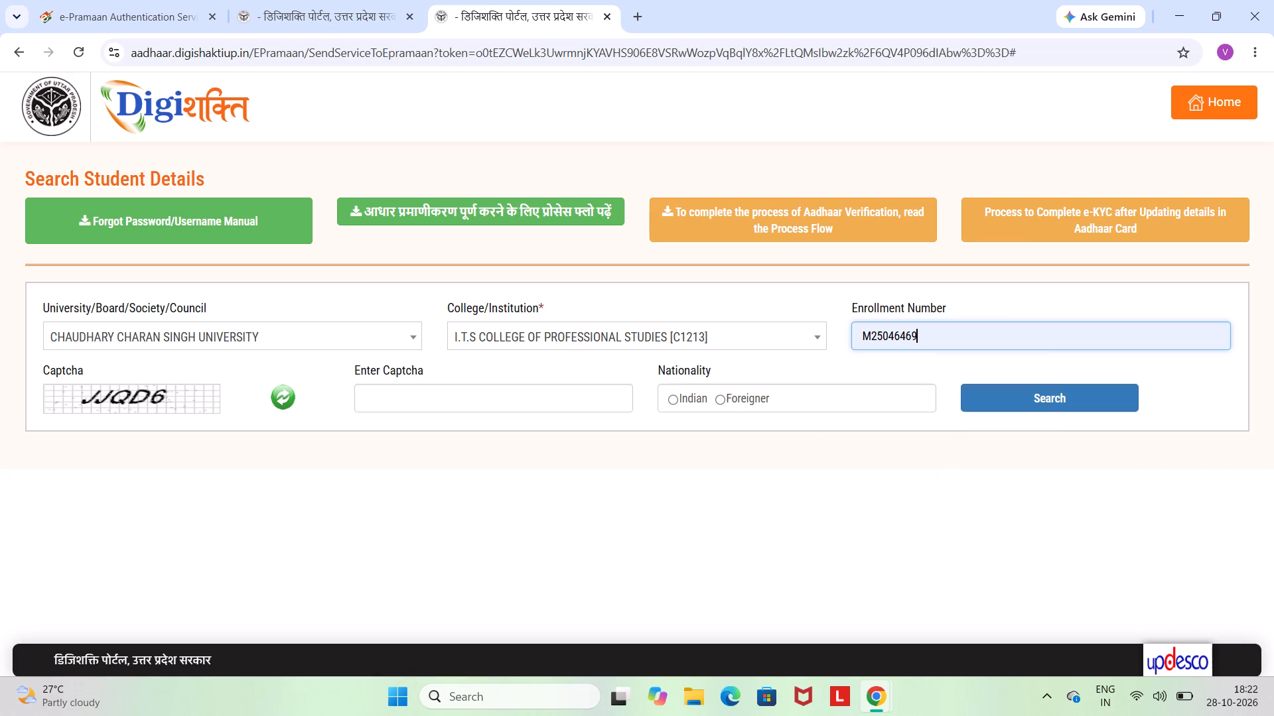
click(567, 397)
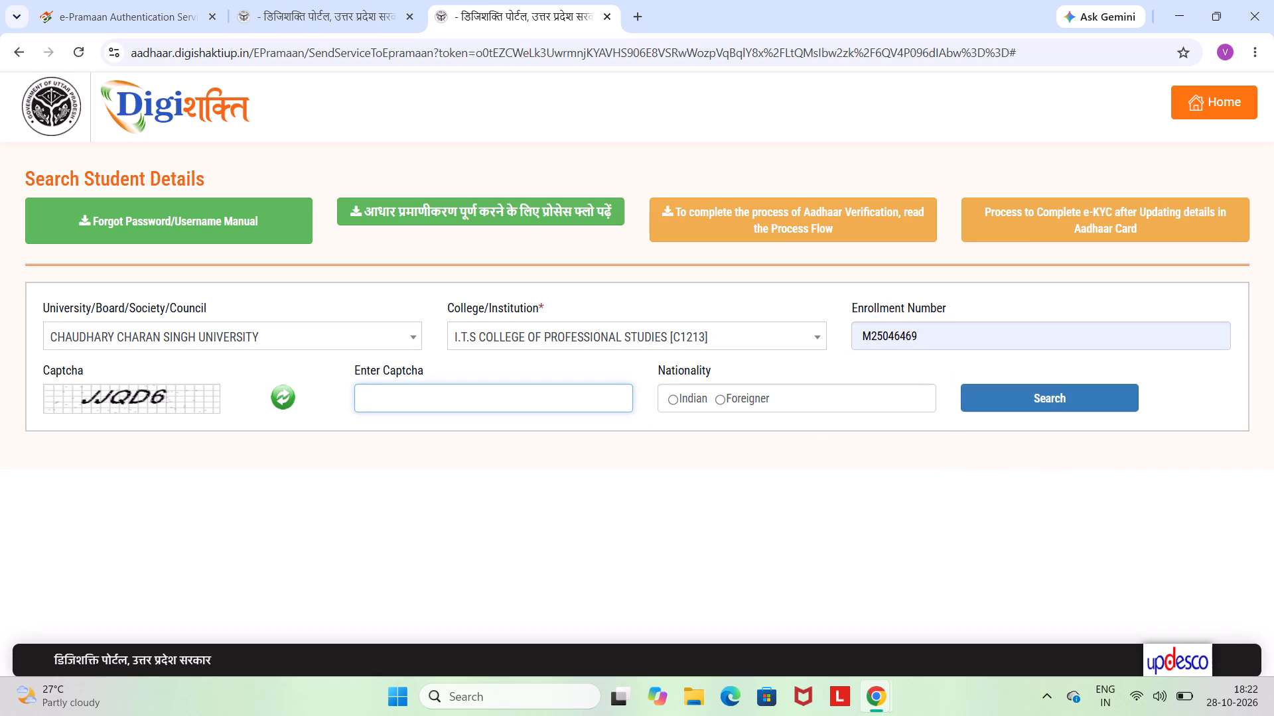
text(JJ)
key(k)
key(BackSpace)
key(q)
key(d)
key(6)
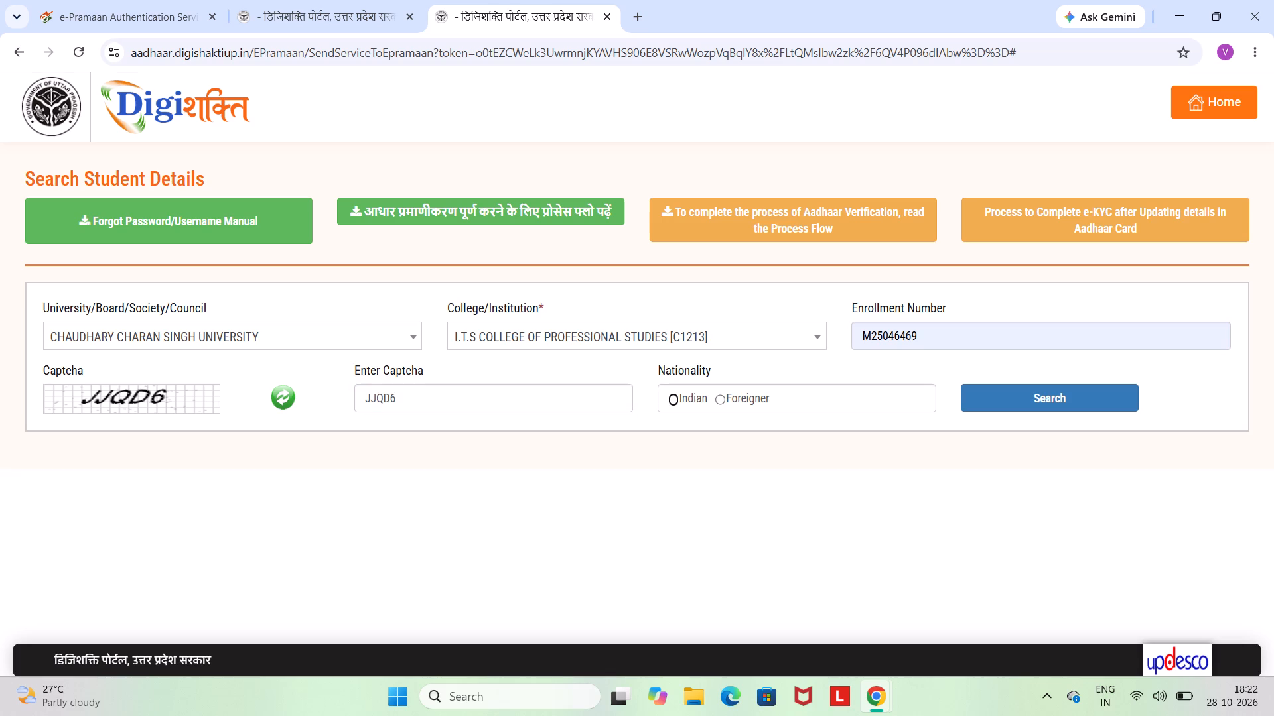
click(674, 402)
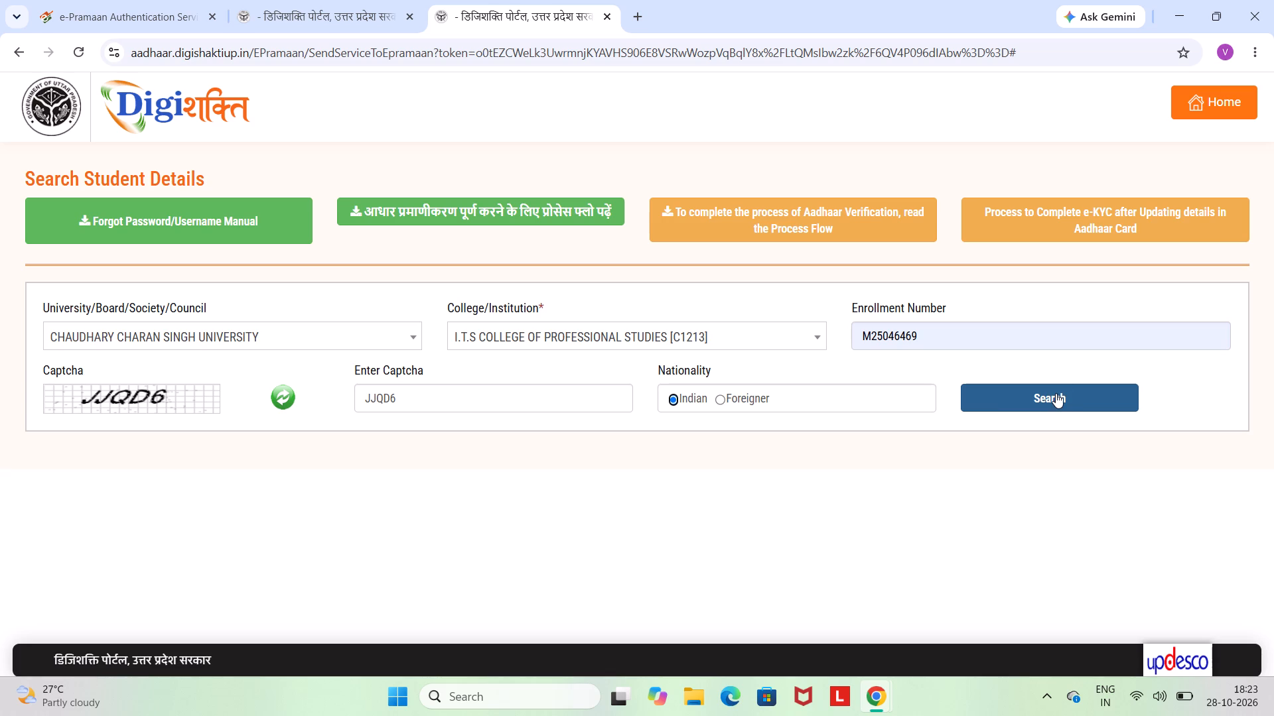
click(1056, 393)
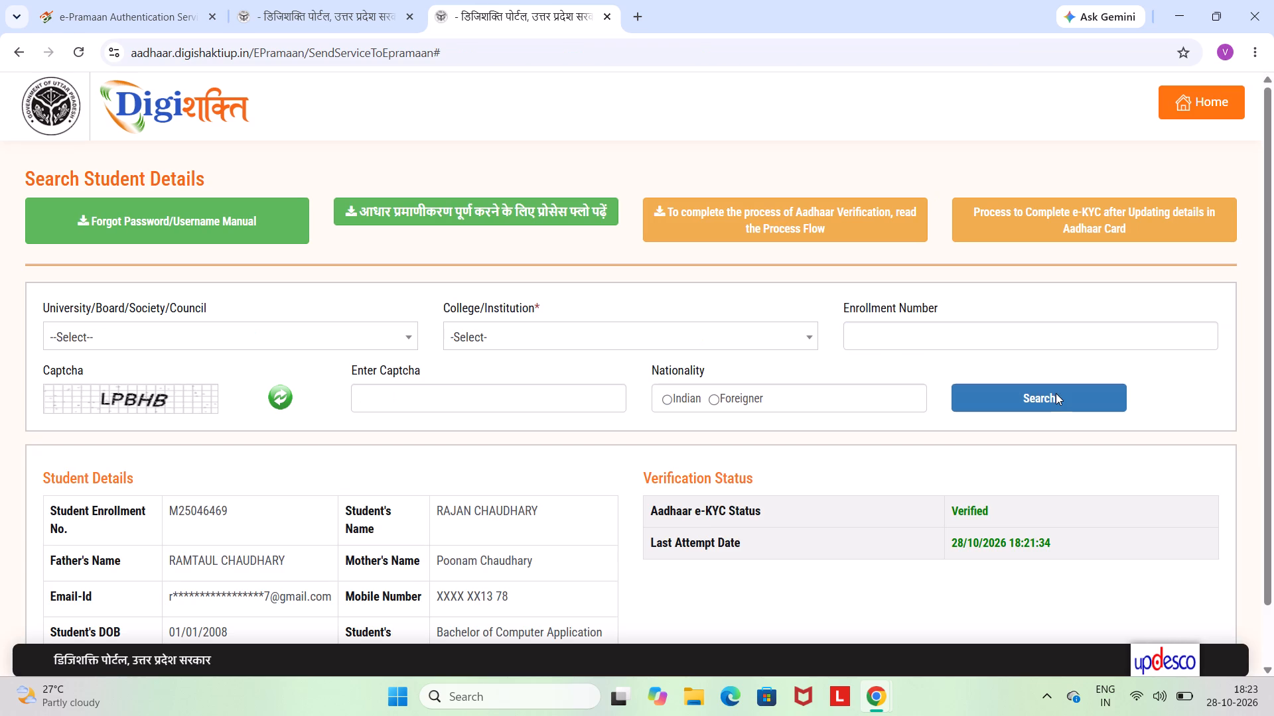
Review the student's details and the Aadhaar e-KYC verification status in the search result.
scroll(1056, 393, down, 5)
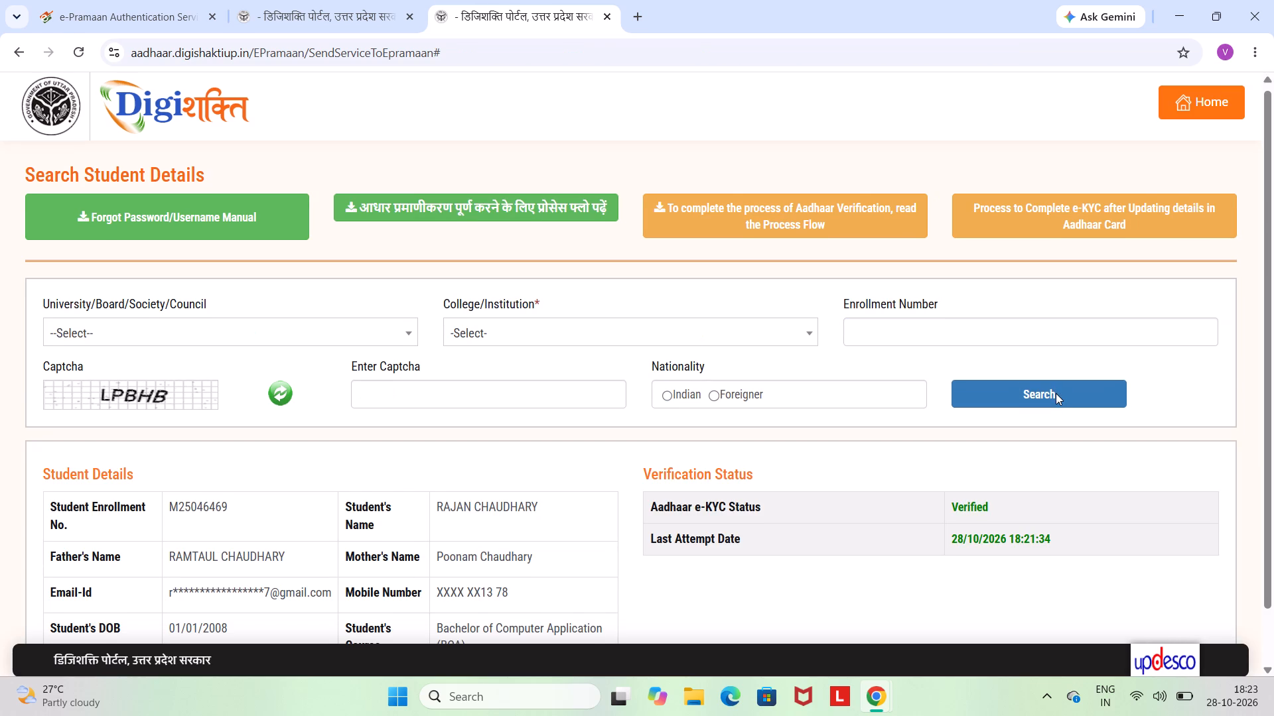
scroll(1056, 393, down, 1)
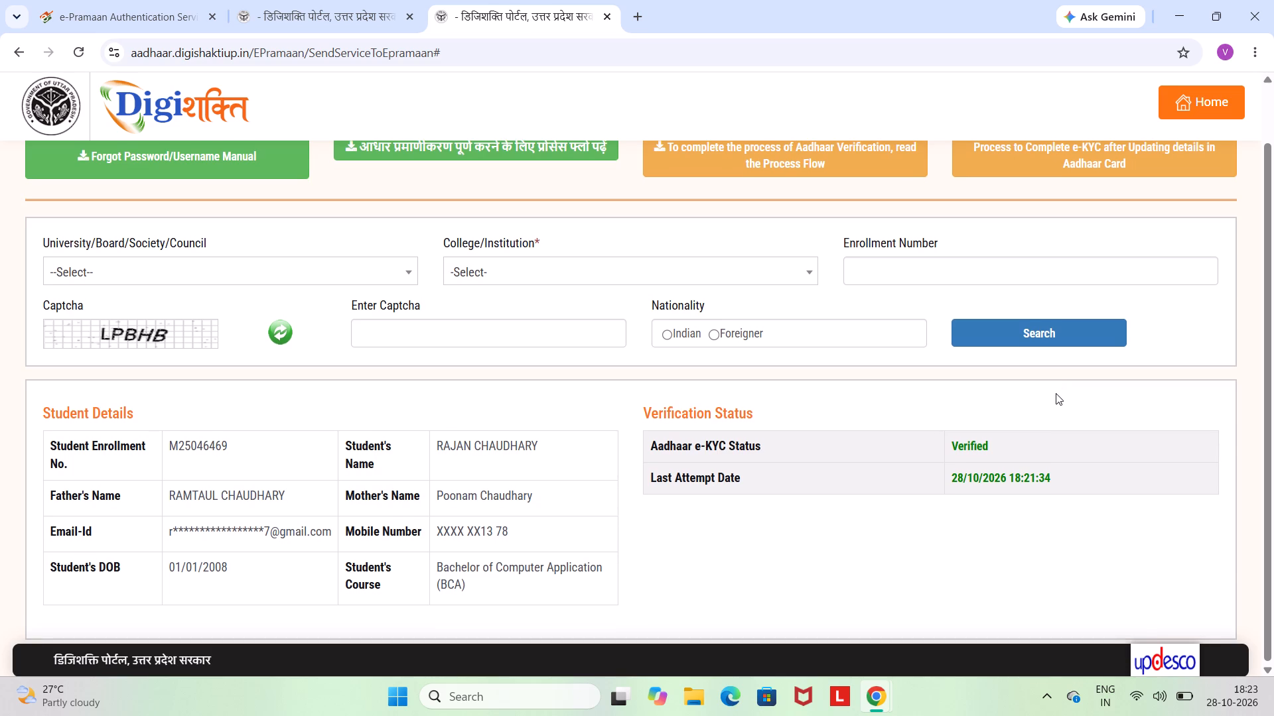
scroll(1056, 393, up, 1)
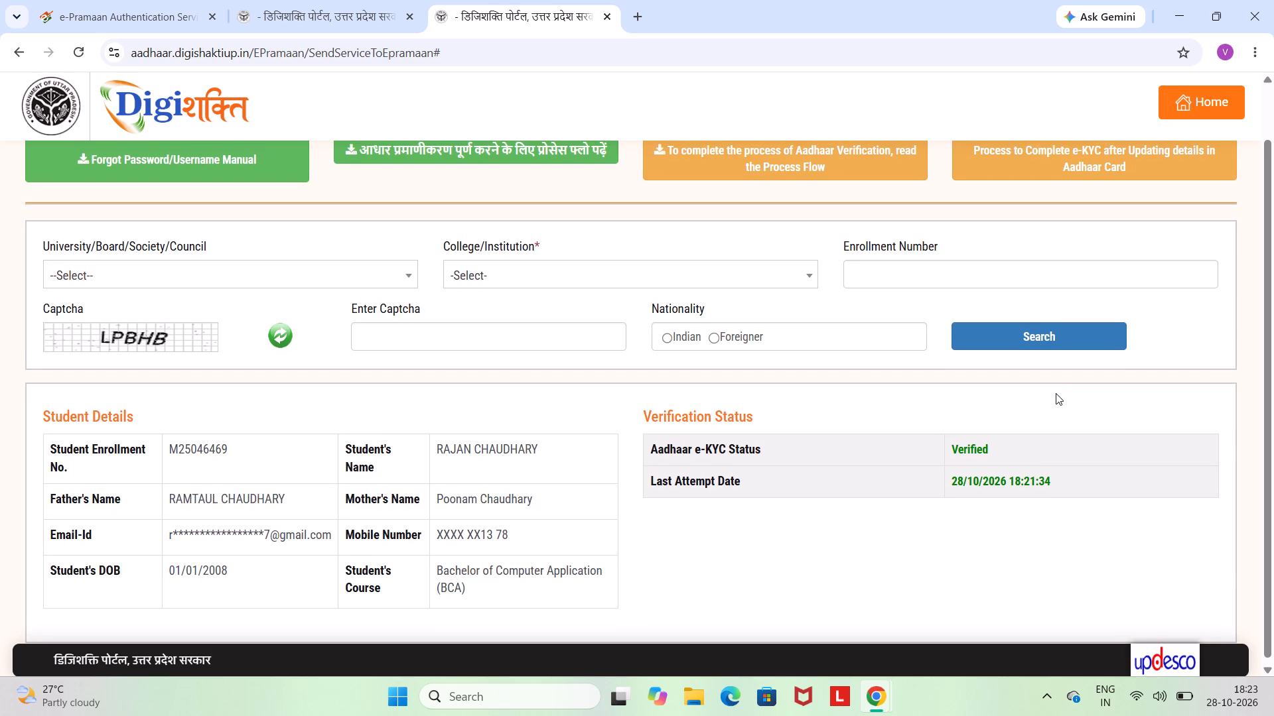
scroll(1056, 393, down, 1)
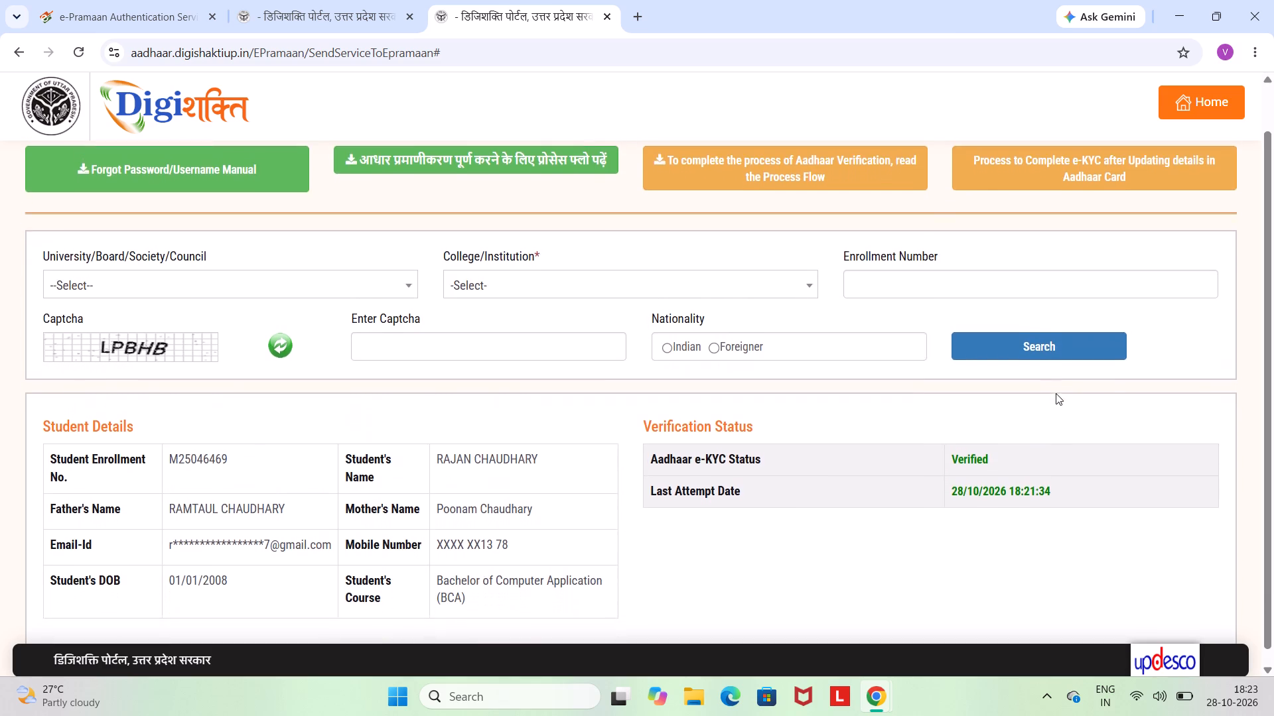
scroll(1056, 393, down, 1)
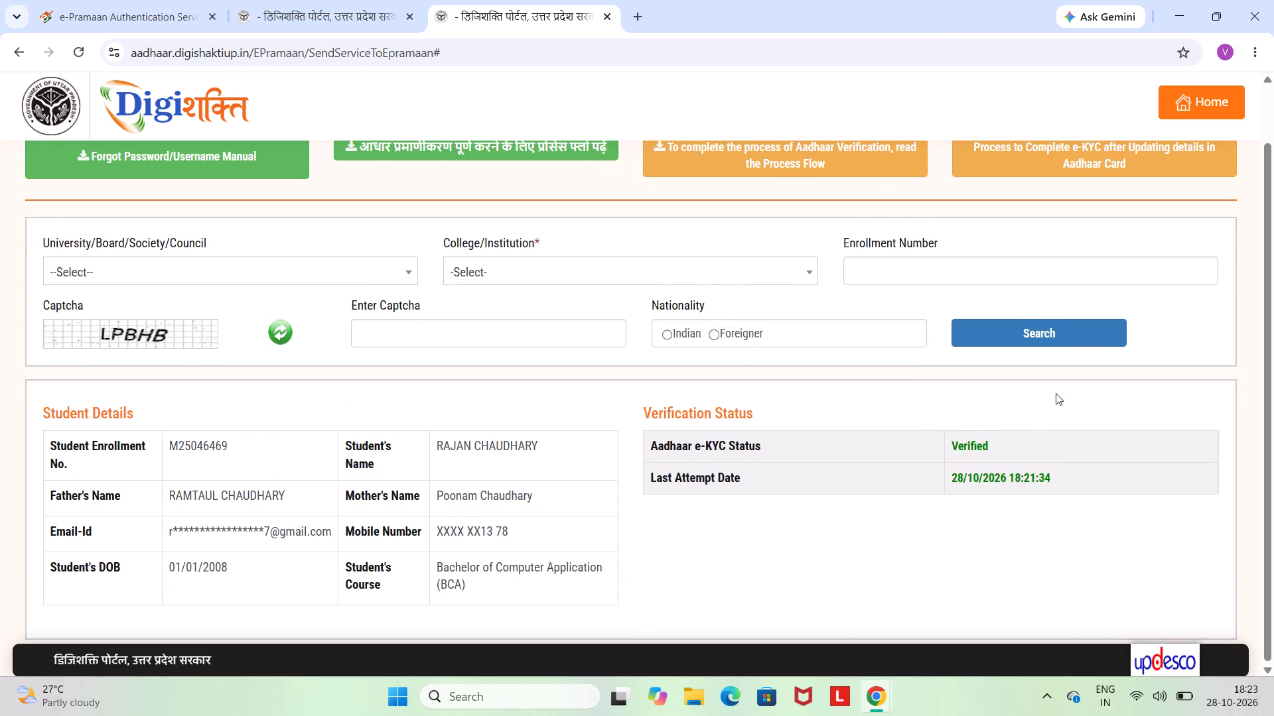
scroll(1056, 393, down, 1)
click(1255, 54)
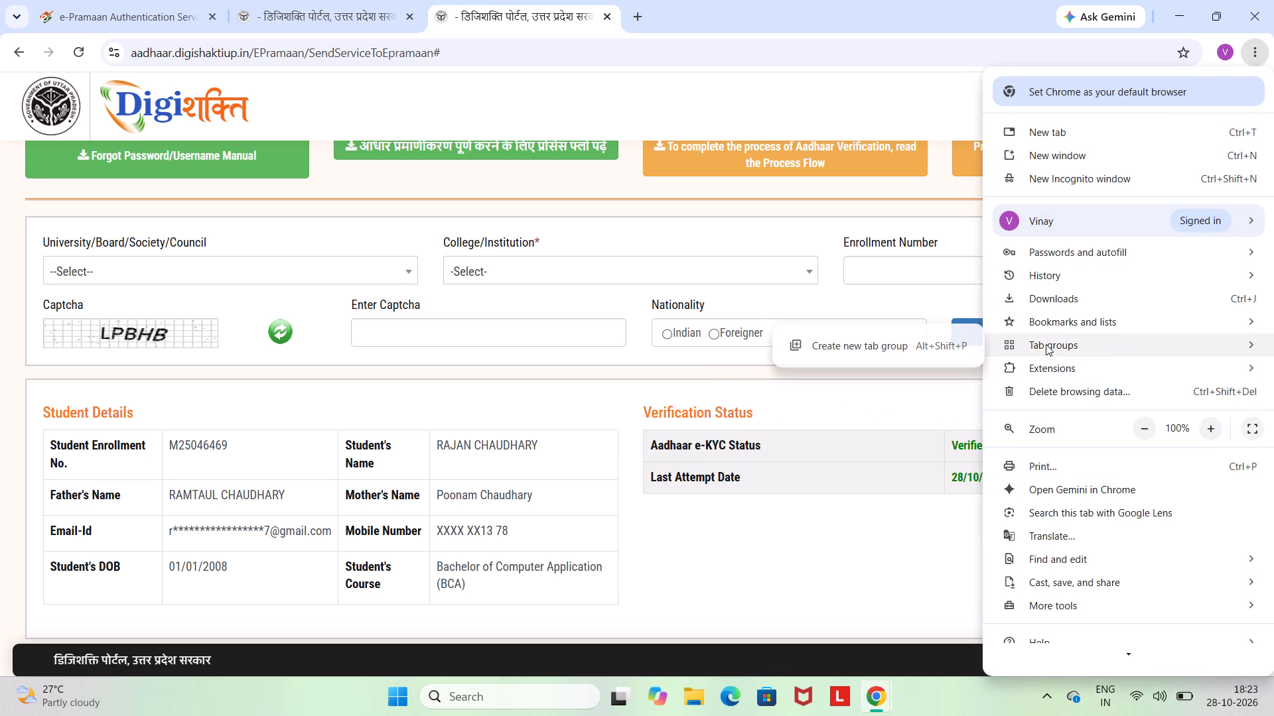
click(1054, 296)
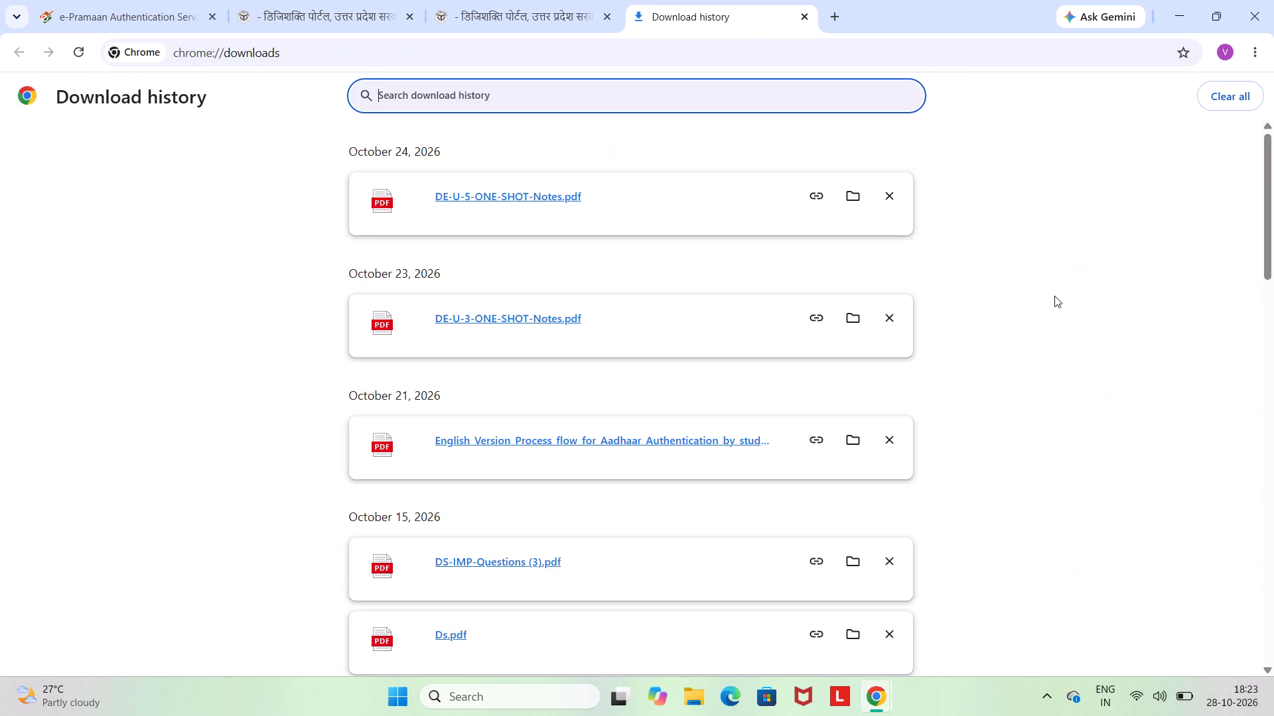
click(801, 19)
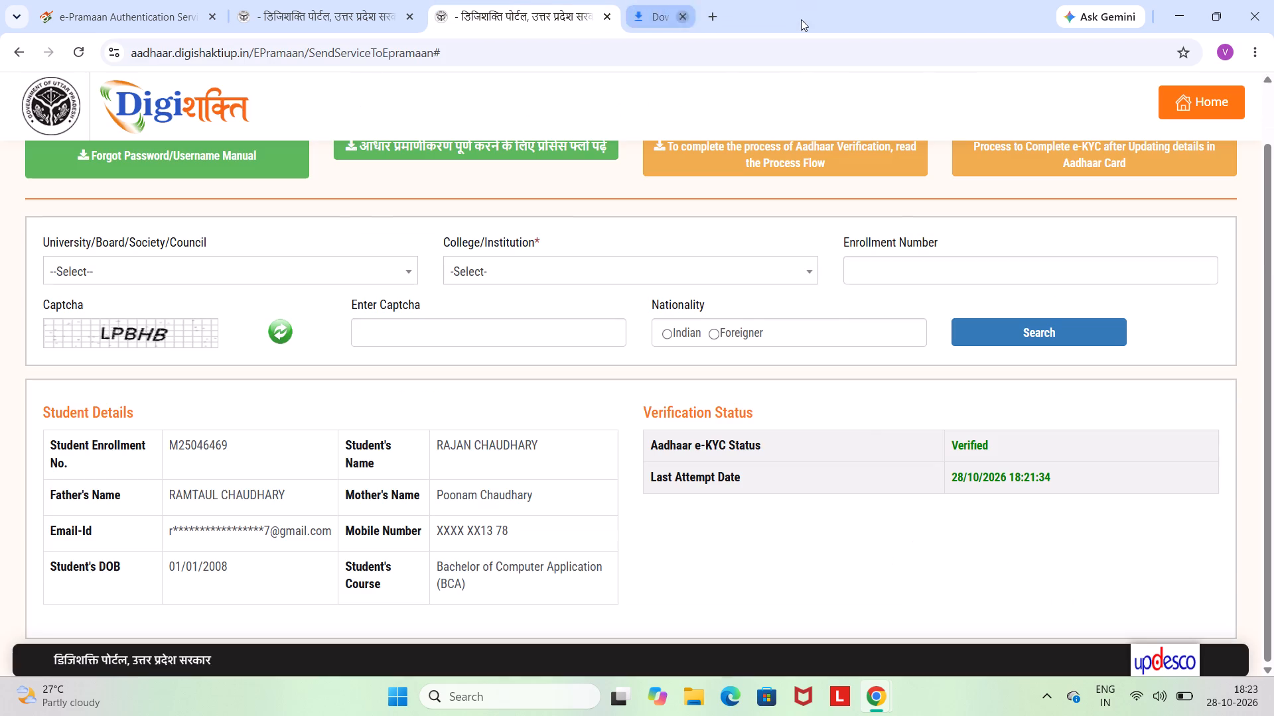
Print the student verification status page with Microsoft Print to PDF, checking both pages in the preview first.
scroll(867, 432, up, 1)
scroll(867, 432, down, 3)
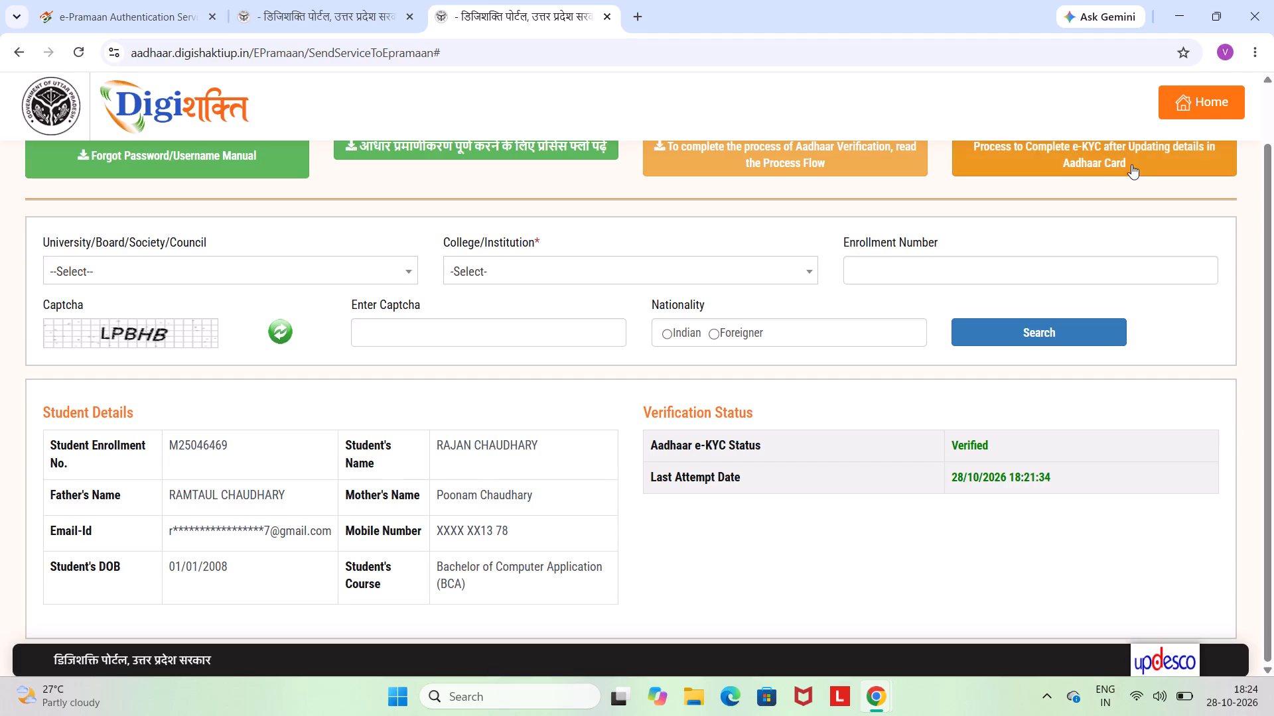
click(1257, 45)
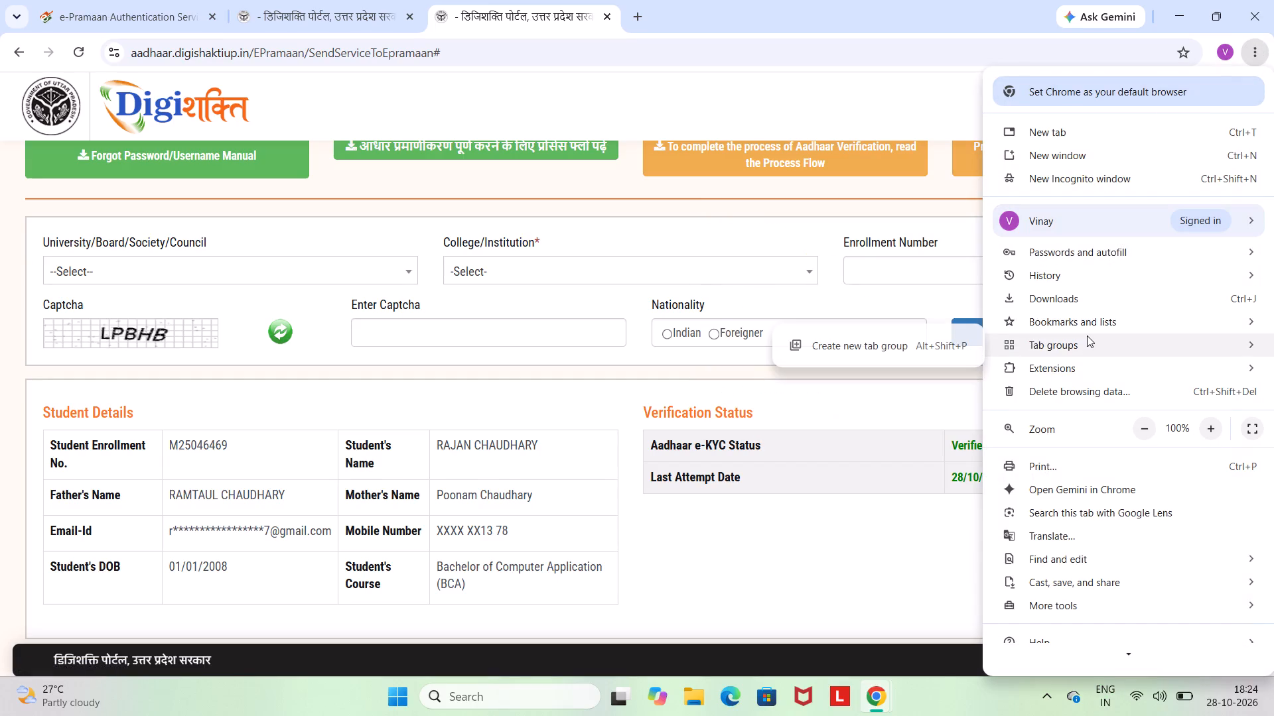
click(1011, 464)
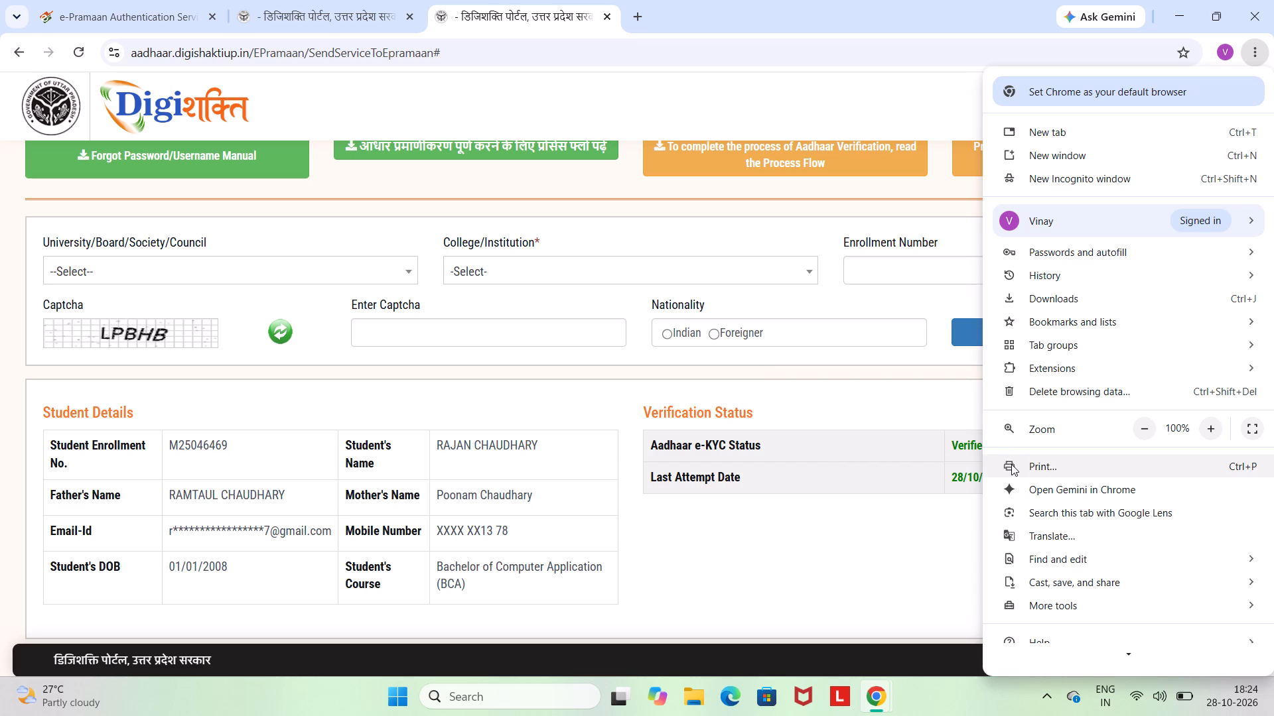
click(1011, 464)
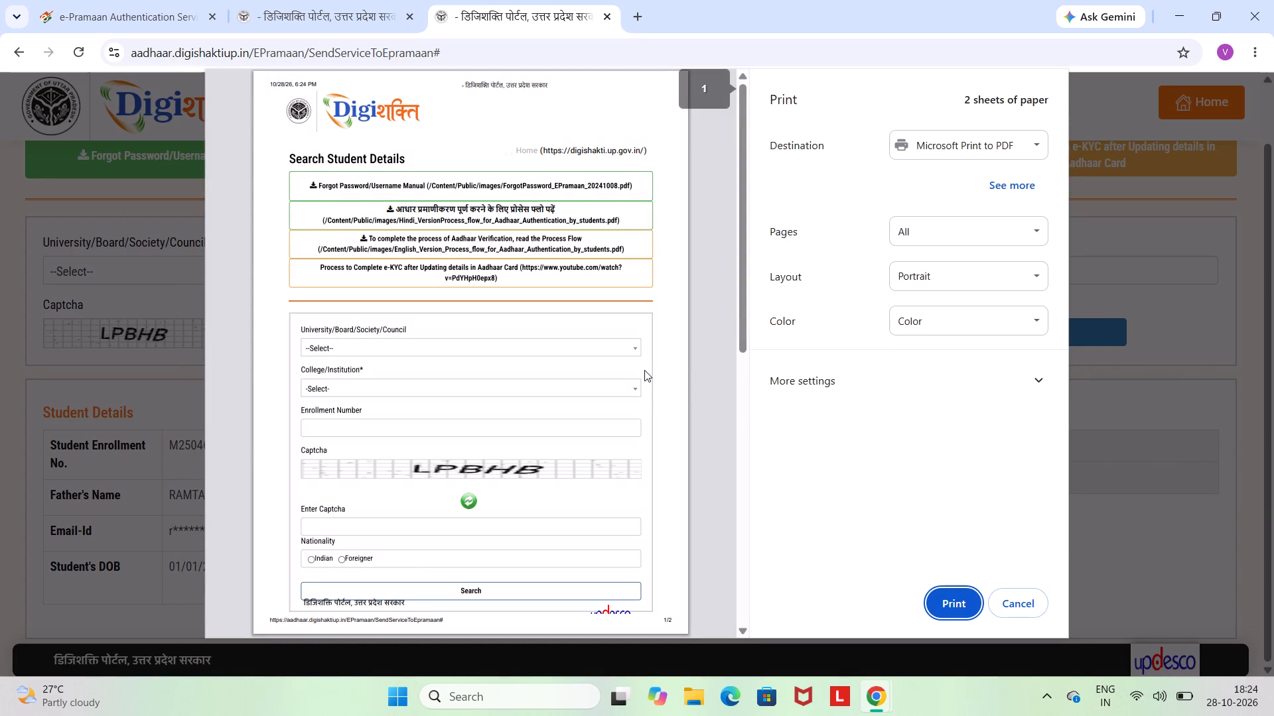
scroll(512, 399, down, 9)
scroll(512, 399, up, 2)
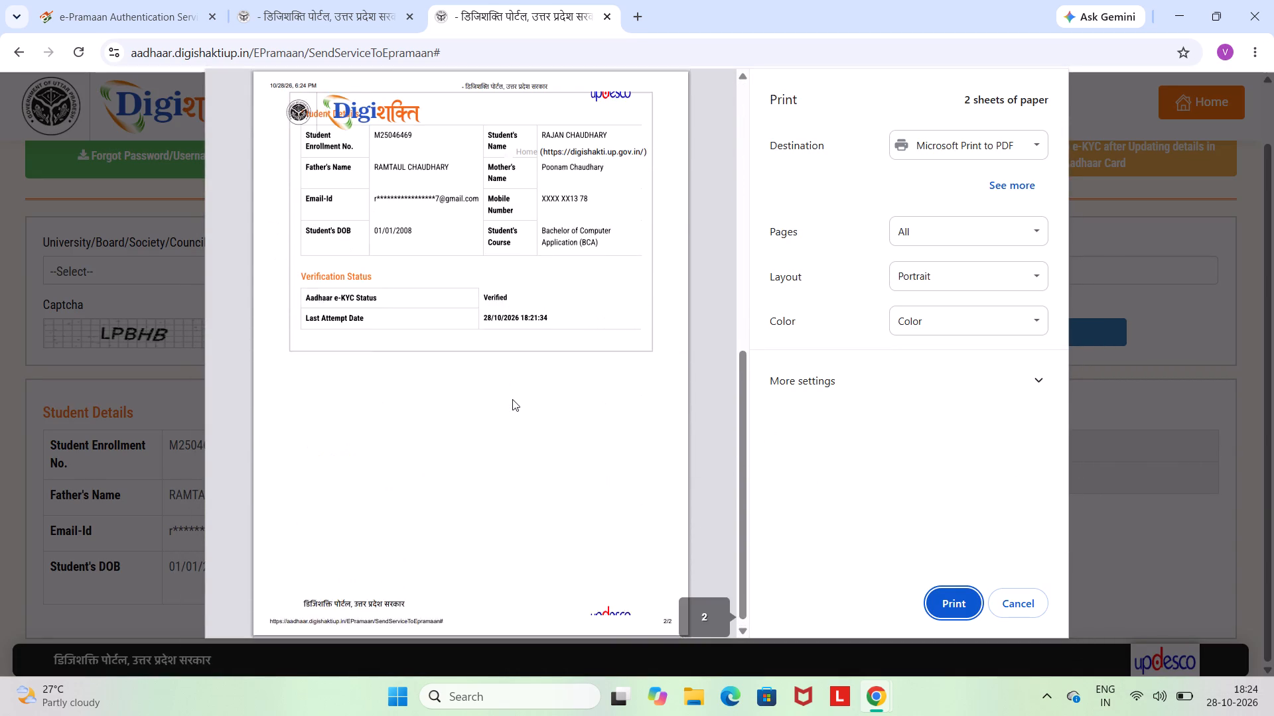
scroll(512, 399, up, 4)
scroll(512, 399, down, 2)
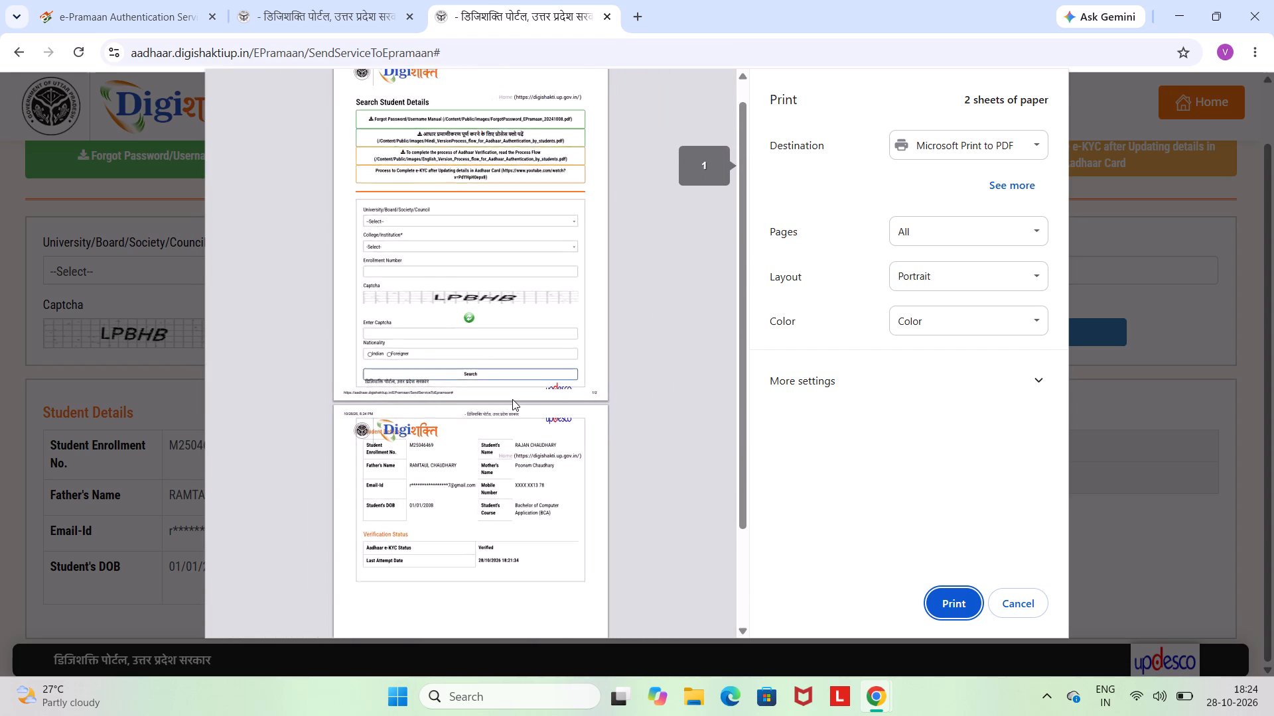
scroll(475, 465, up, 1)
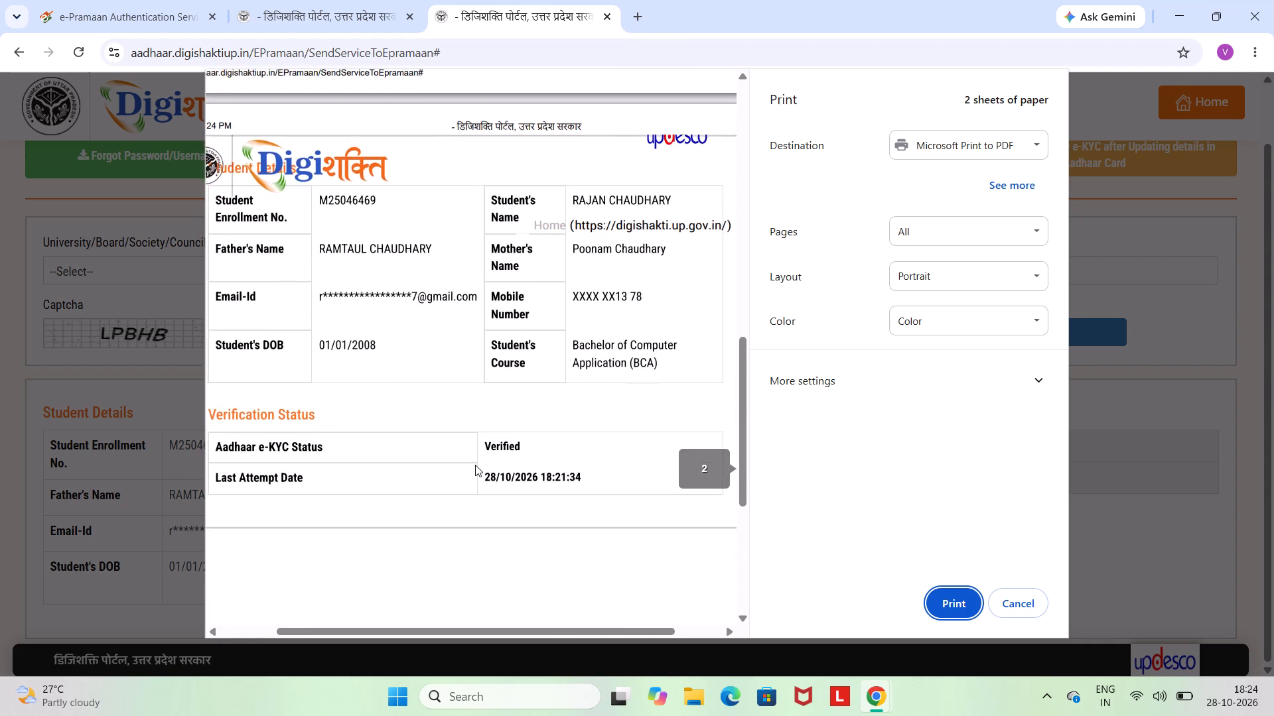
scroll(475, 465, up, 5)
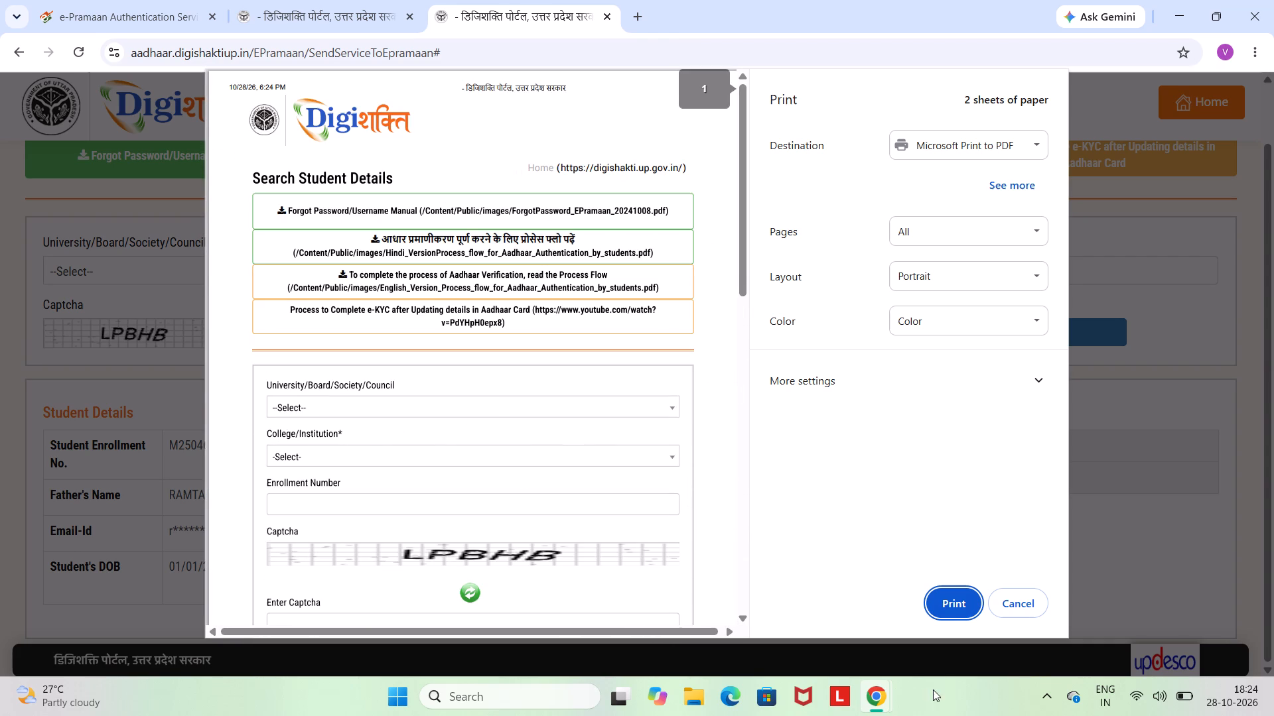
click(949, 609)
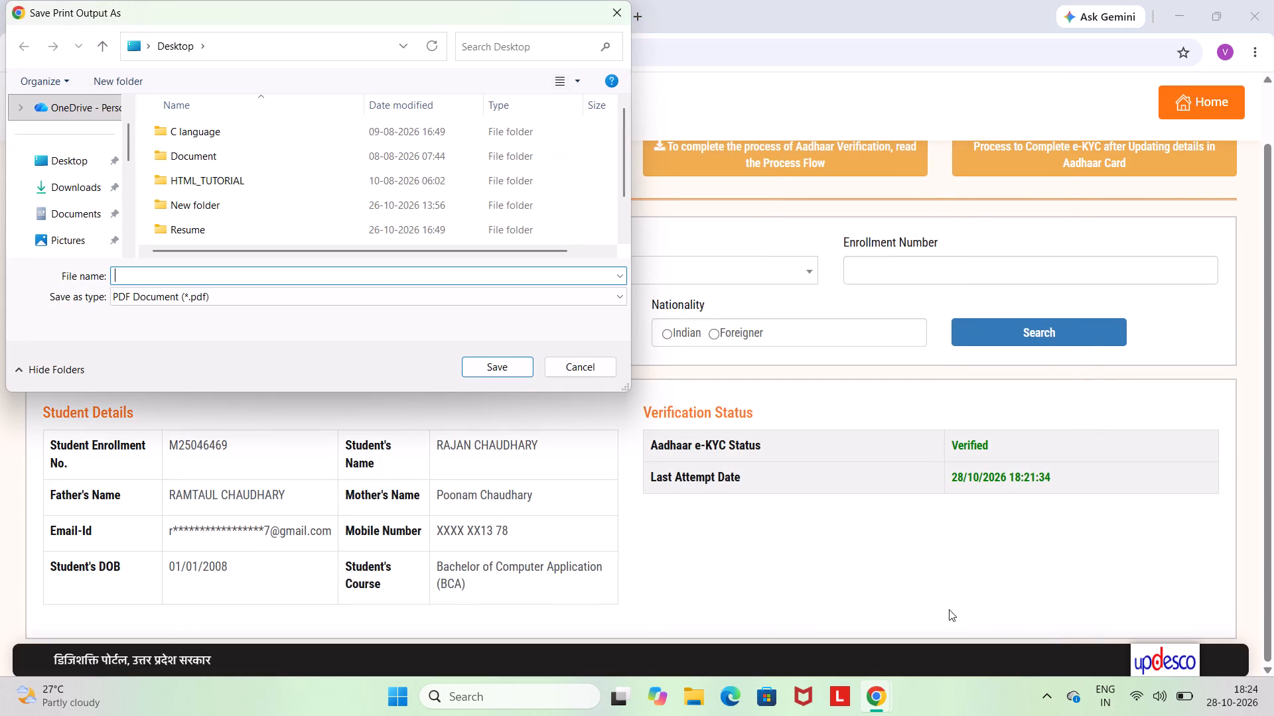
Save the print output as a PDF named tABLET in the Documents folder.
click(66, 219)
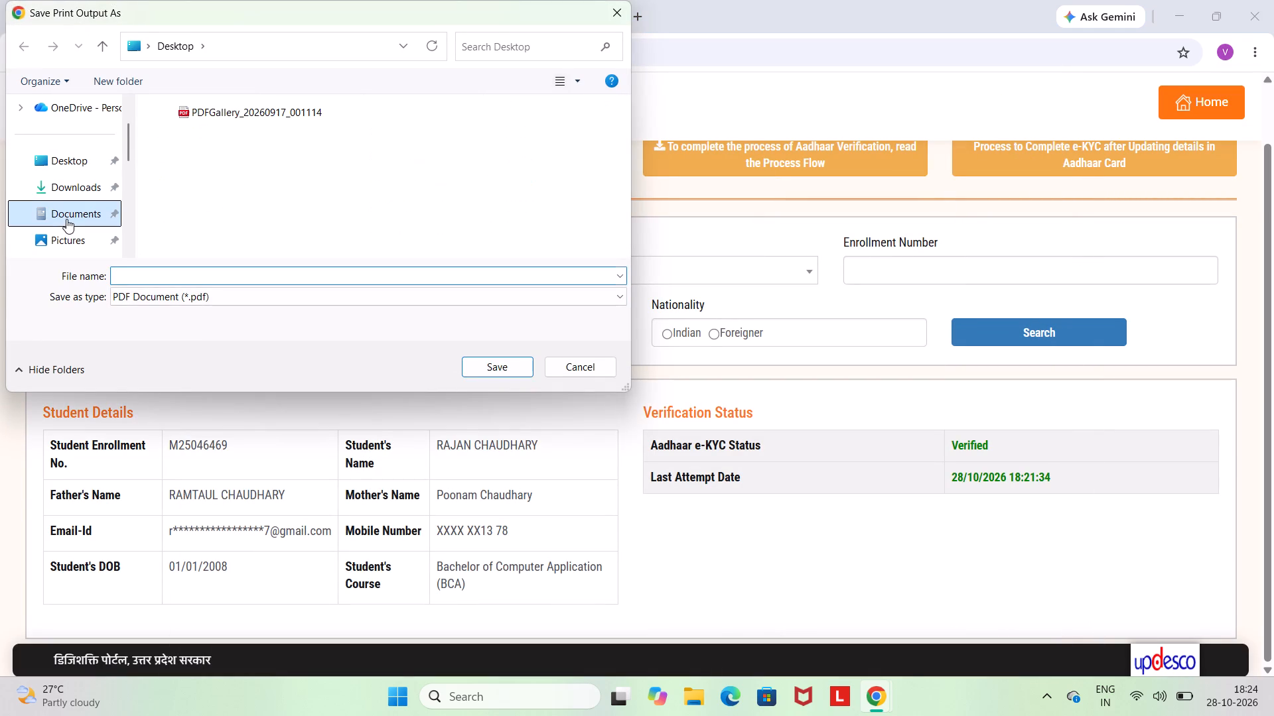
click(145, 274)
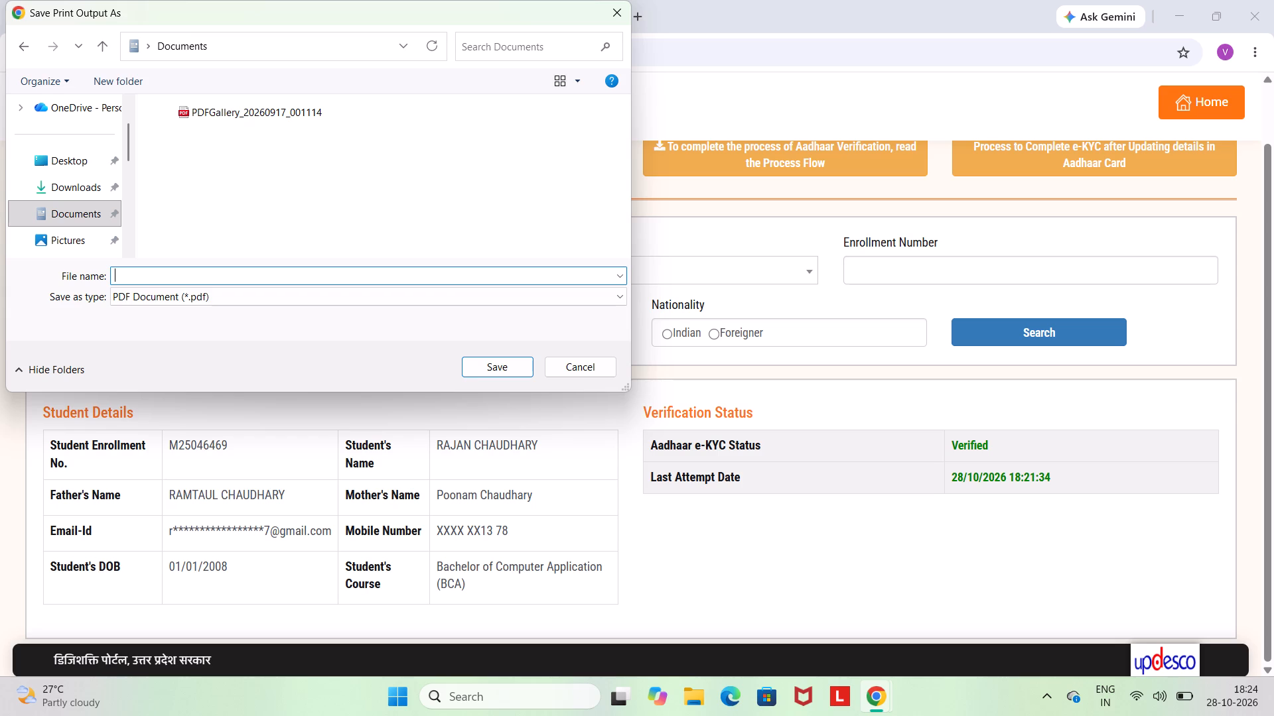
key(shift+t)
key(a)
key(b)
key(l)
text(ET)
click(510, 367)
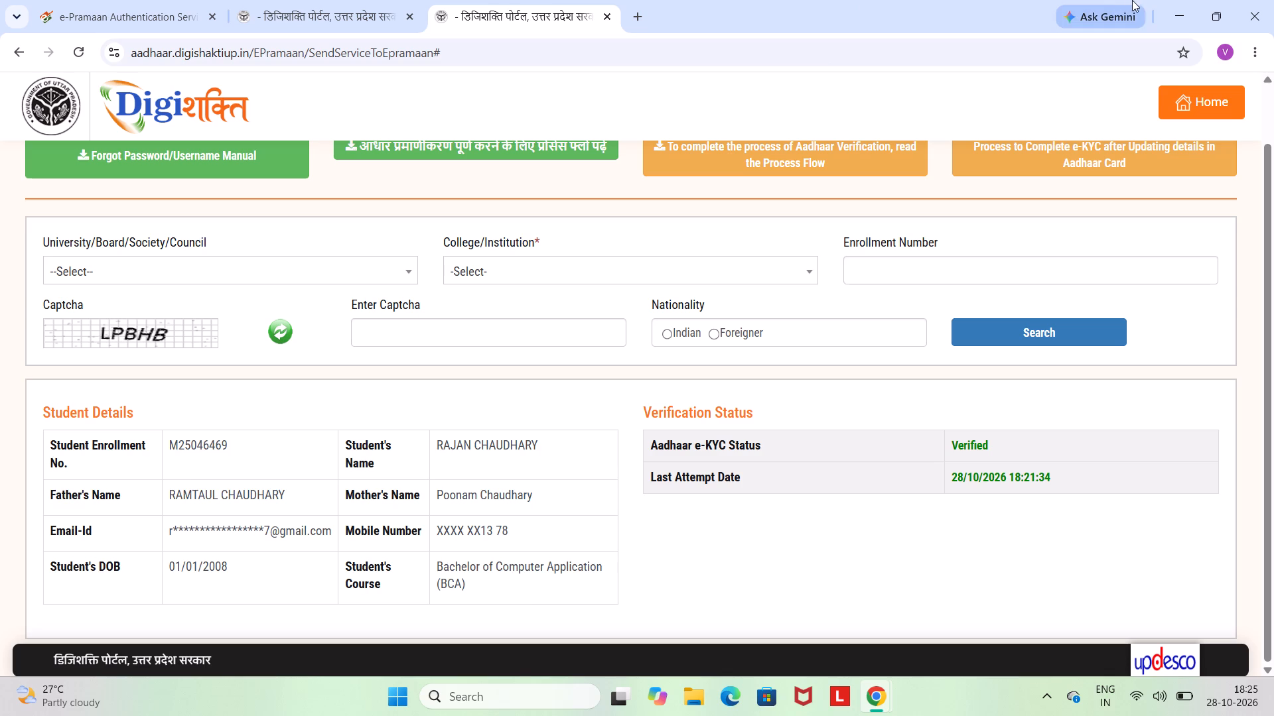
Minimize both browser windows and locate WhatsApp among the installed apps.
click(1191, 10)
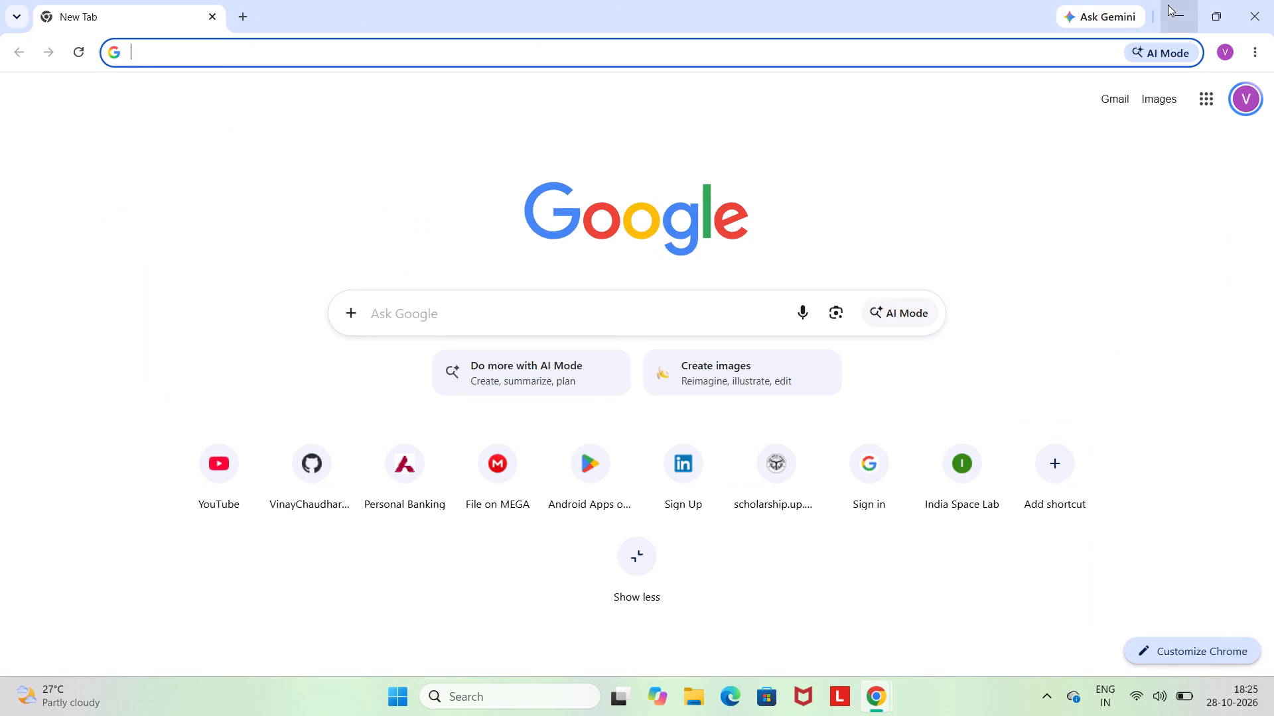
click(1169, 5)
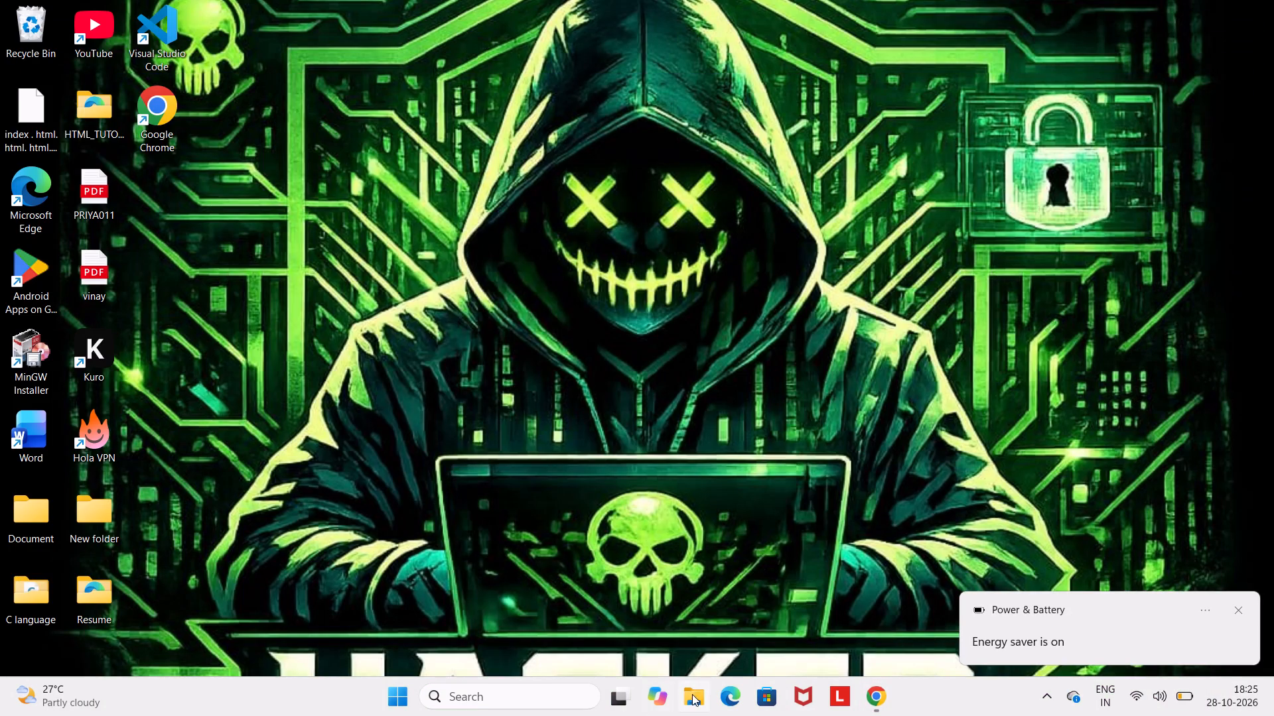
click(389, 690)
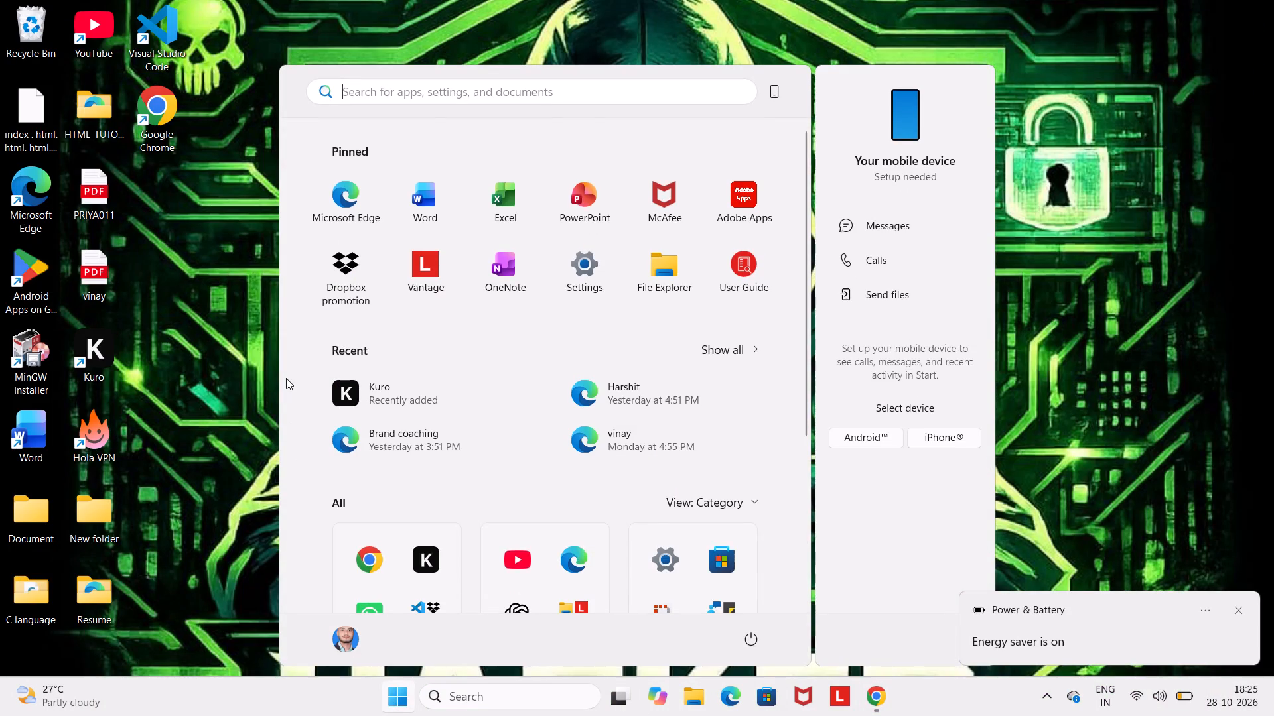
scroll(286, 378, down, 6)
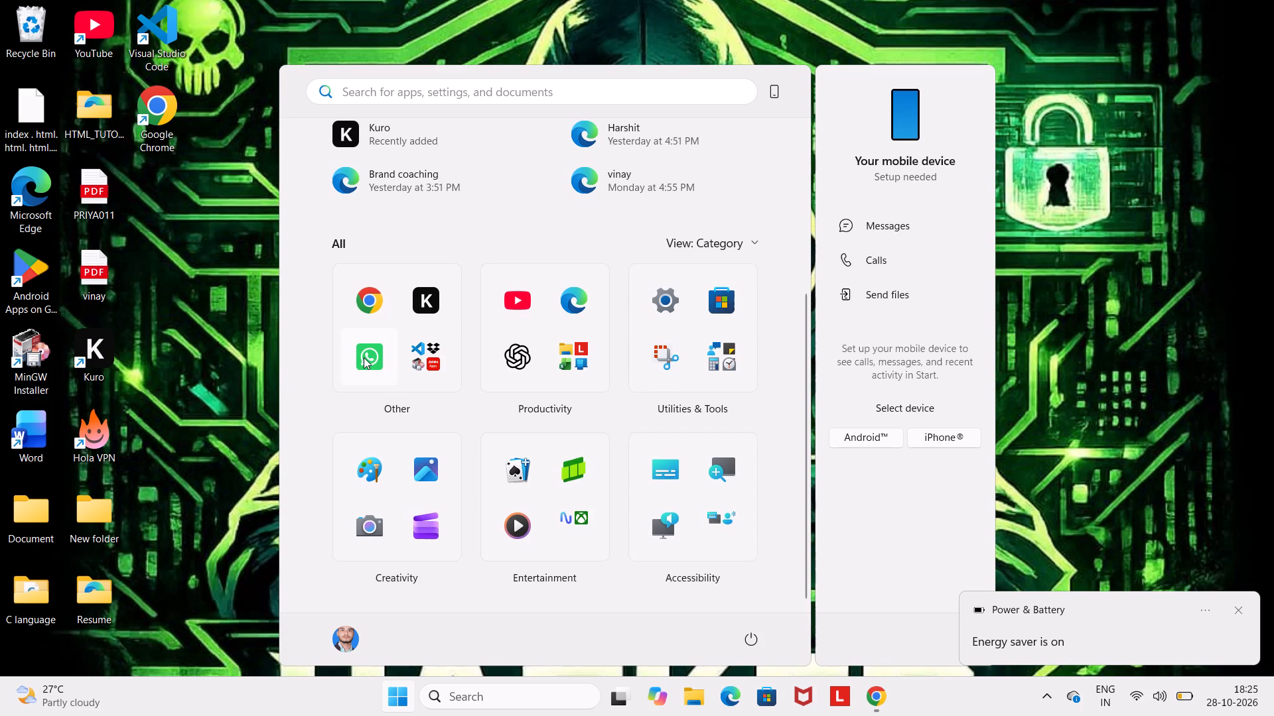
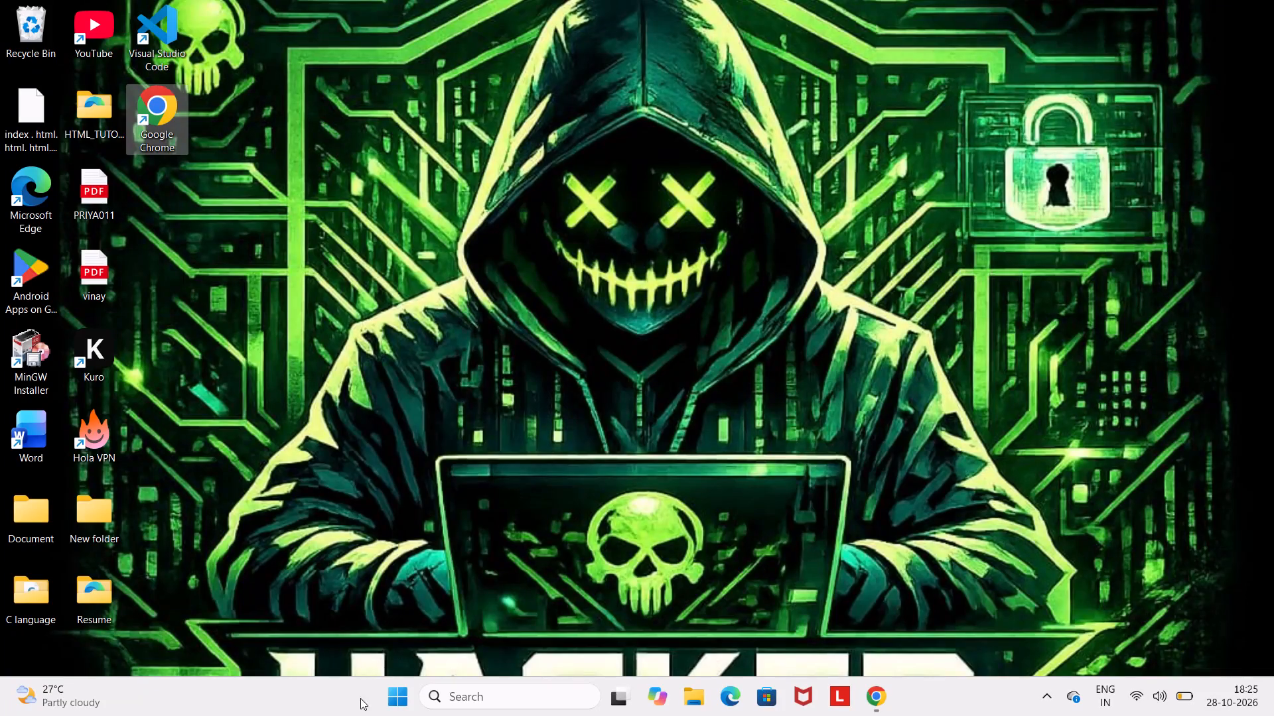
Open a maximized Chrome window and search Google for digishakti ekyc.
click(392, 693)
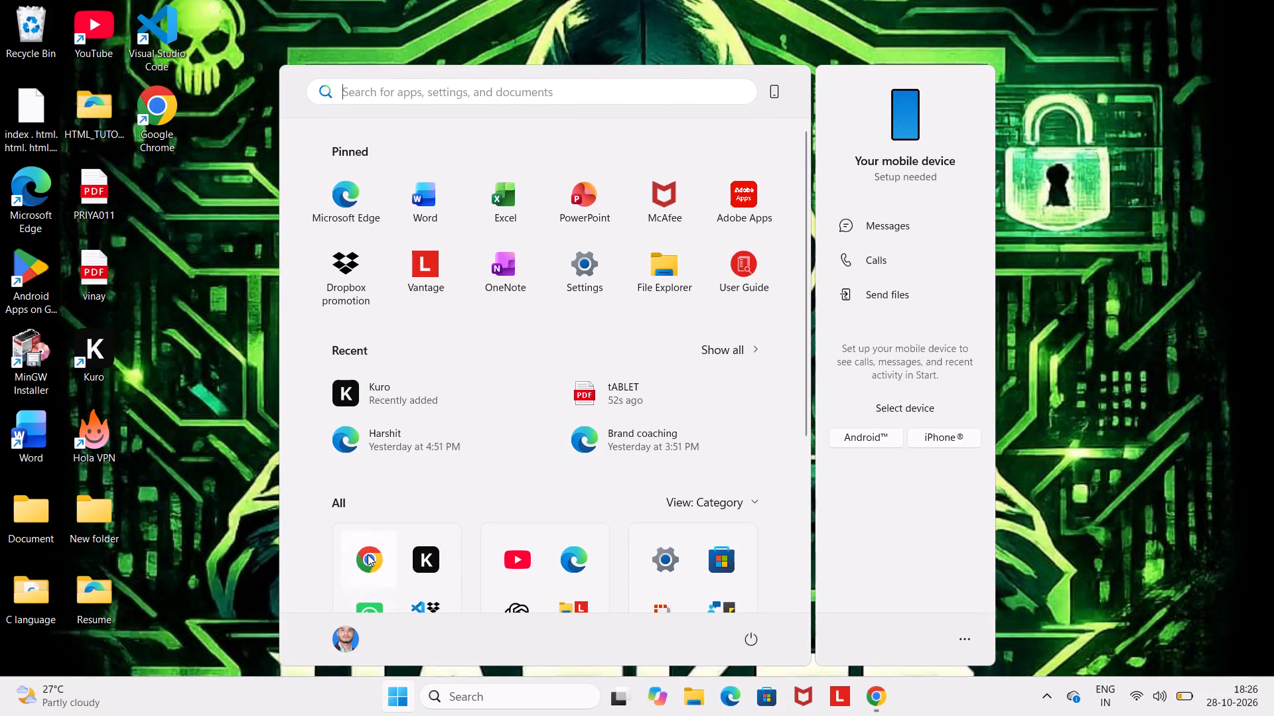
click(368, 554)
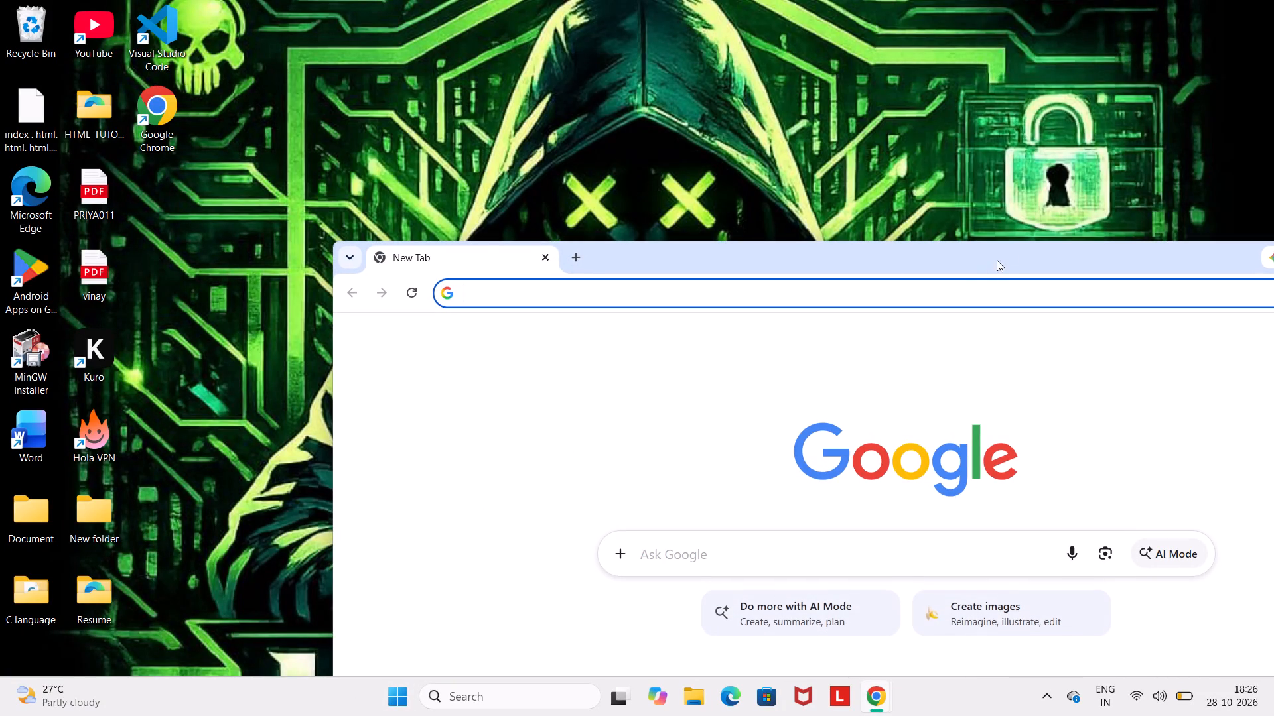
right_click(1014, 249)
right_click(1014, 249)
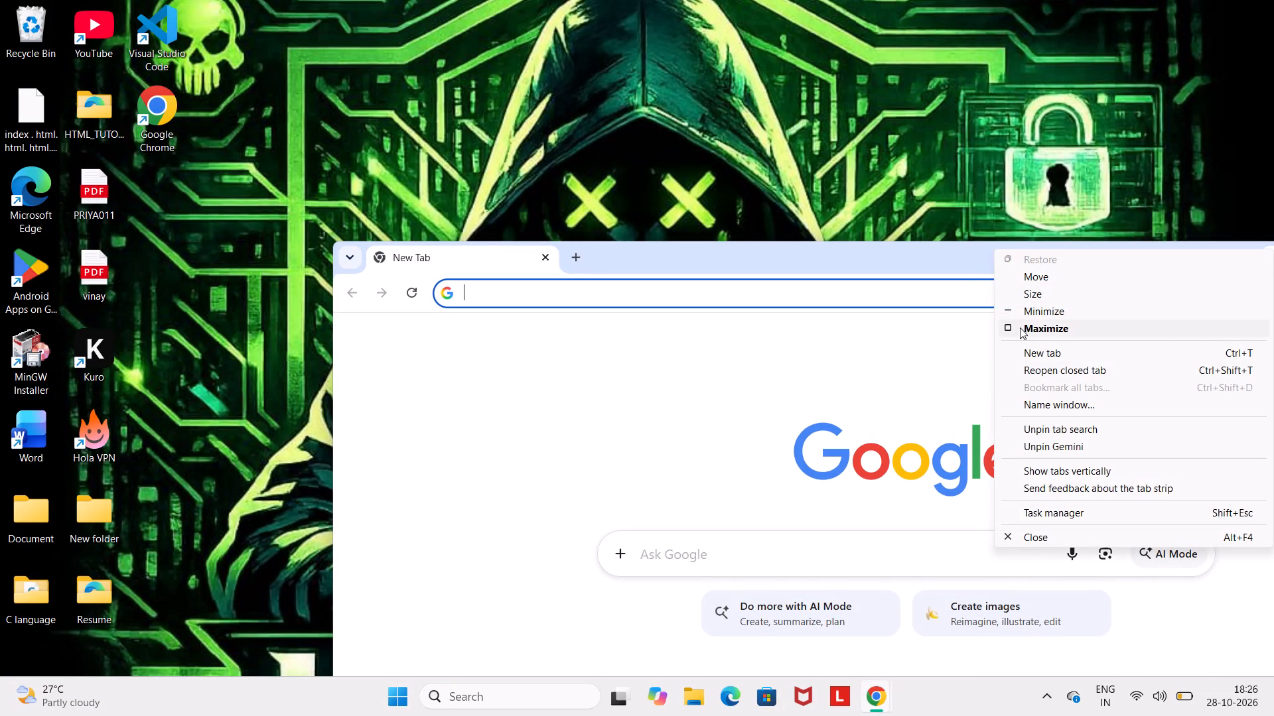
click(1019, 324)
click(662, 322)
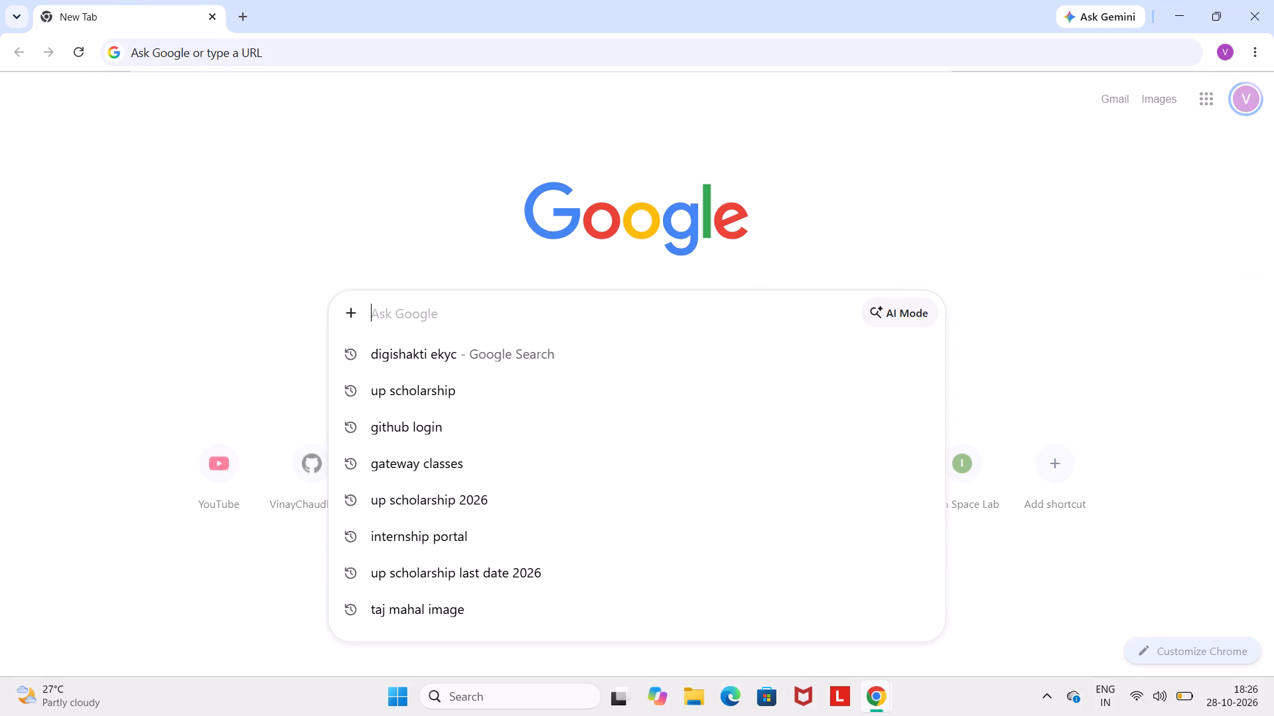
click(450, 361)
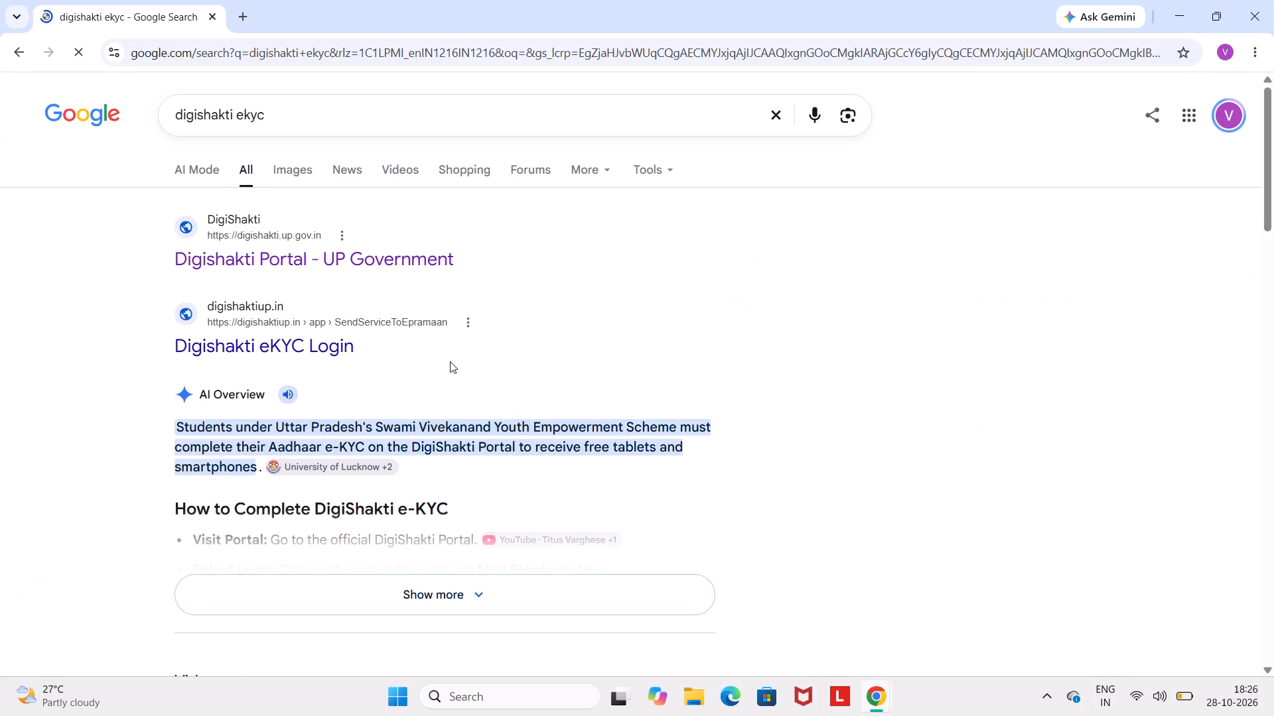
click(304, 235)
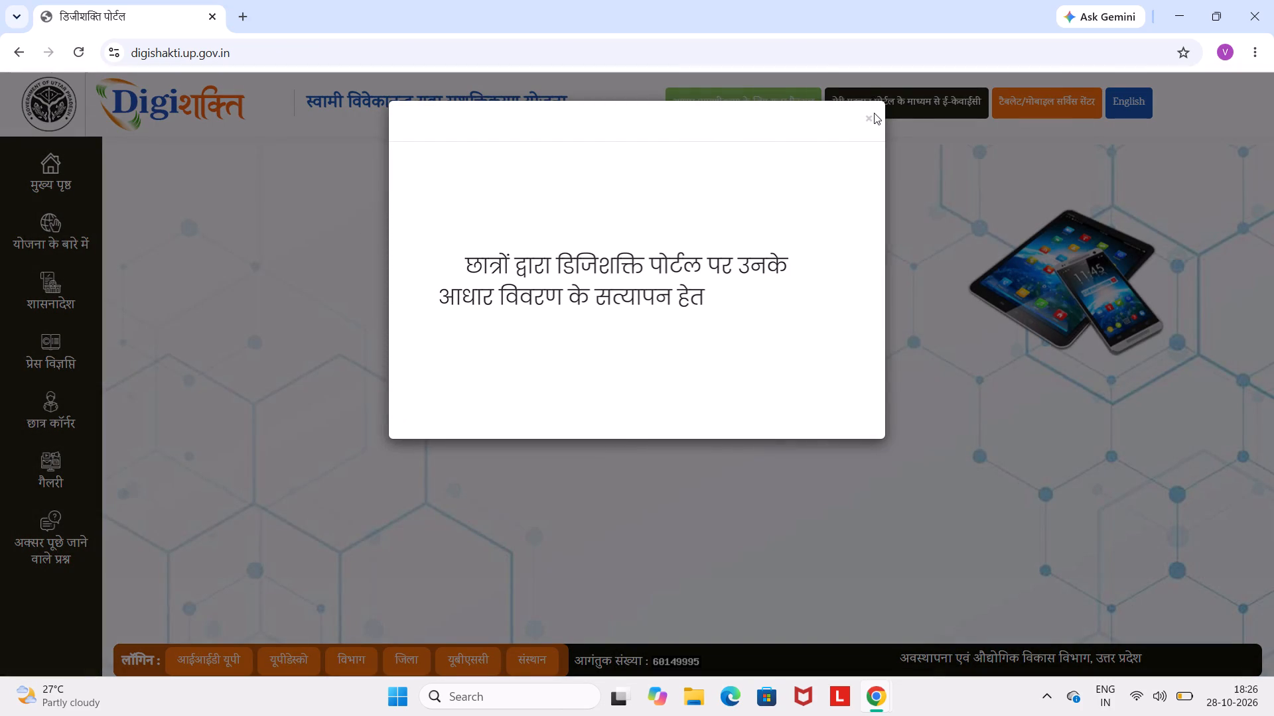
click(874, 113)
click(863, 115)
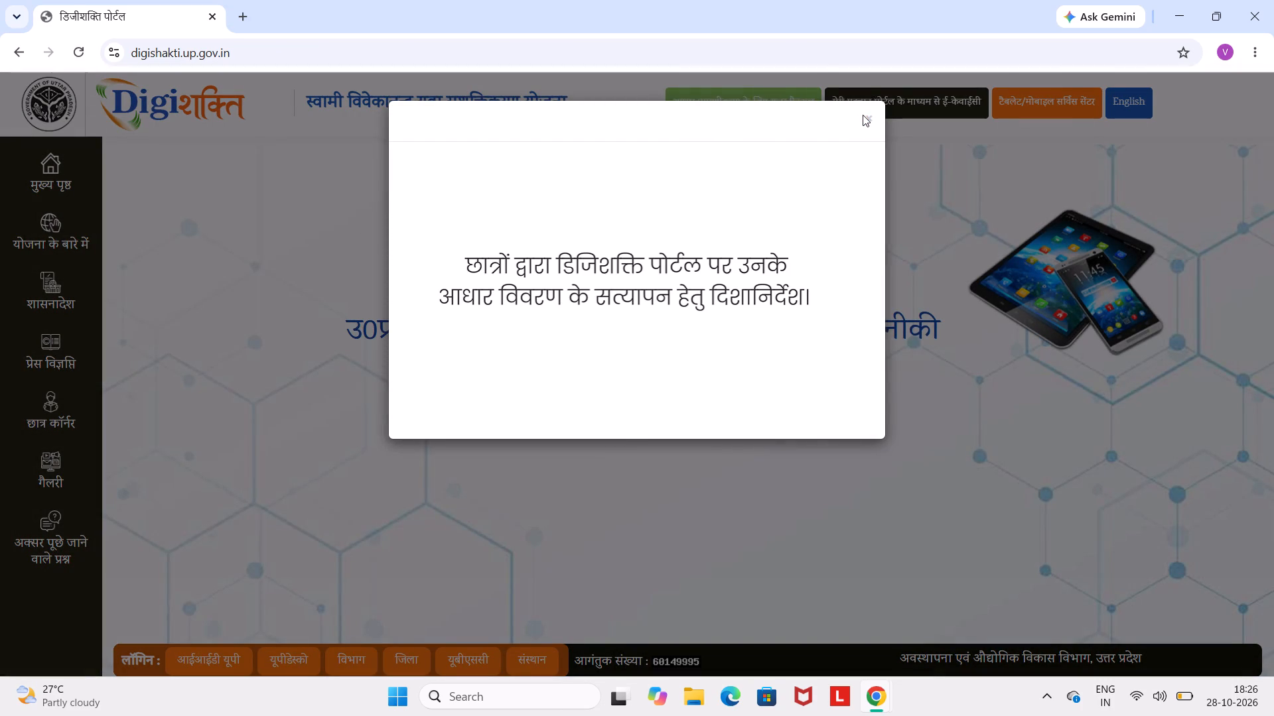
click(873, 115)
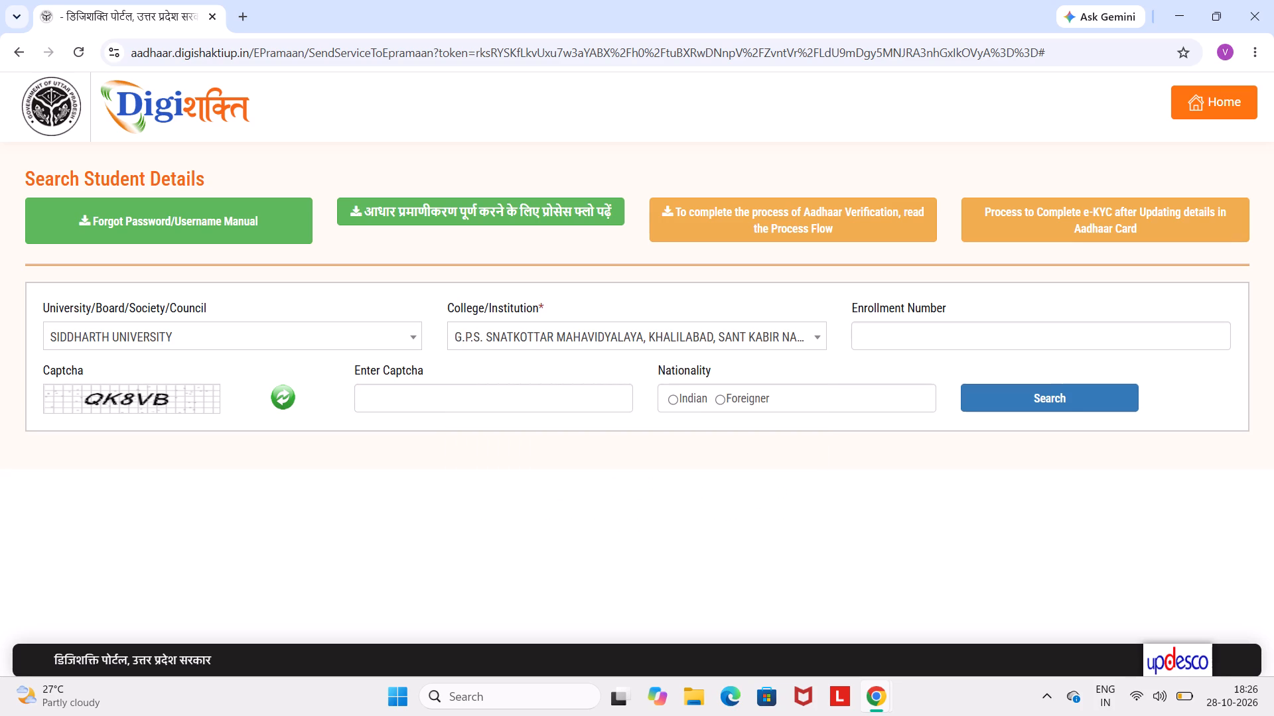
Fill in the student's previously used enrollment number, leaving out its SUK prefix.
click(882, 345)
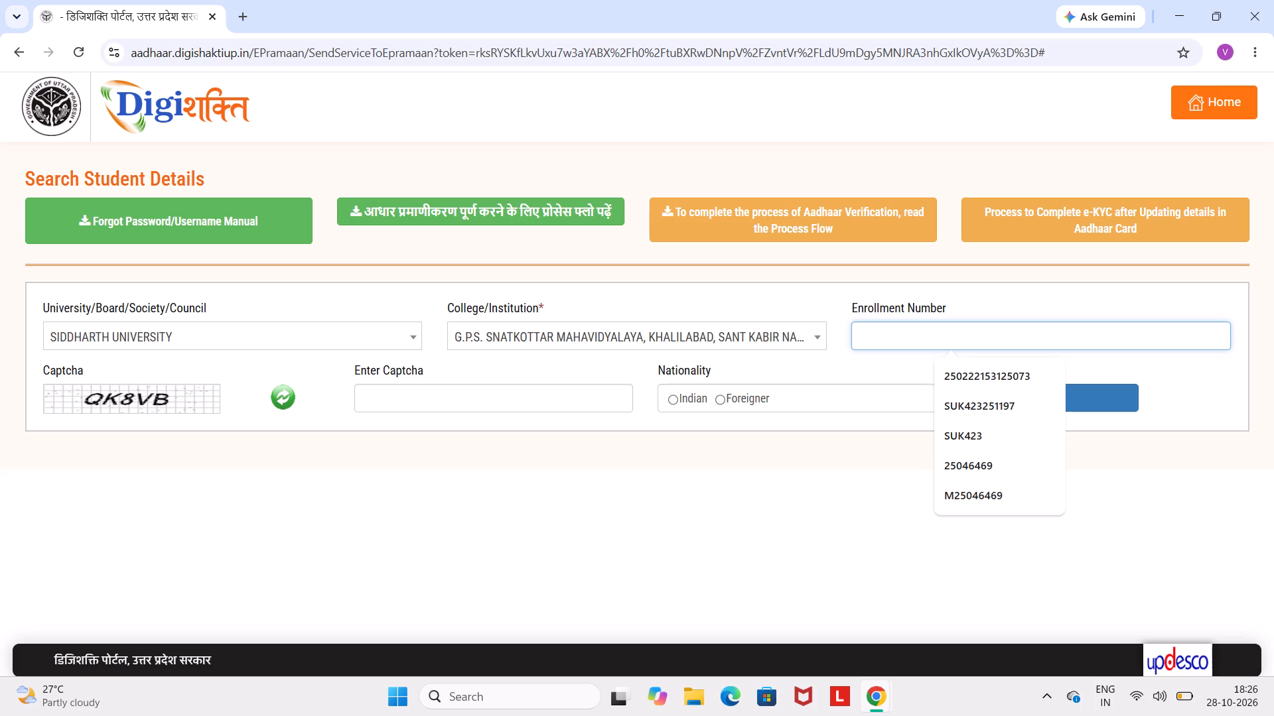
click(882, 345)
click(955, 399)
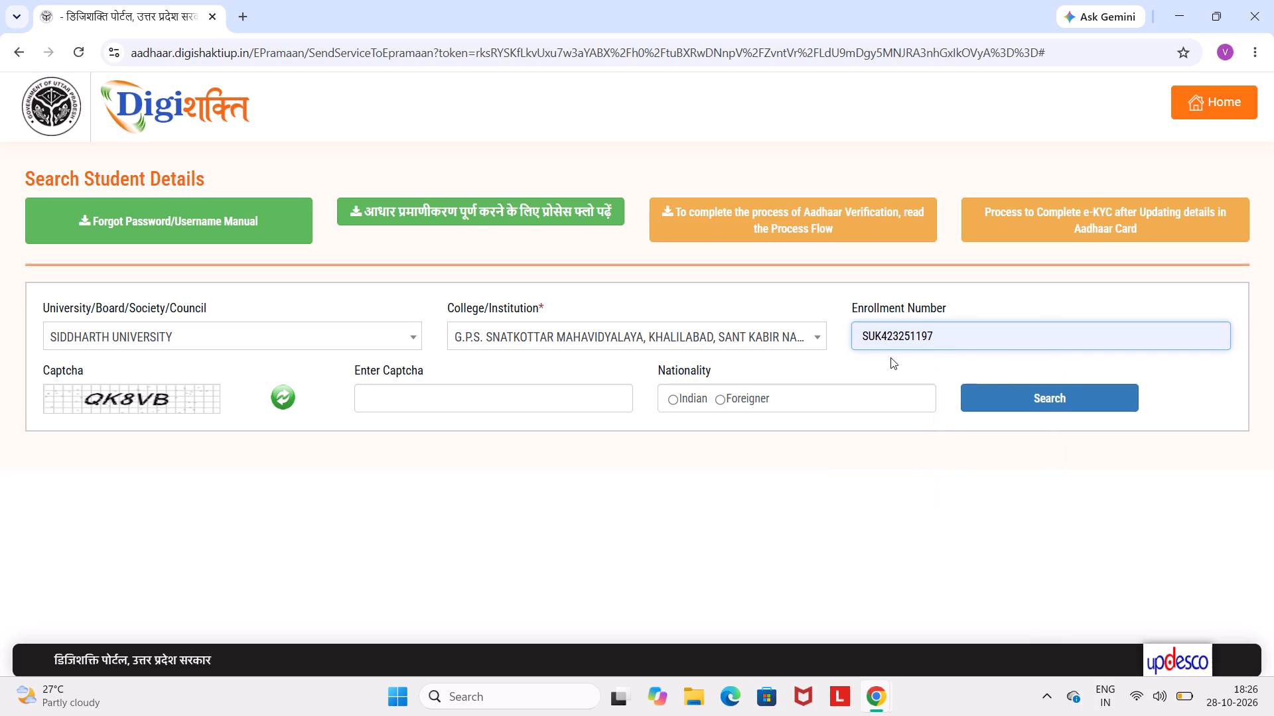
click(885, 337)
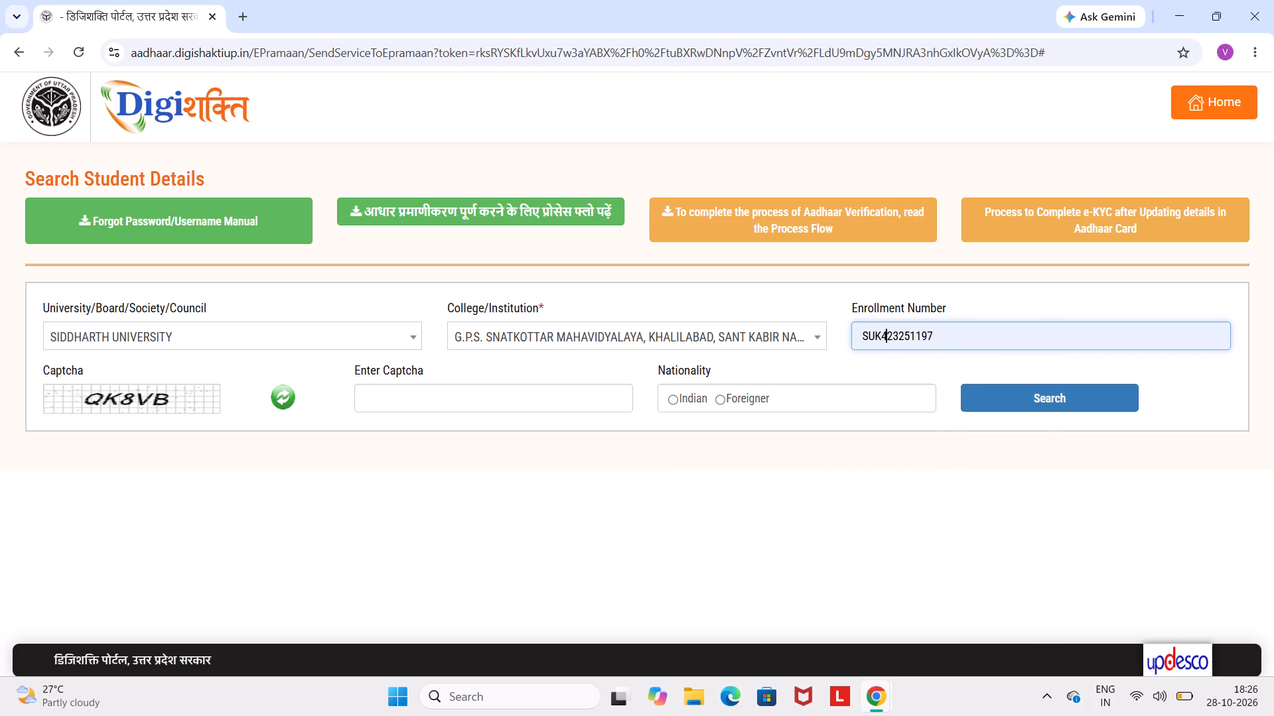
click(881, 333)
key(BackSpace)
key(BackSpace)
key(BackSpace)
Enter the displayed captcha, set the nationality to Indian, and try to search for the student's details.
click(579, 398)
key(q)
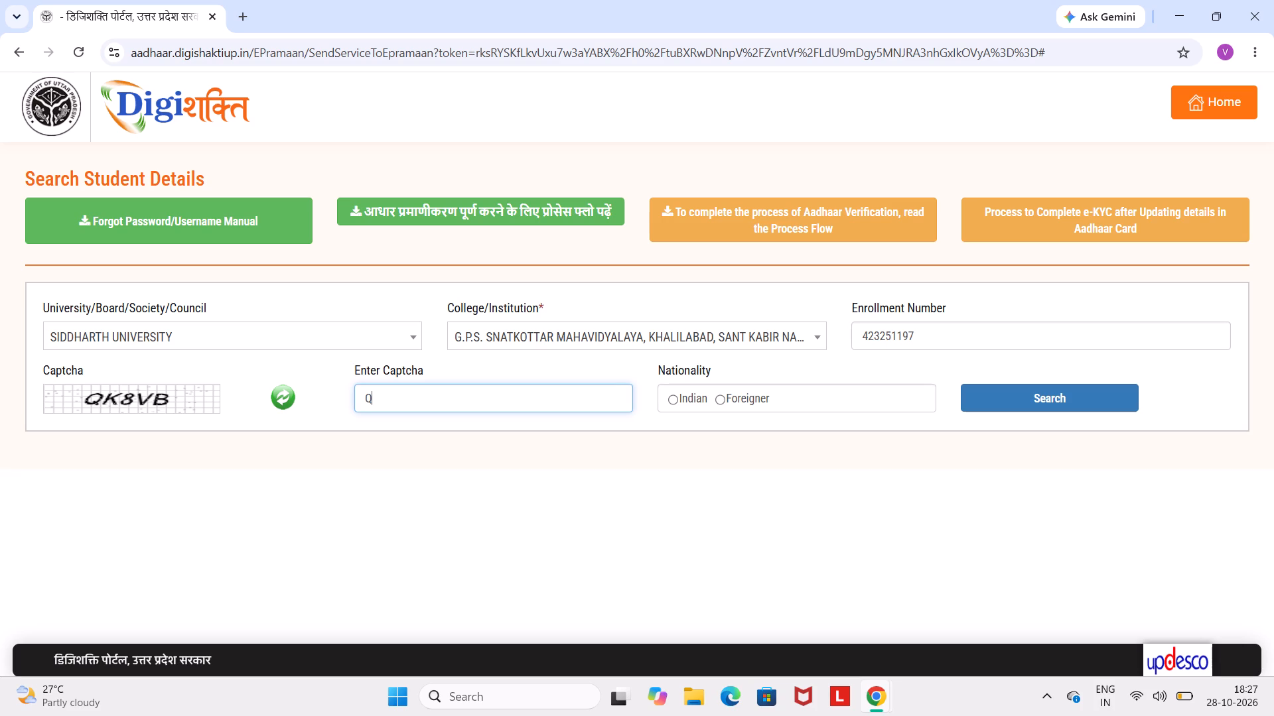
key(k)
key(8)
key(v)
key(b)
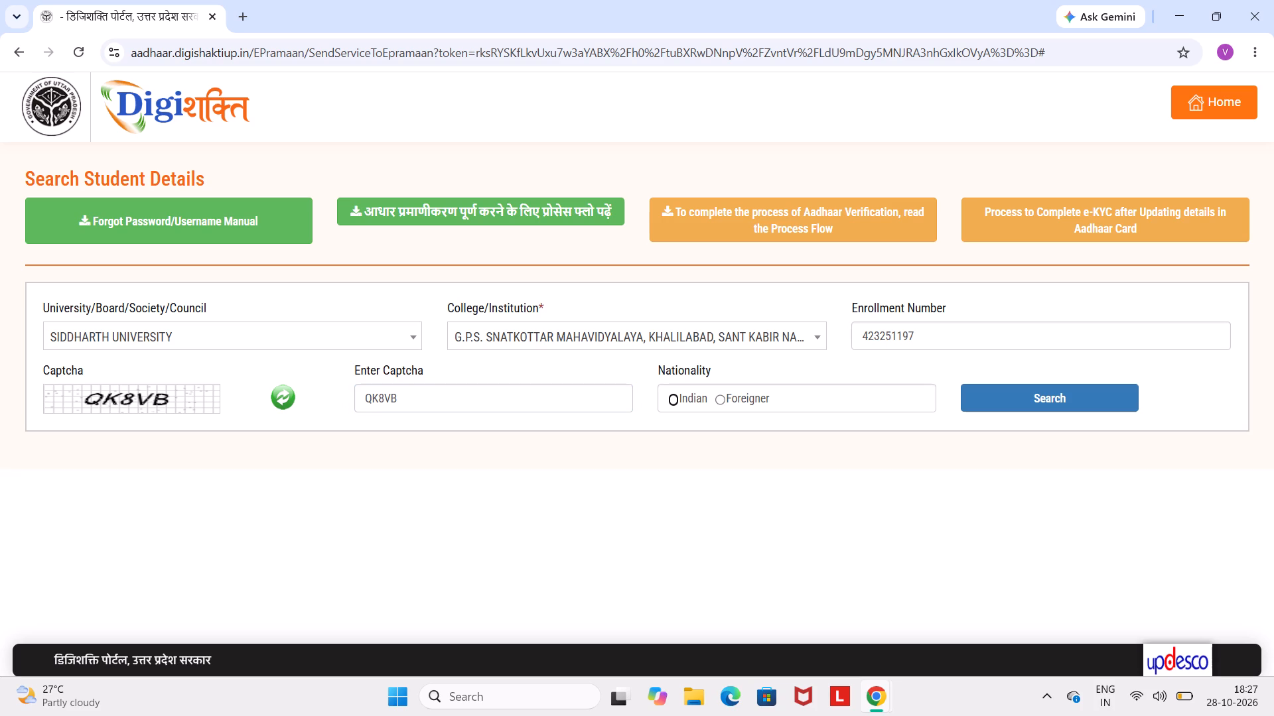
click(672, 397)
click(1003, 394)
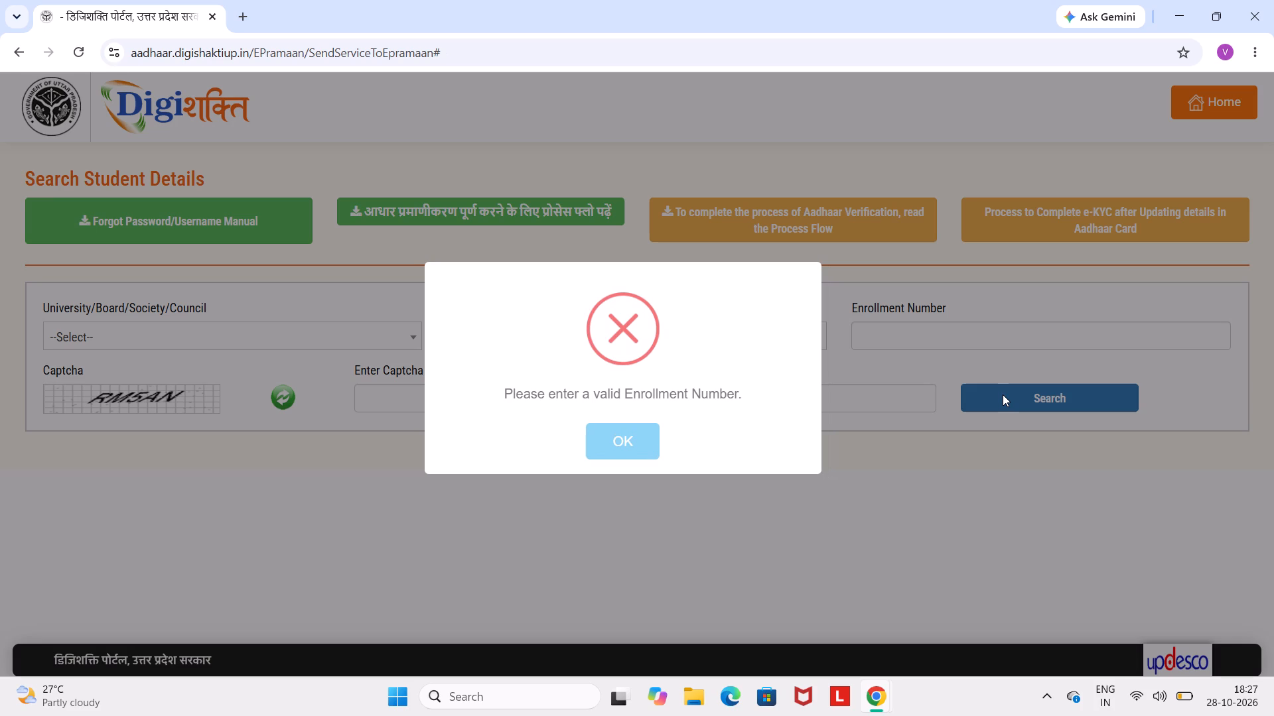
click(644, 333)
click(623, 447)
Select SIDDHARTH UNIVERSITY and G.P.S. SNATKOTTAR MAHAVIDYALAYA, KHALILABAD again as the university and college in the student search form.
click(285, 344)
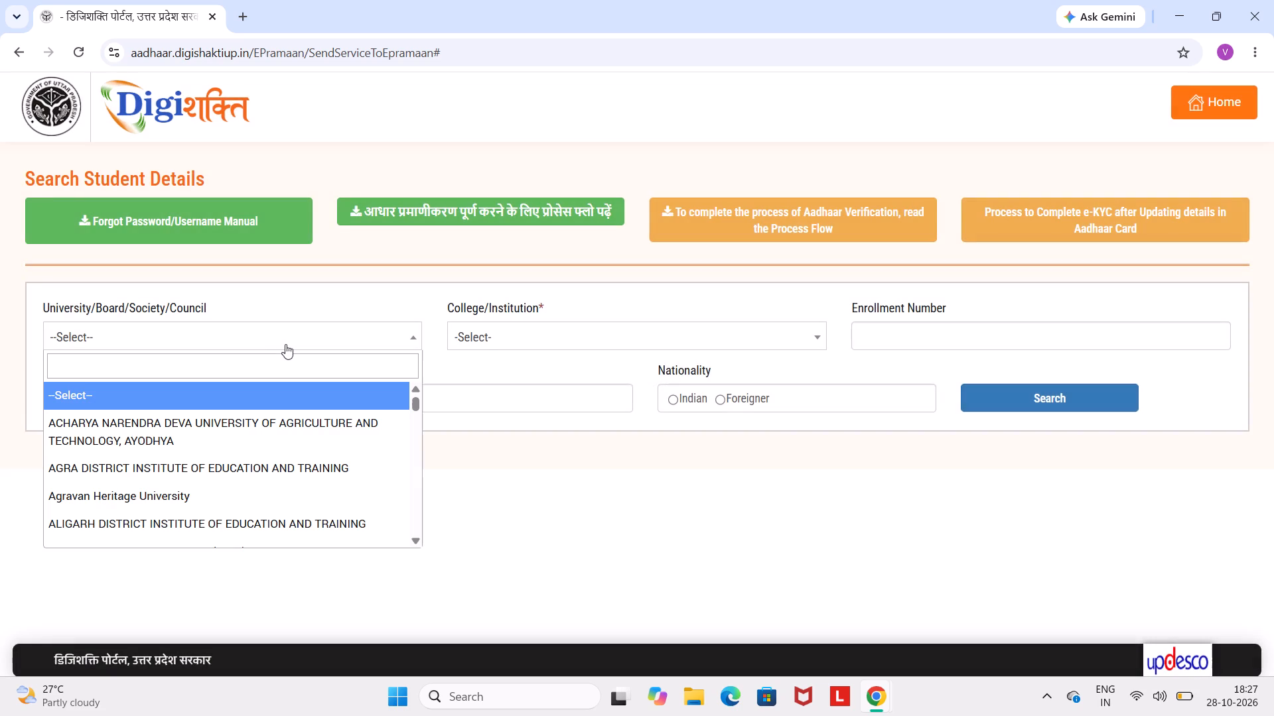
text(SI)
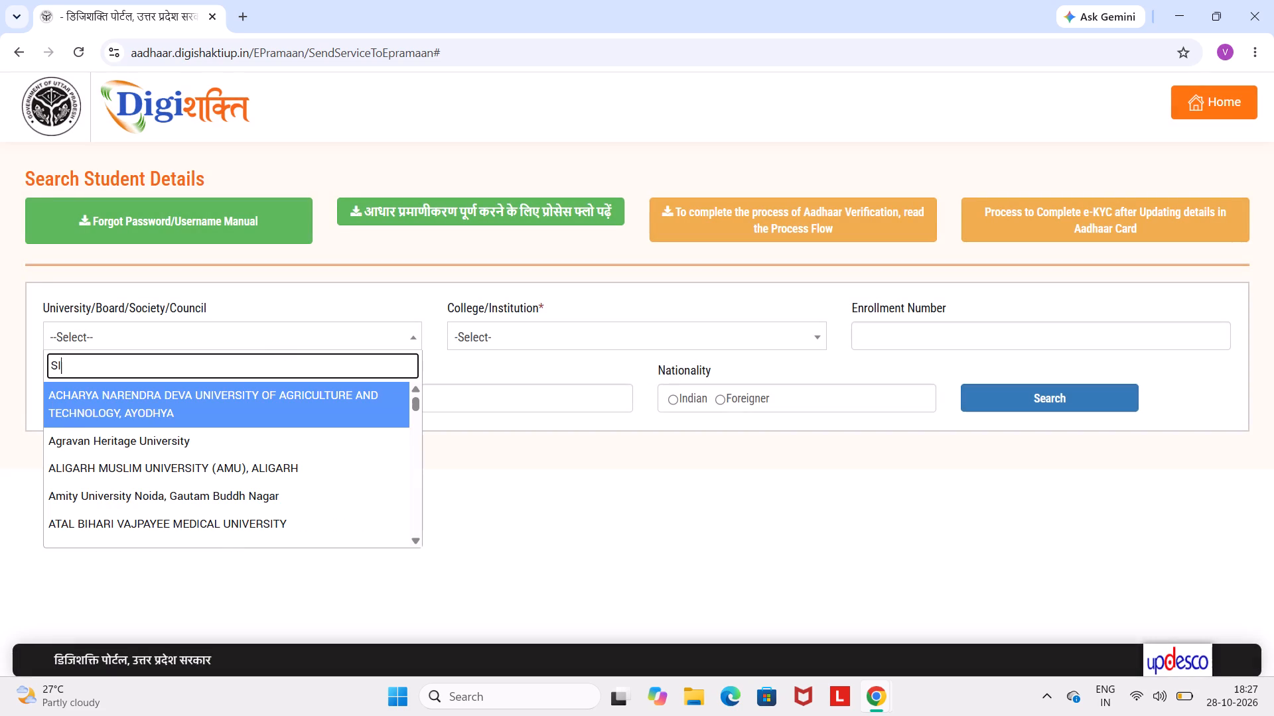
key(d)
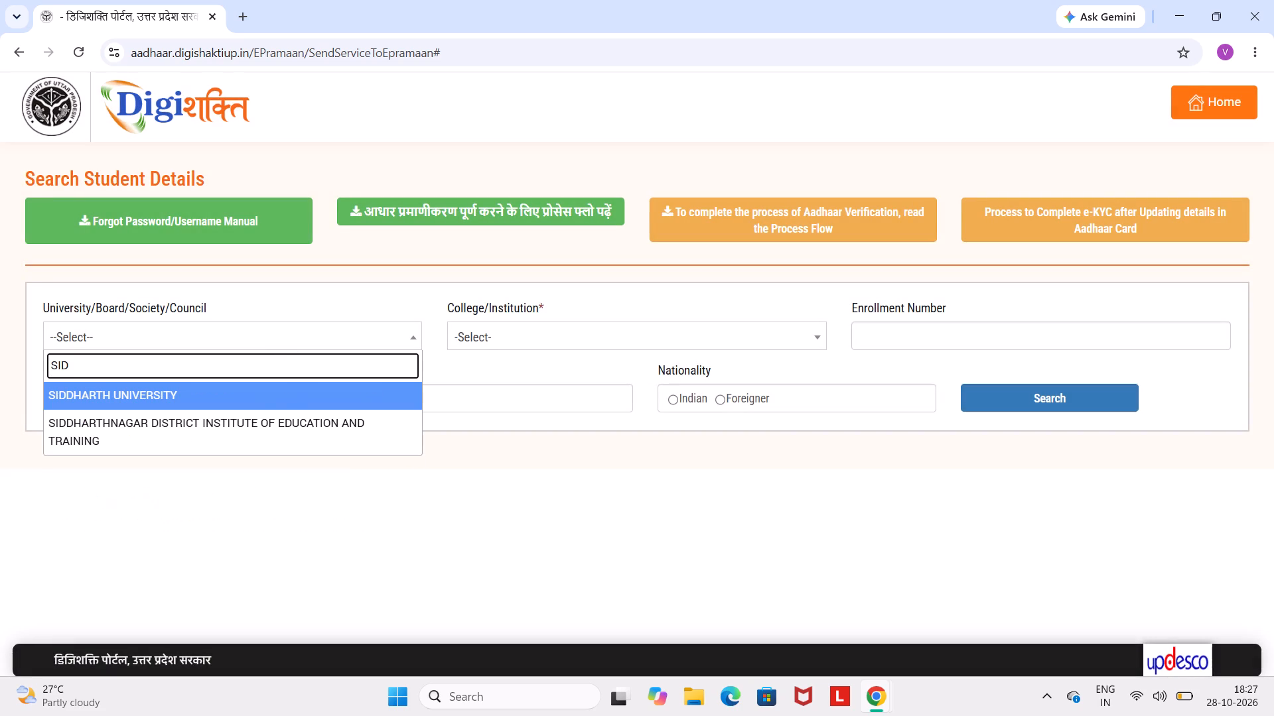
click(281, 396)
click(281, 396)
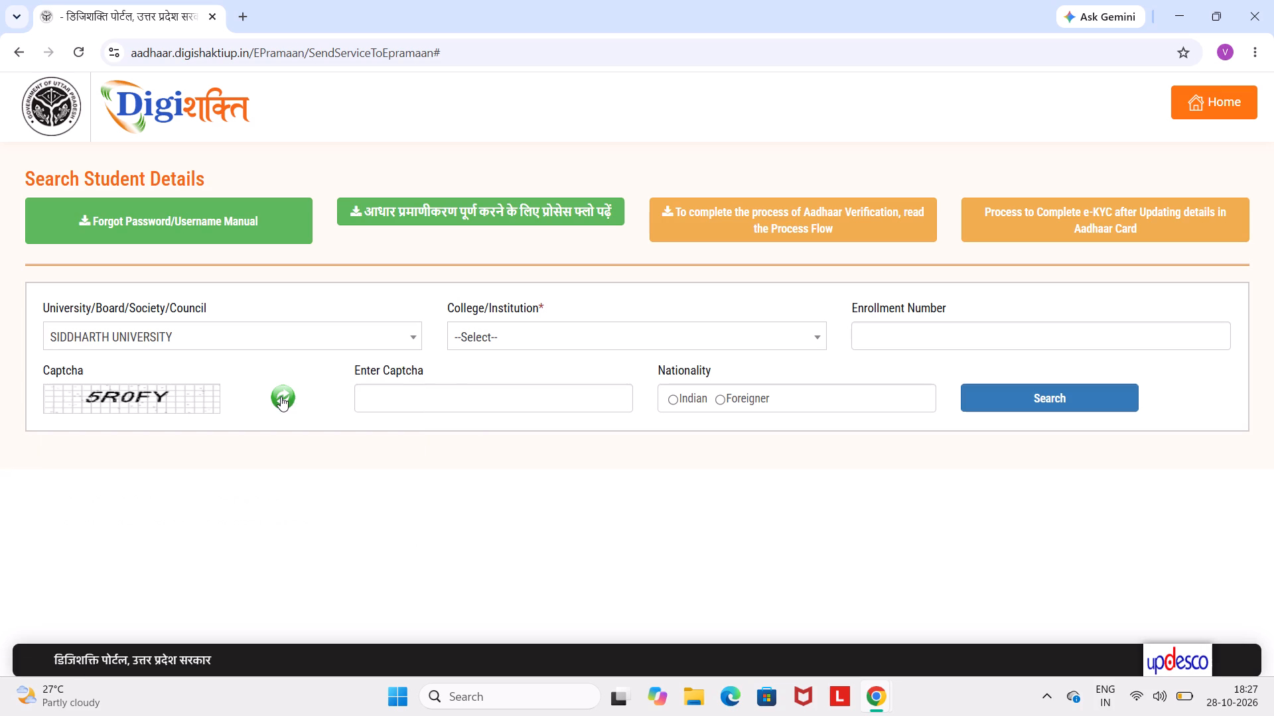
click(500, 320)
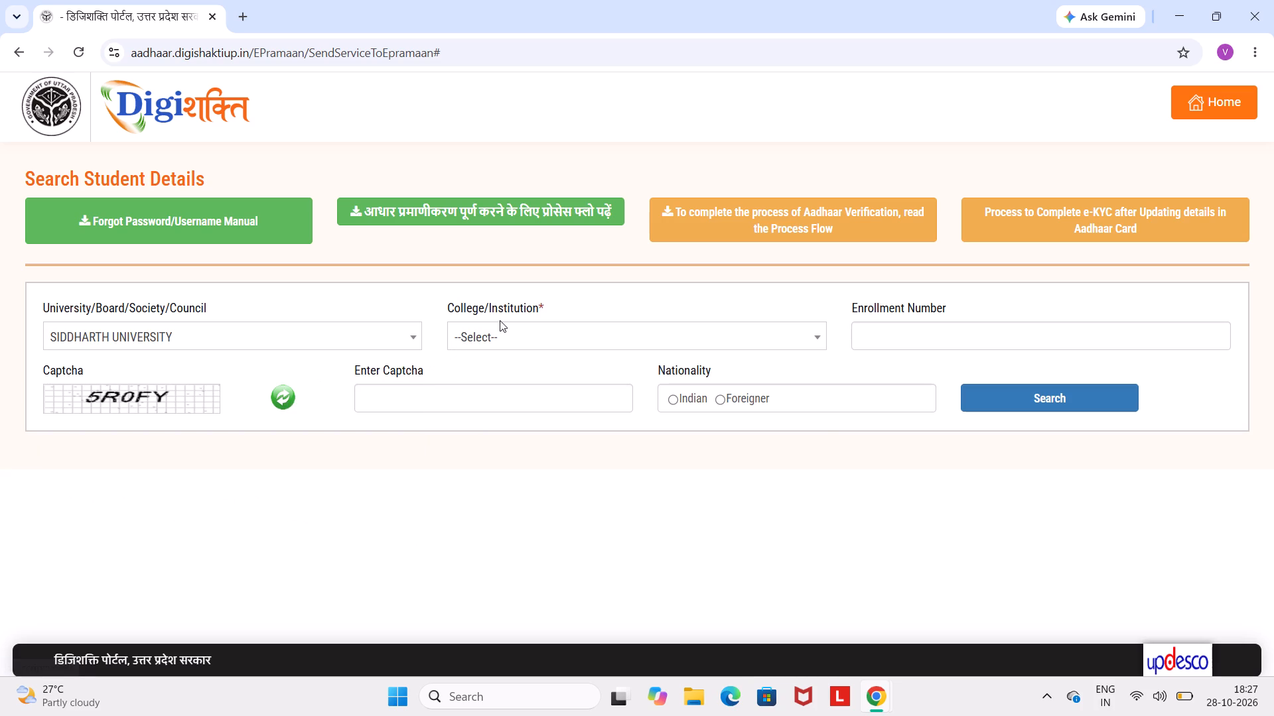
click(500, 328)
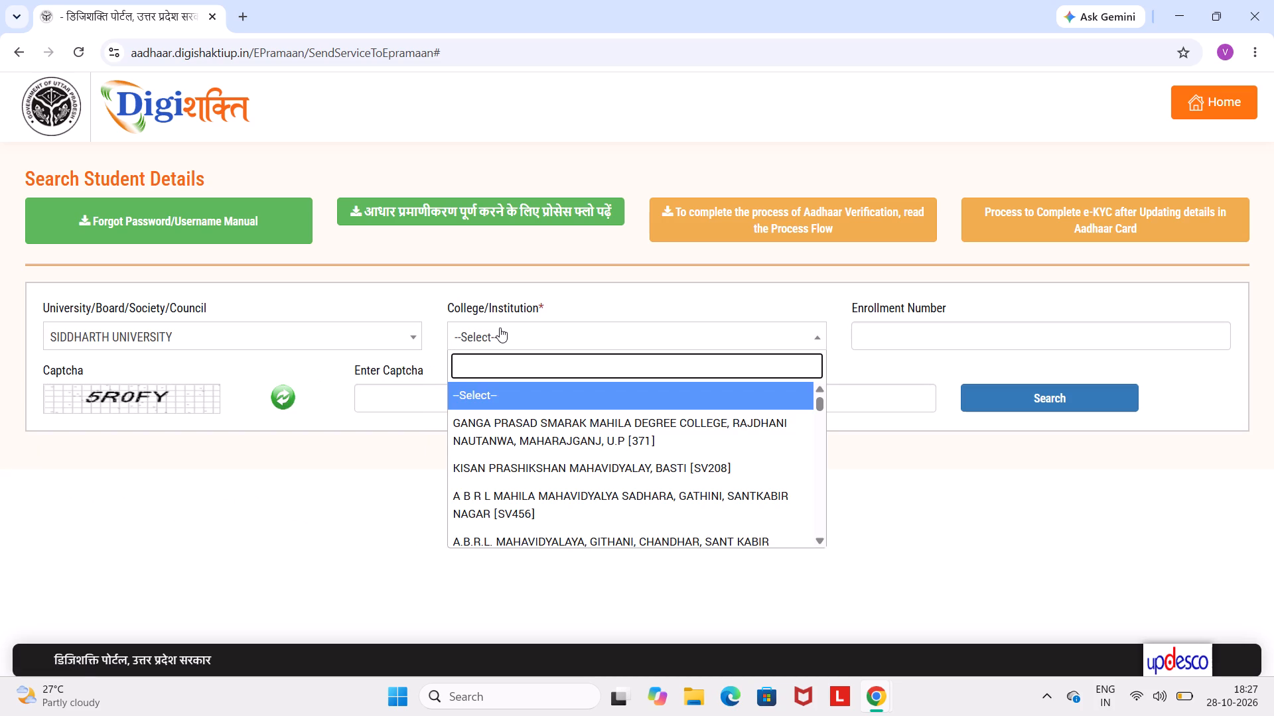
key(g)
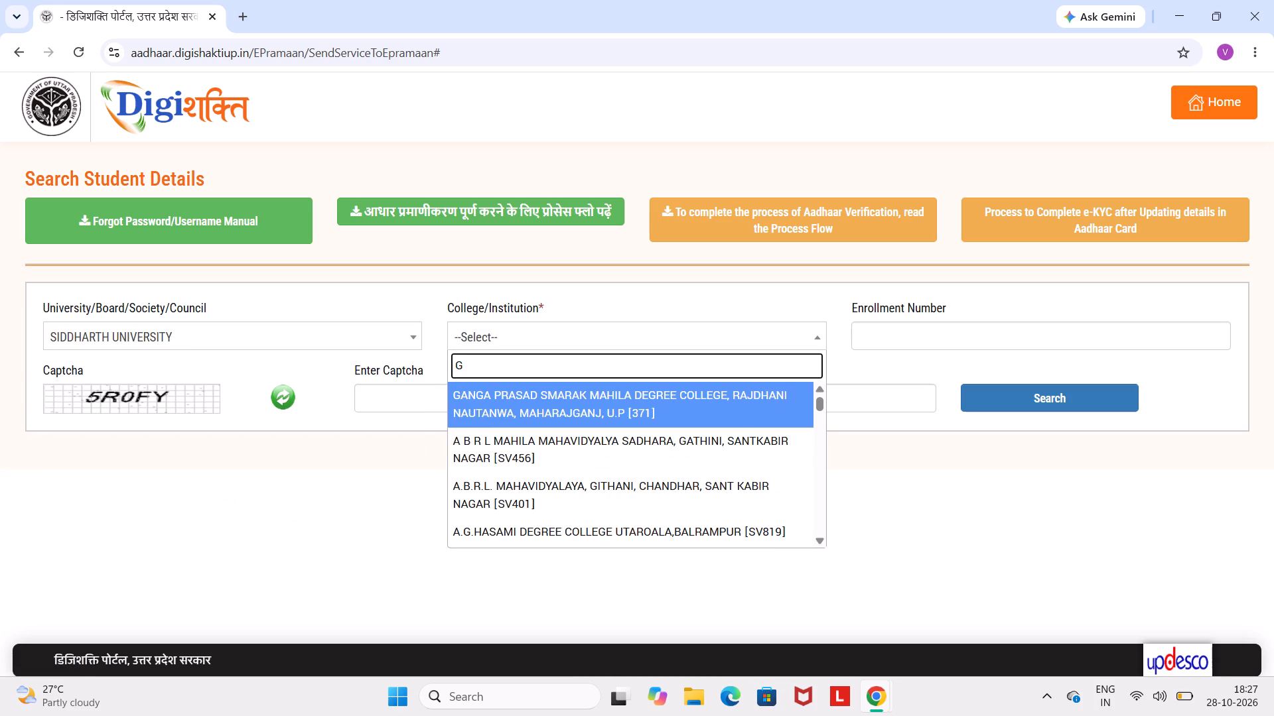
text(.P.)
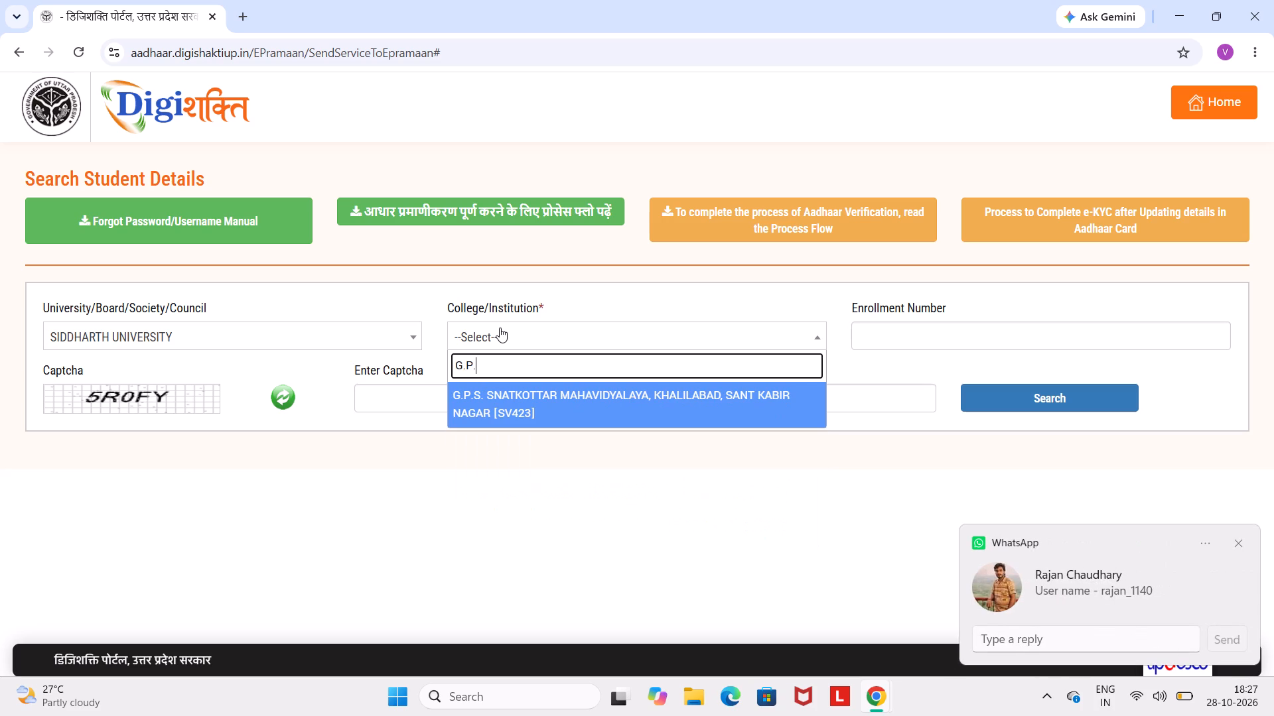
click(498, 407)
Fill in the student's previously used enrollment number, this time including its SUK prefix.
double_click(881, 329)
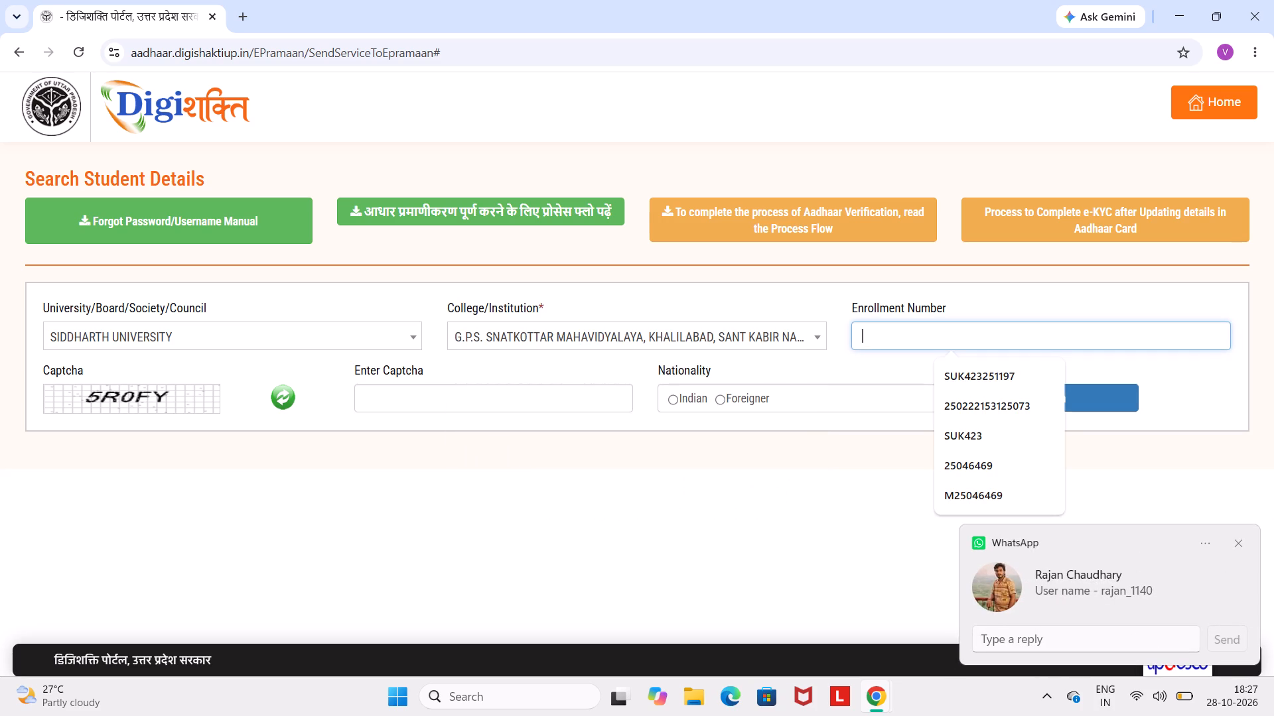
click(972, 373)
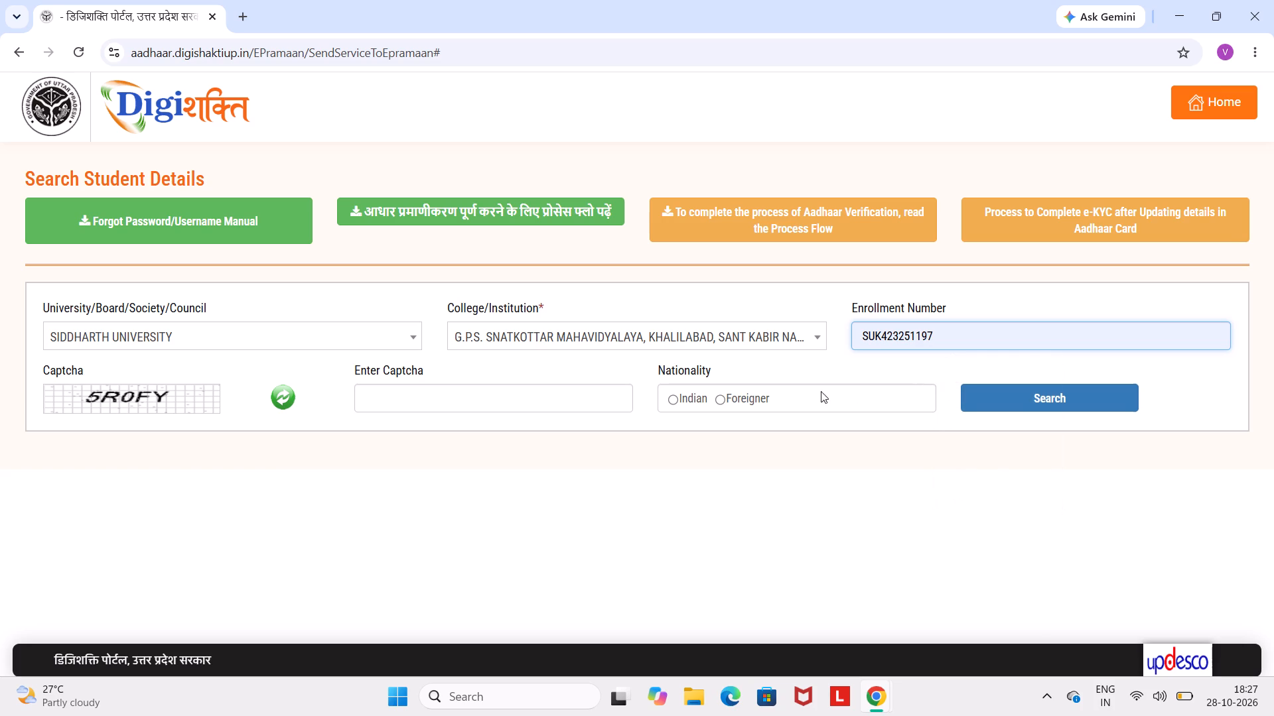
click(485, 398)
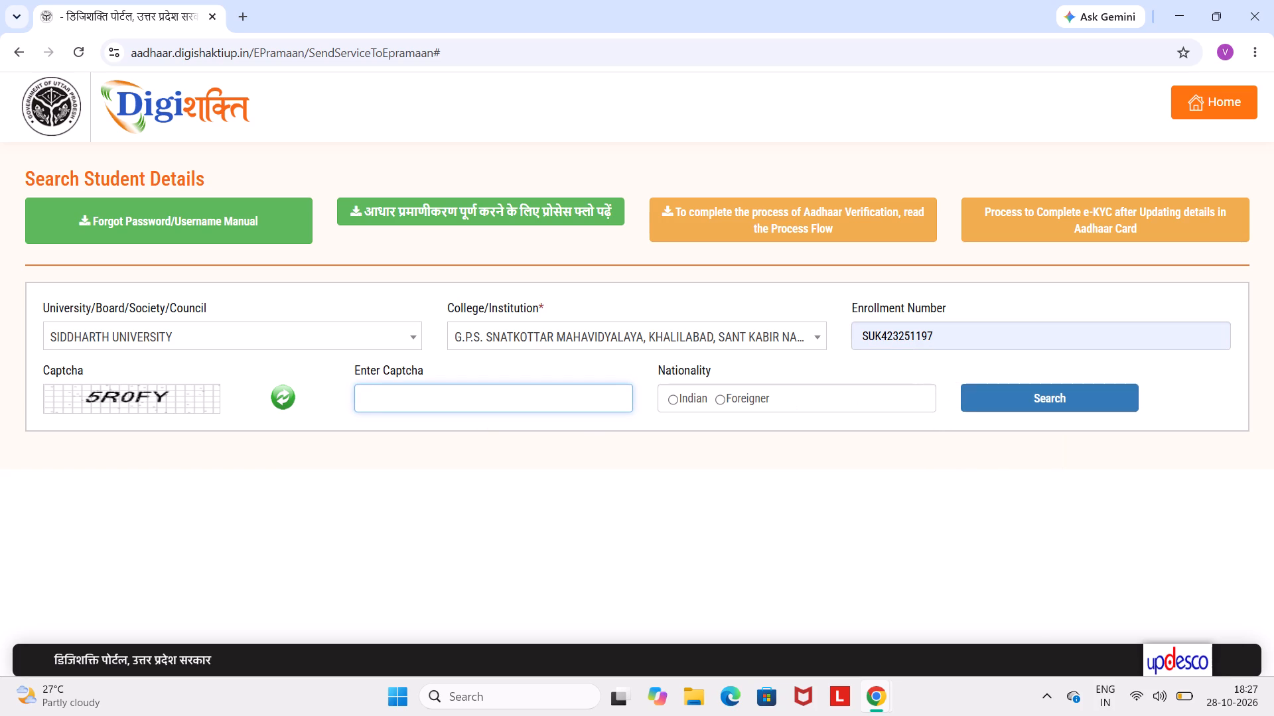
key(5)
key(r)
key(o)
Refresh the captcha and replace the partial entry with the newly displayed code.
click(283, 389)
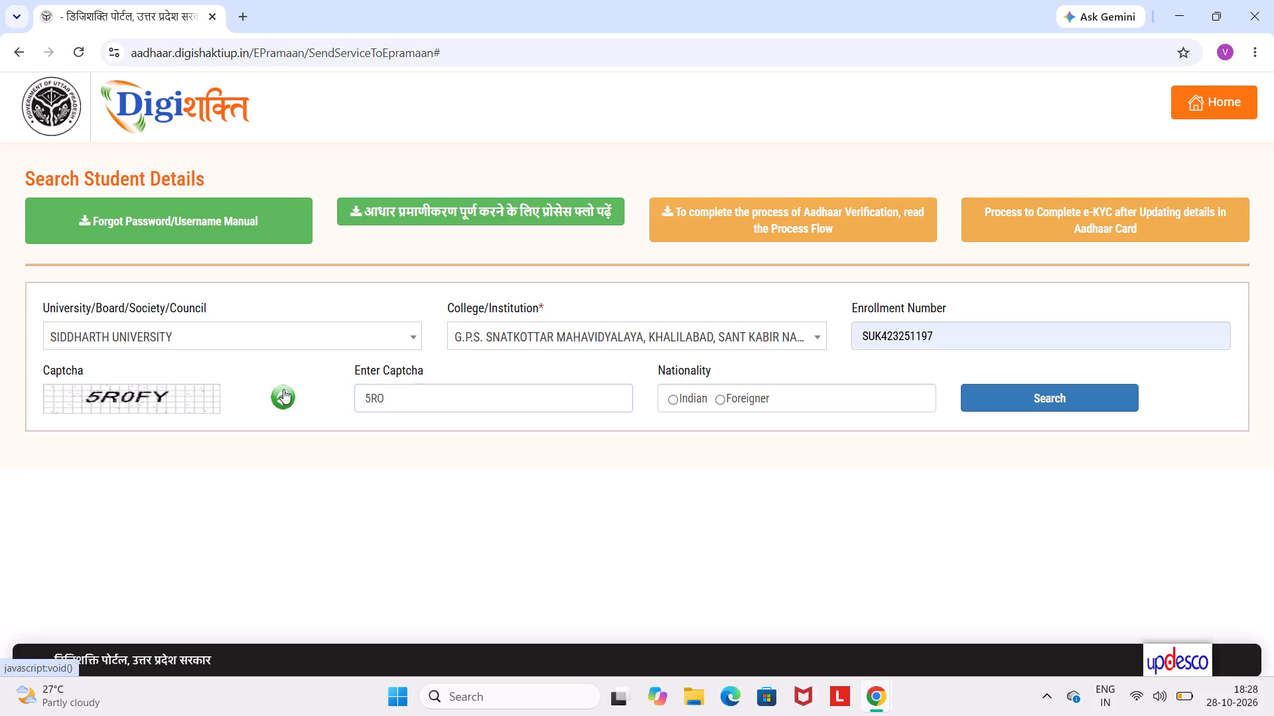
click(391, 396)
key(BackSpace)
key(BackSpace)
key(BackSpace)
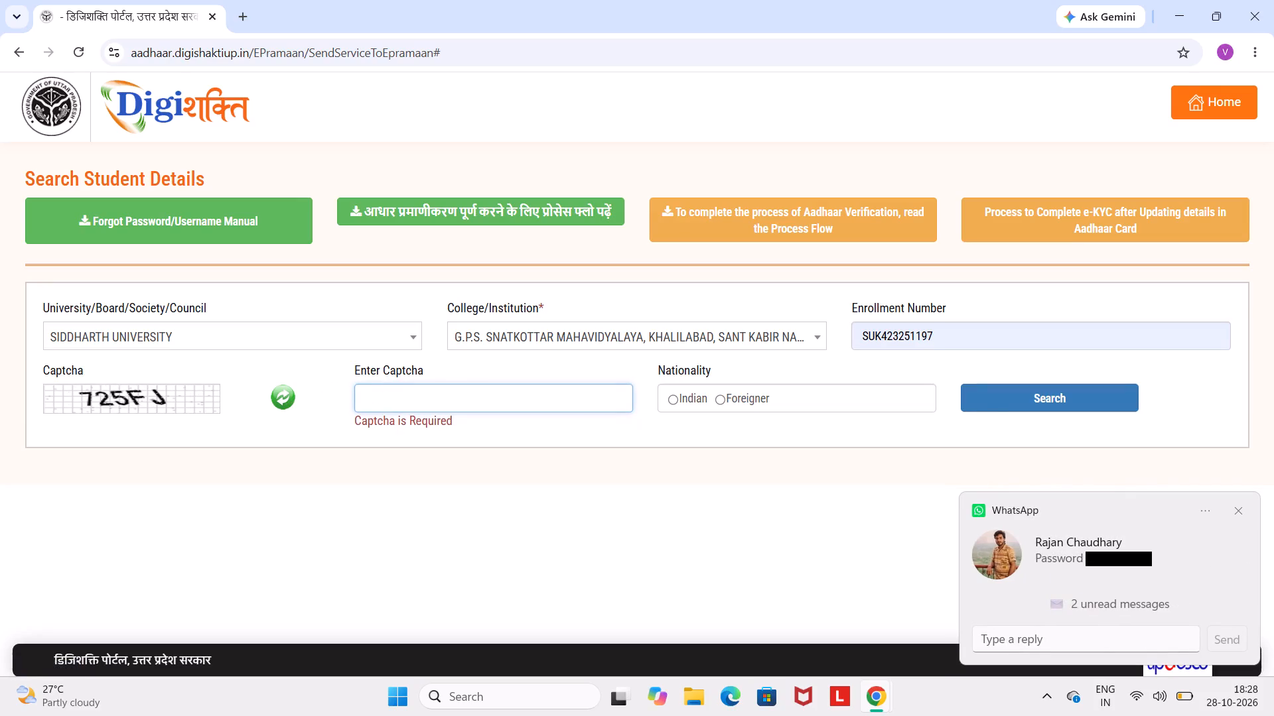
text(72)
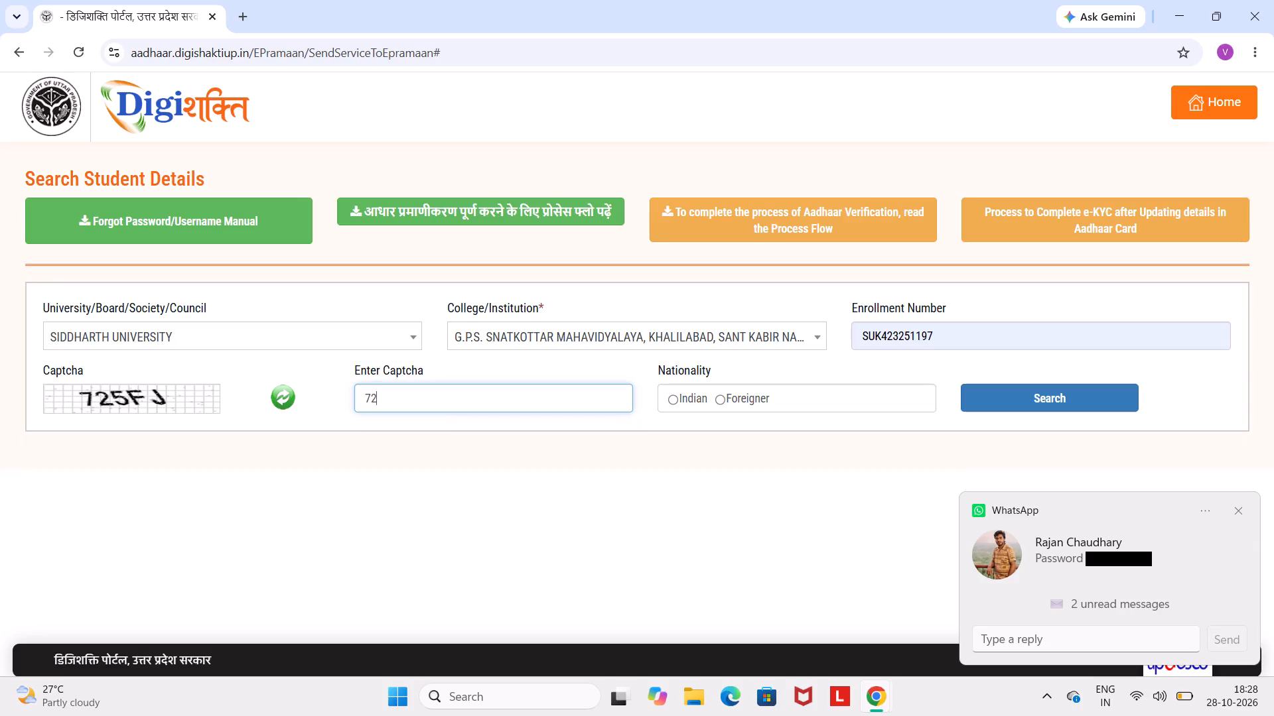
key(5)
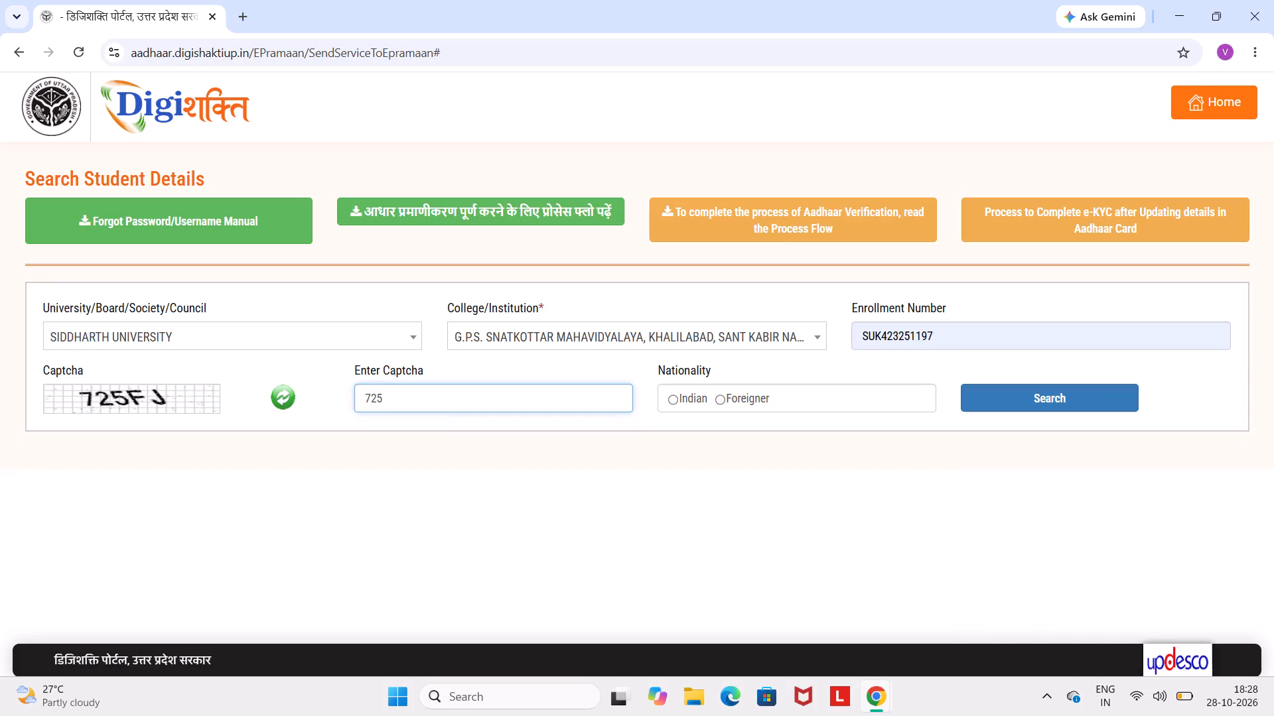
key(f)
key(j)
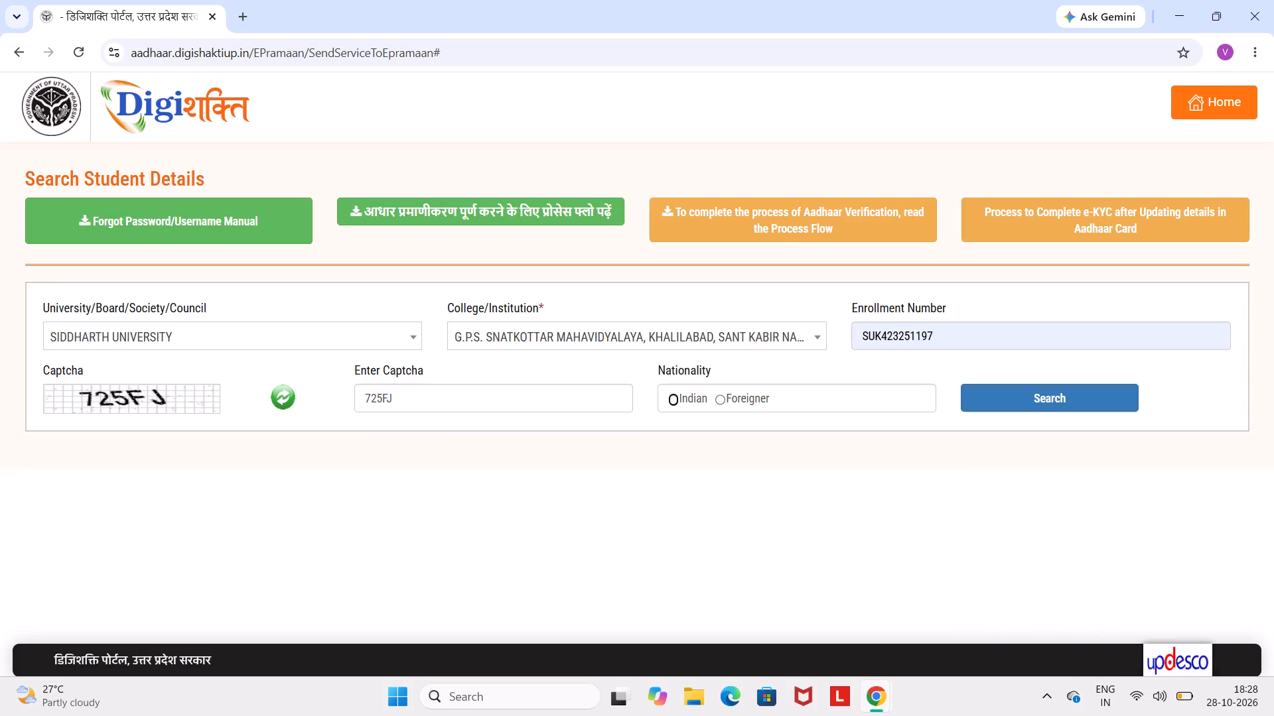
Set the nationality to Indian and try to search for the student's details.
click(675, 399)
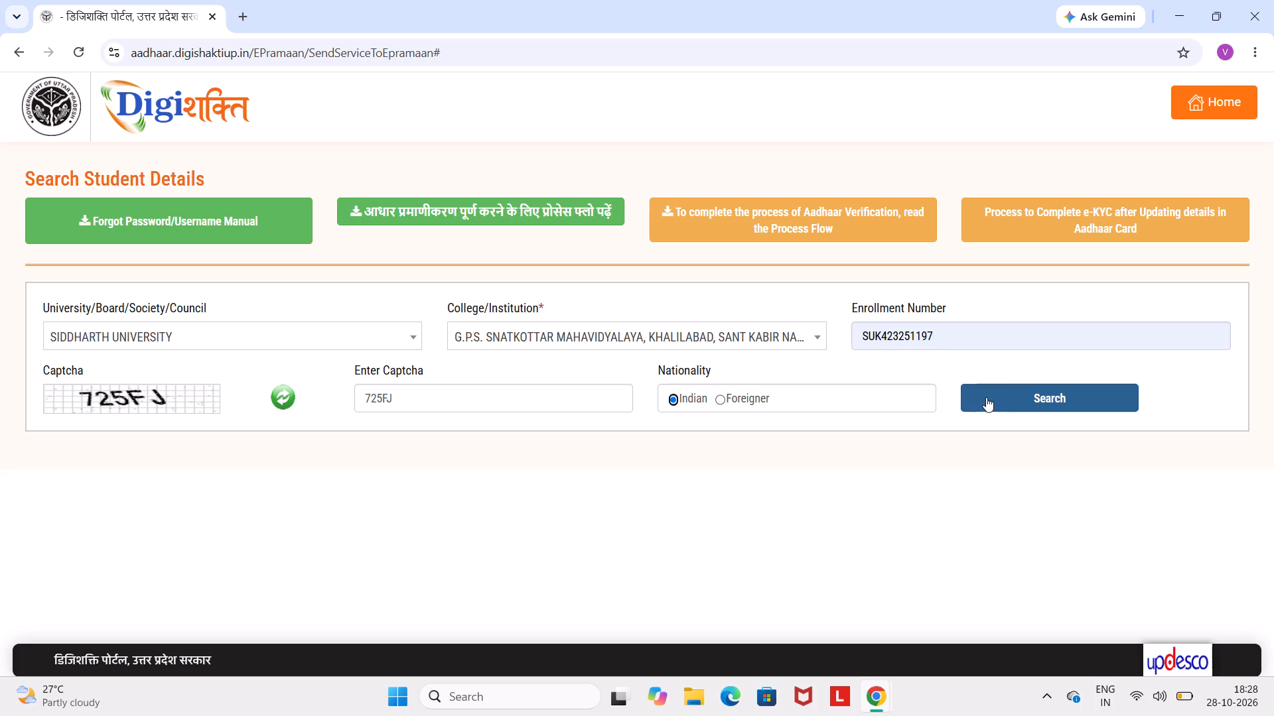
click(1012, 394)
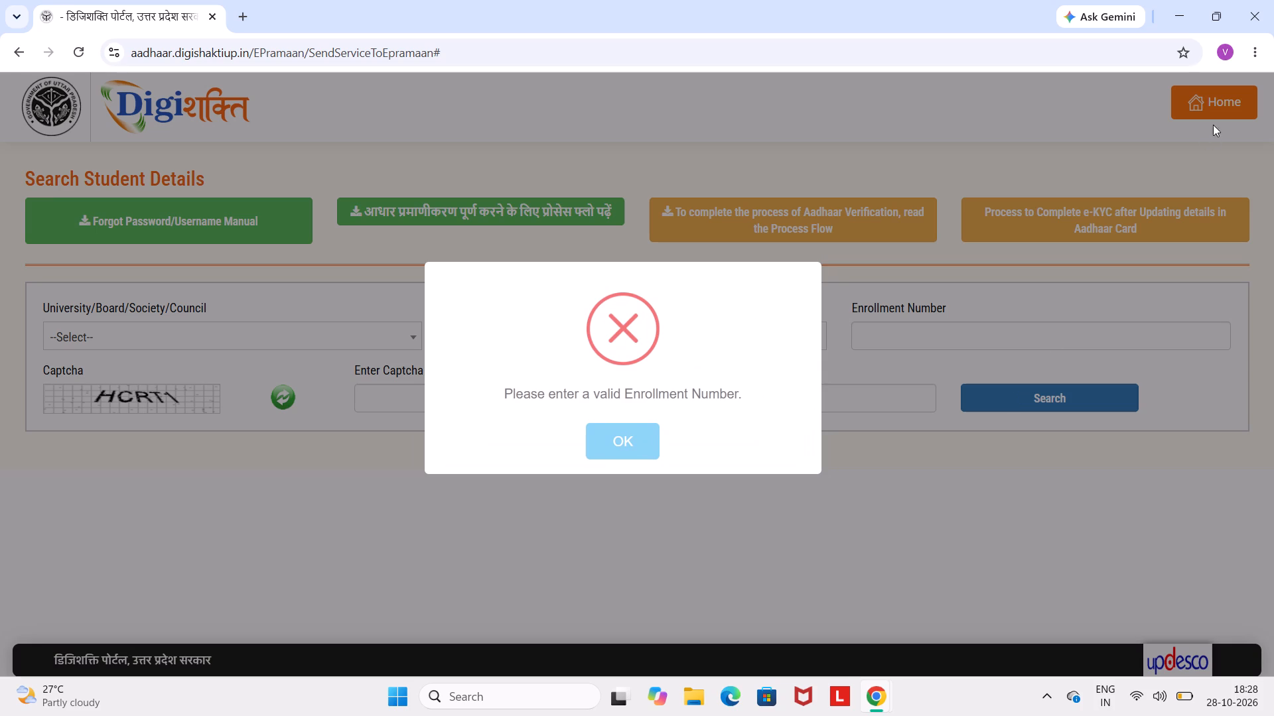
Close the browser window.
click(1252, 17)
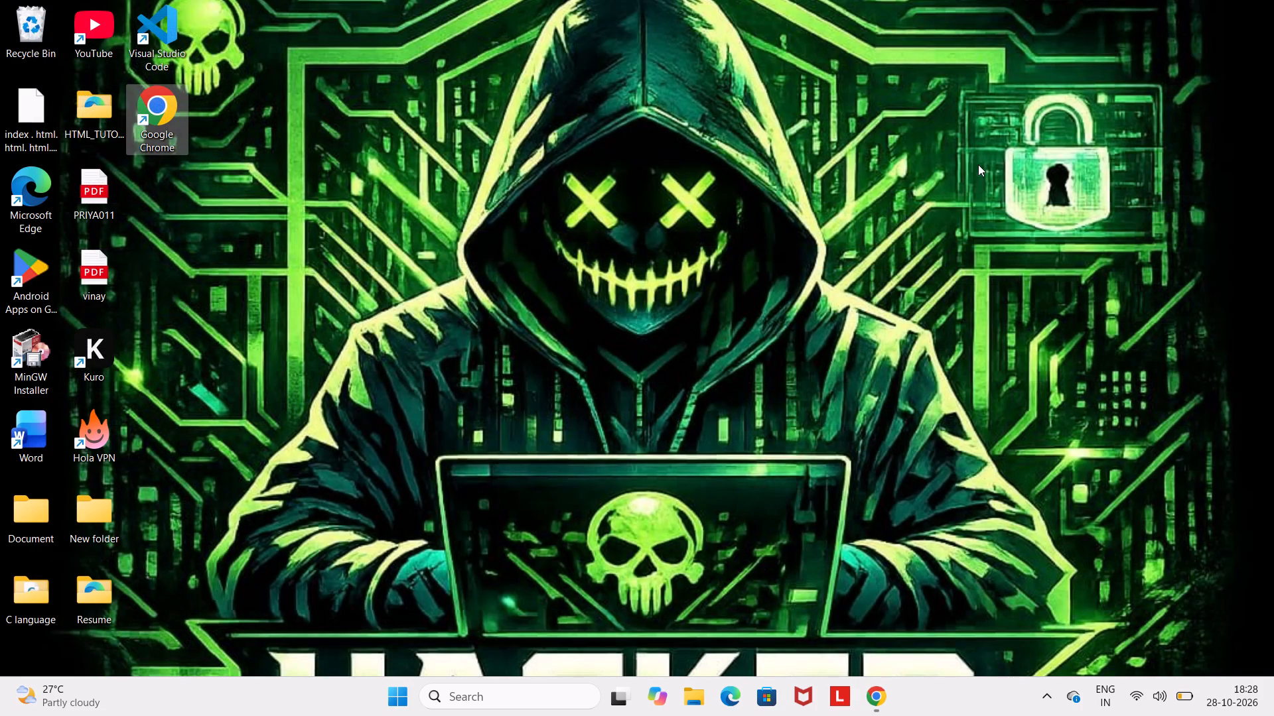
Bring up the Windows options for shutting down or signing out of the computer.
key(super+x)
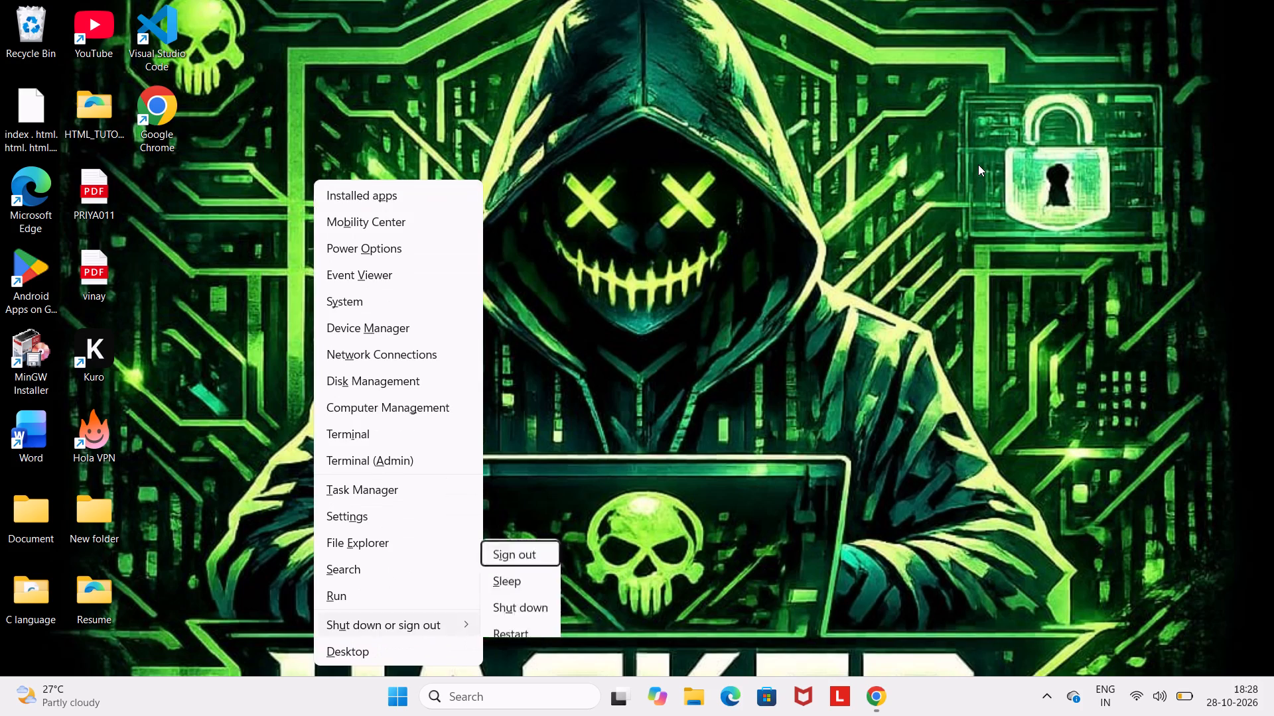